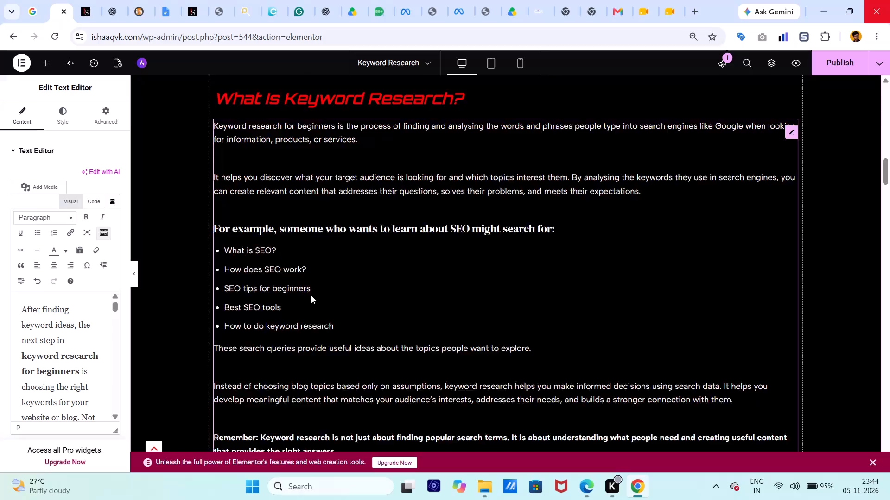
scroll(311, 295, down, 6)
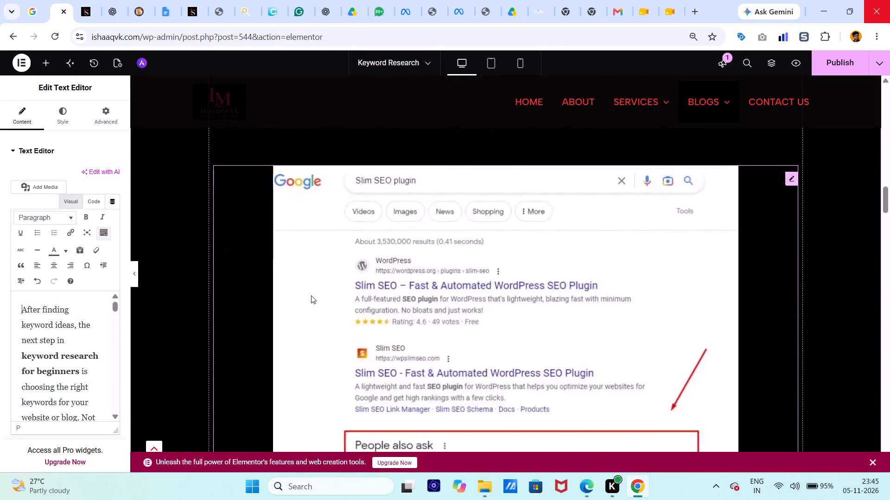
scroll(311, 295, down, 6)
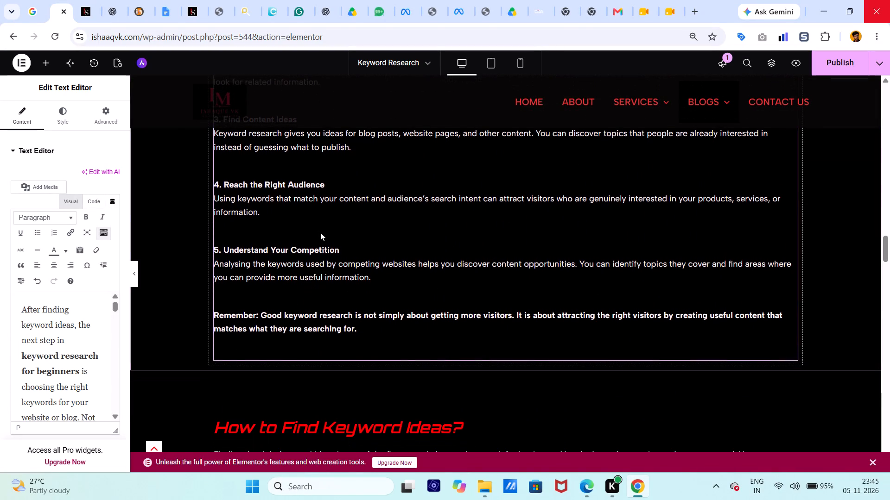
scroll(320, 232, down, 6)
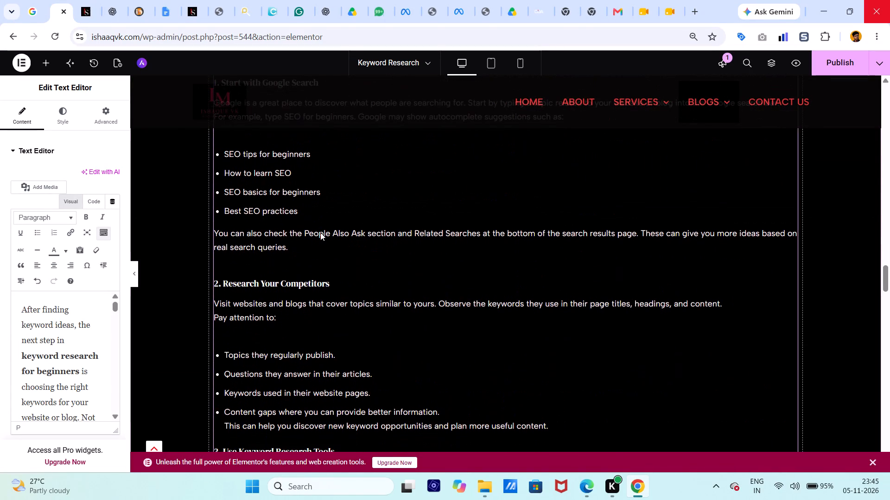
scroll(320, 232, down, 3)
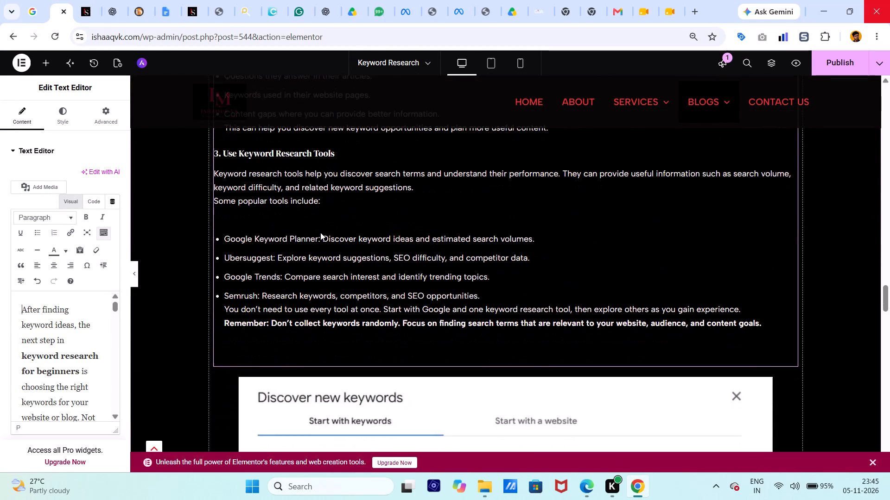
scroll(320, 232, down, 2)
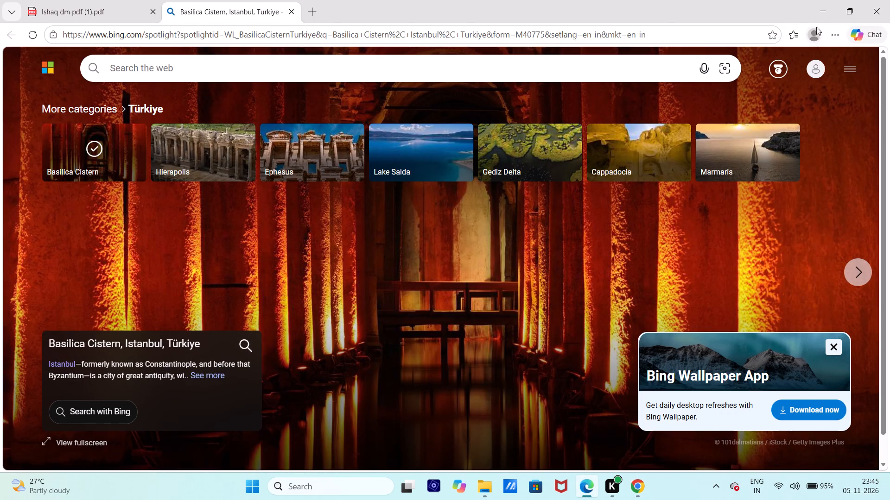
click(825, 14)
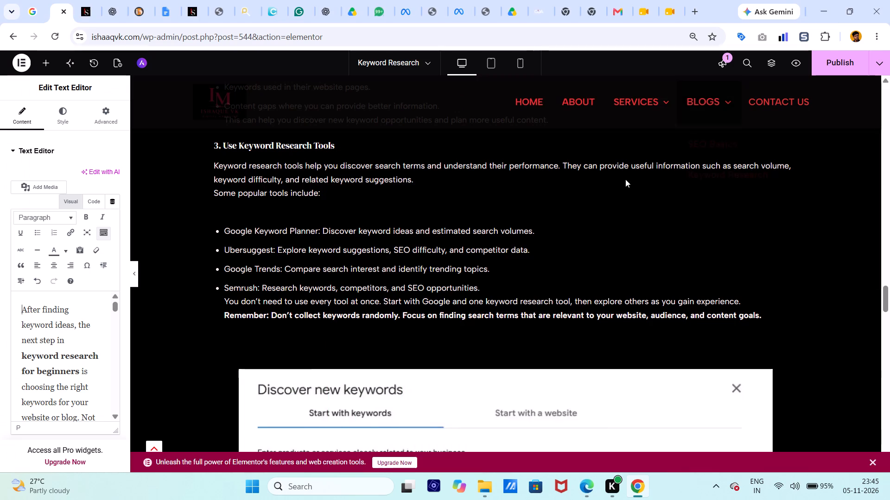
scroll(625, 179, down, 4)
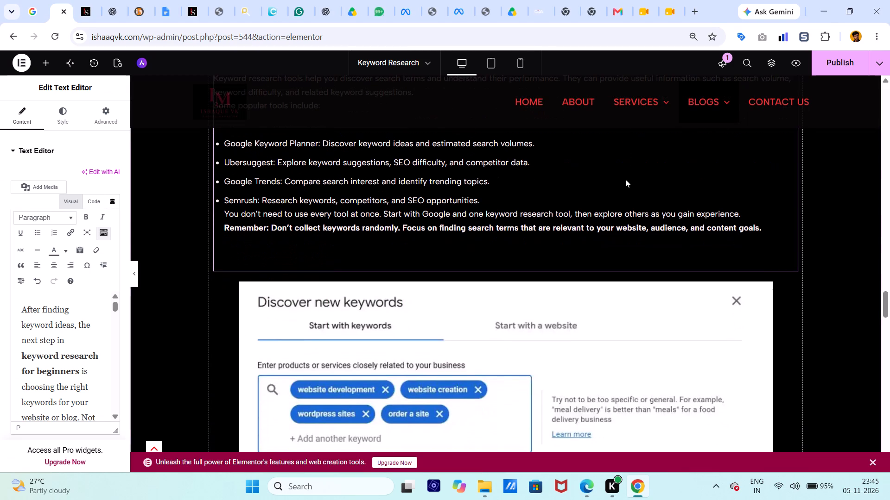
scroll(620, 245, down, 4)
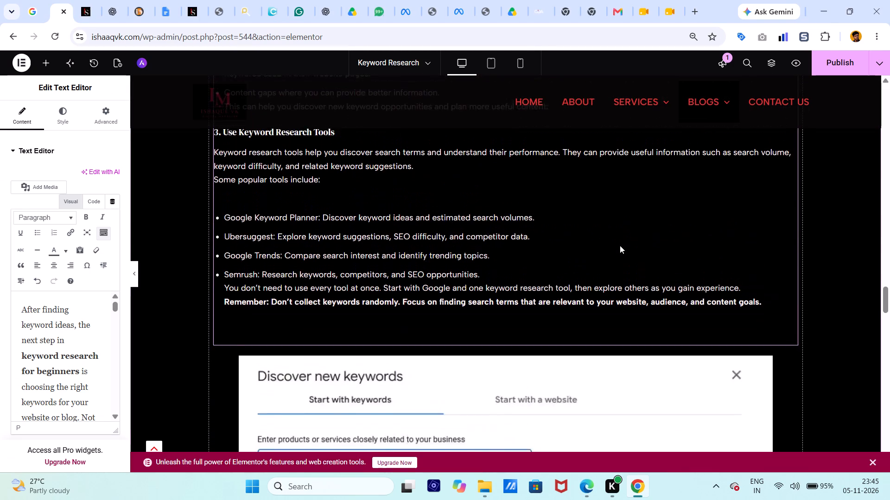
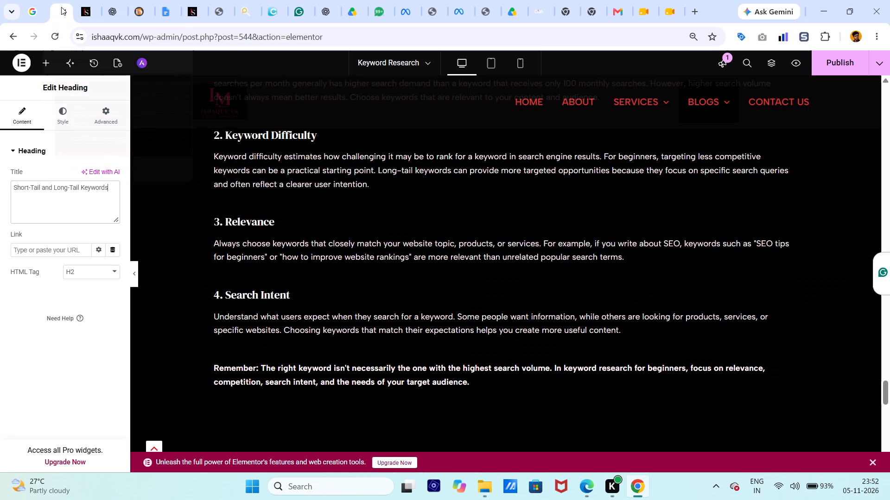
scroll(315, 271, up, 3)
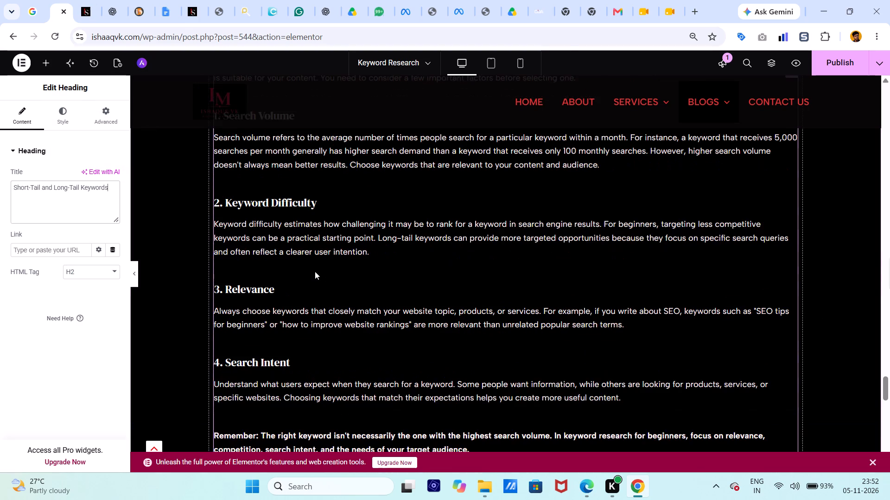
scroll(315, 271, up, 7)
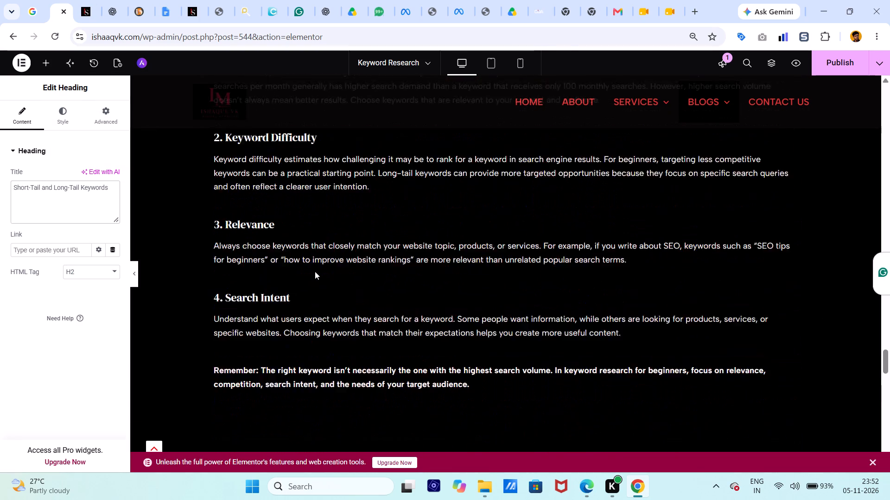
scroll(315, 271, up, 3)
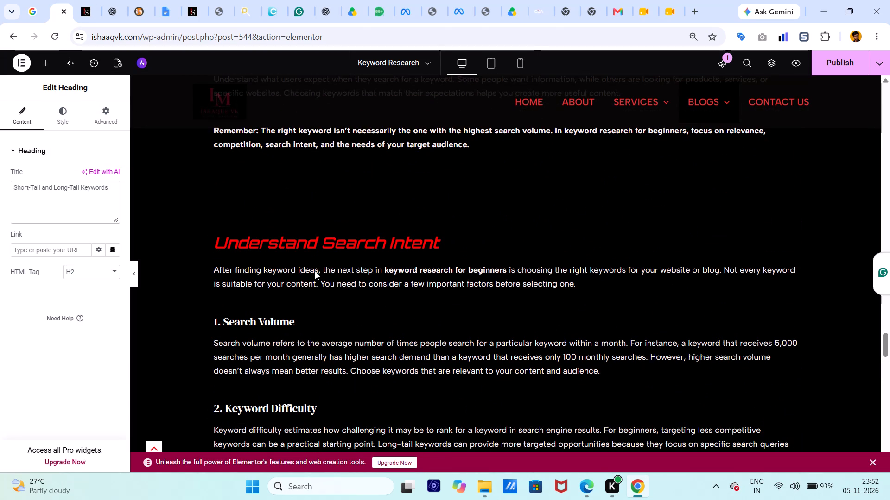
scroll(315, 271, down, 3)
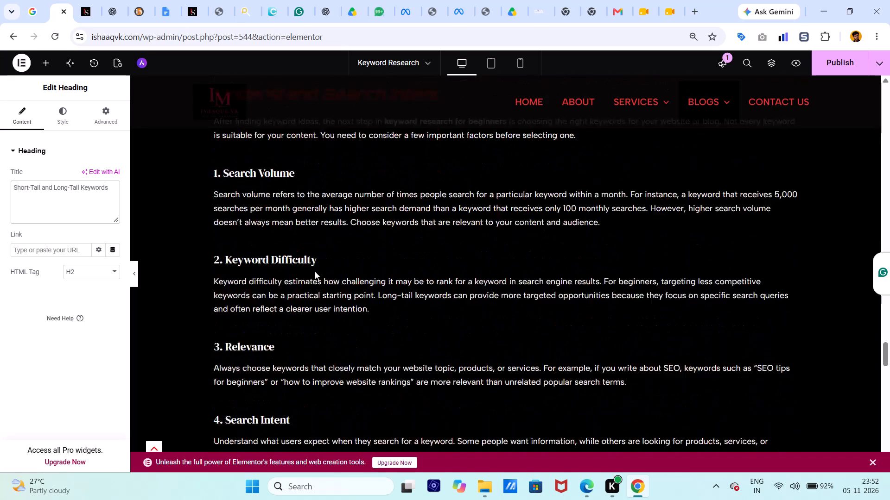
scroll(315, 271, down, 3)
scroll(315, 271, up, 3)
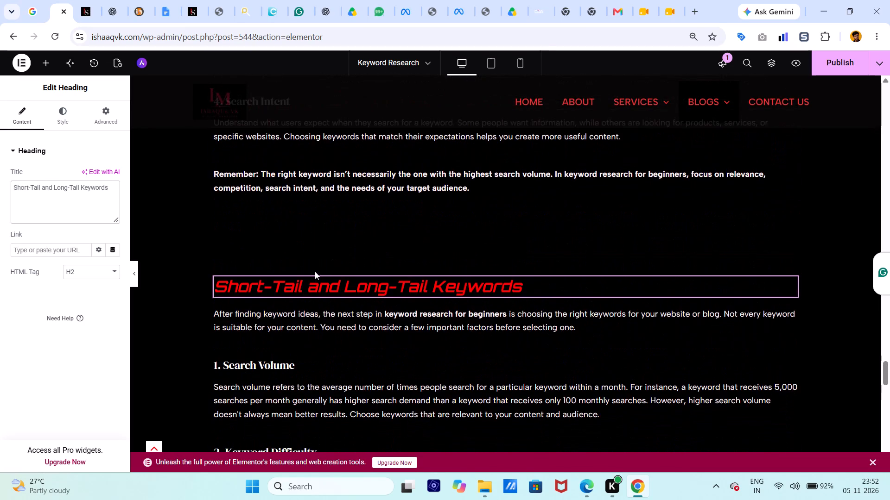
scroll(315, 271, up, 6)
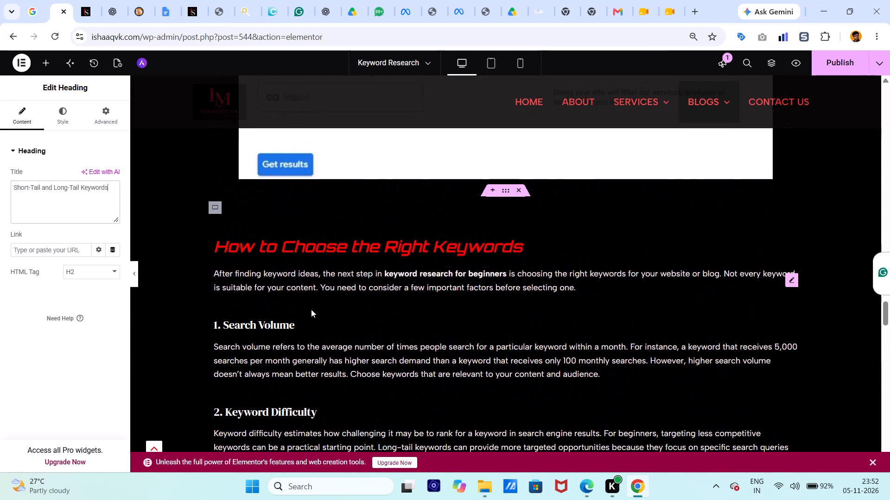
scroll(311, 318, down, 5)
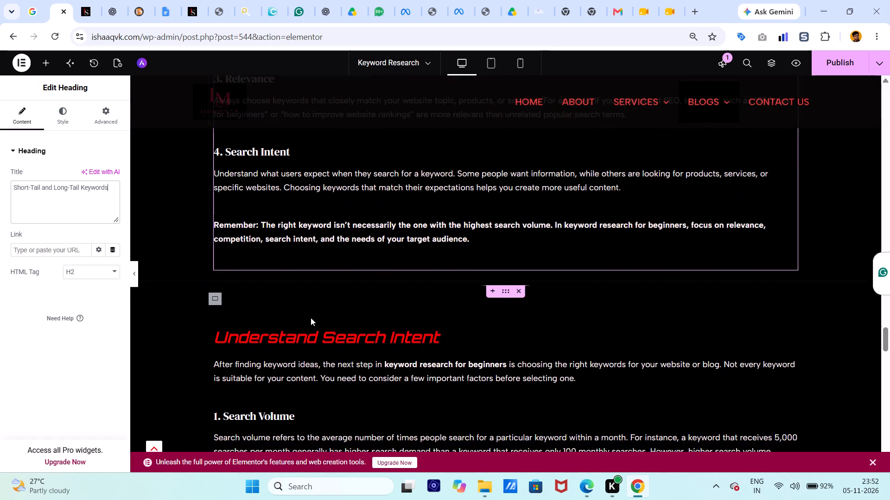
scroll(311, 318, down, 5)
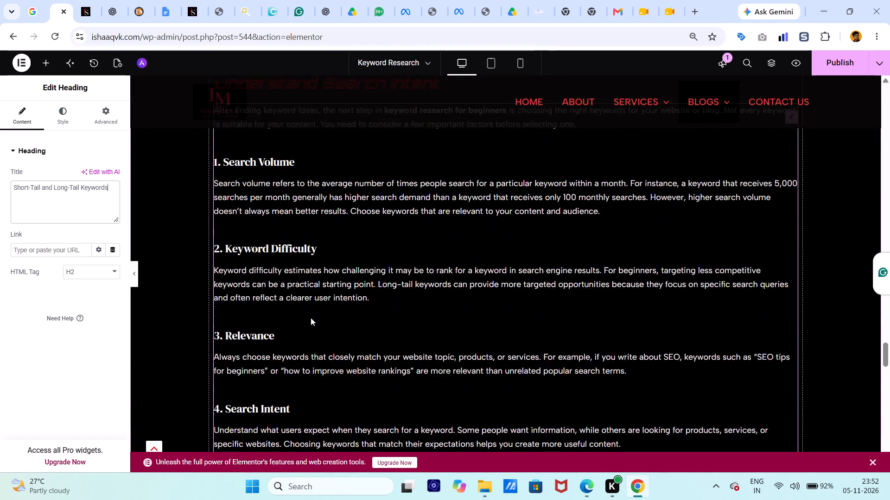
scroll(311, 318, down, 1)
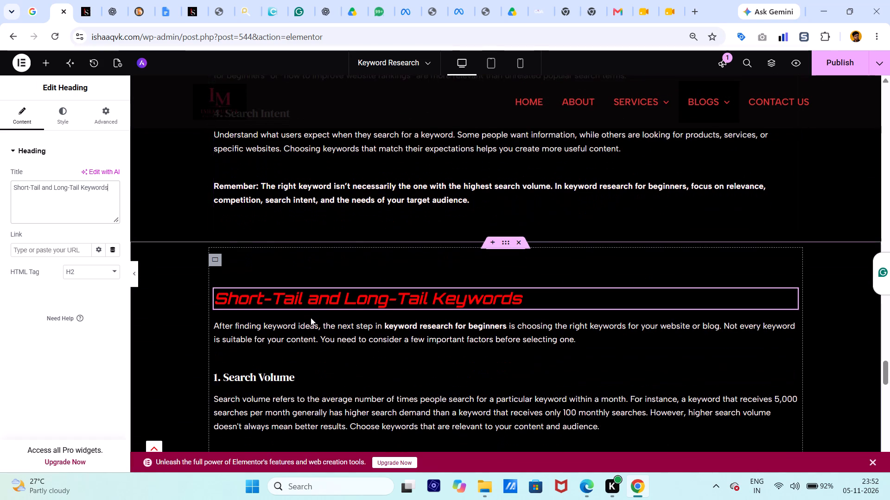
scroll(311, 318, up, 2)
scroll(311, 318, down, 2)
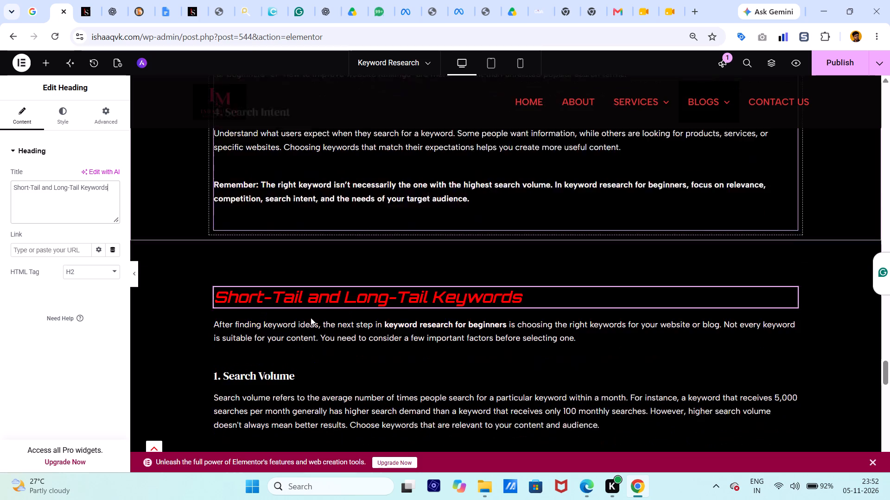
scroll(311, 318, up, 4)
scroll(311, 318, down, 3)
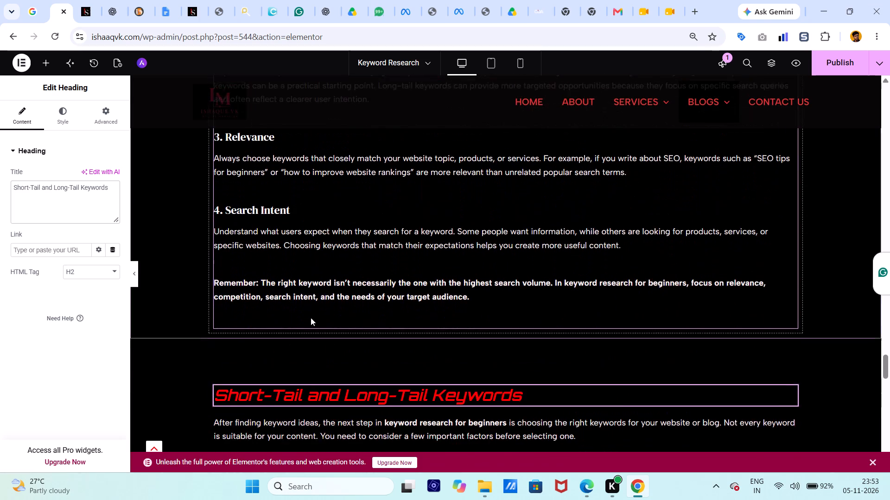
Check the Introduction and the "Table of content" list near the start of the Elementor article.
scroll(311, 318, up, 13)
scroll(311, 318, up, 9)
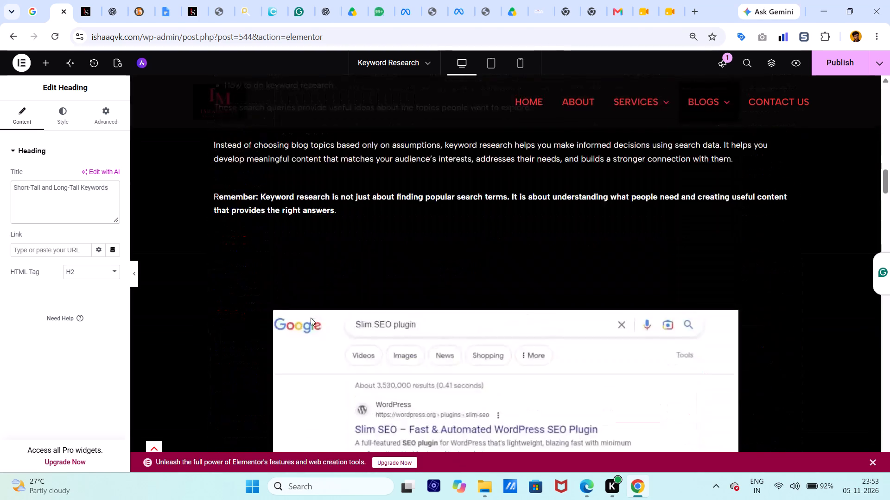
scroll(311, 318, up, 7)
scroll(311, 318, down, 3)
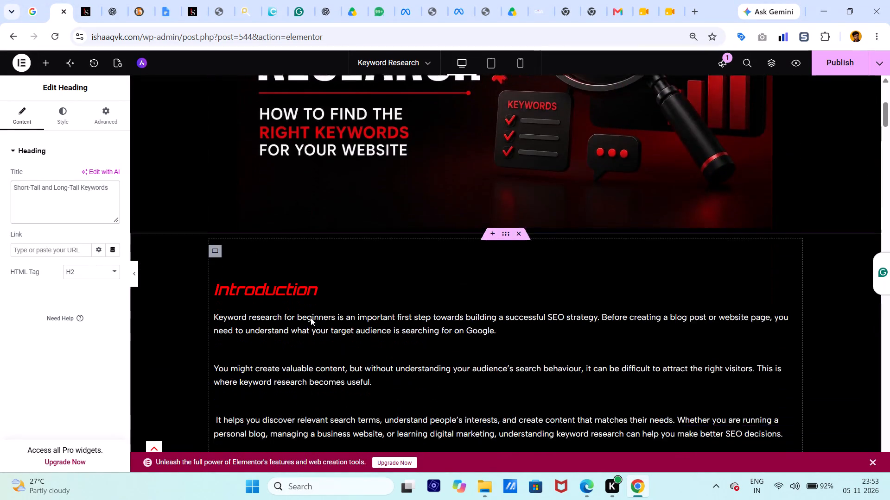
scroll(311, 318, down, 3)
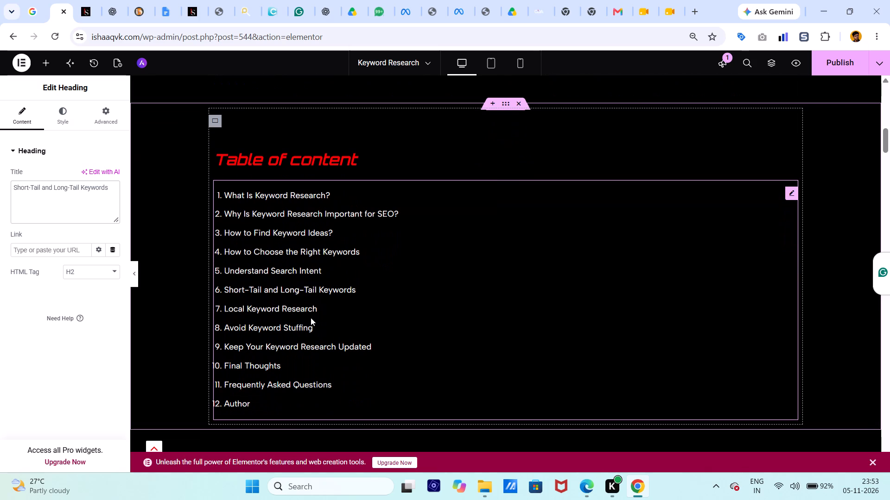
Switch to Duplichecker and examine the plagiarism results and marked sentences in the document preview of the search intent text.
click(267, 8)
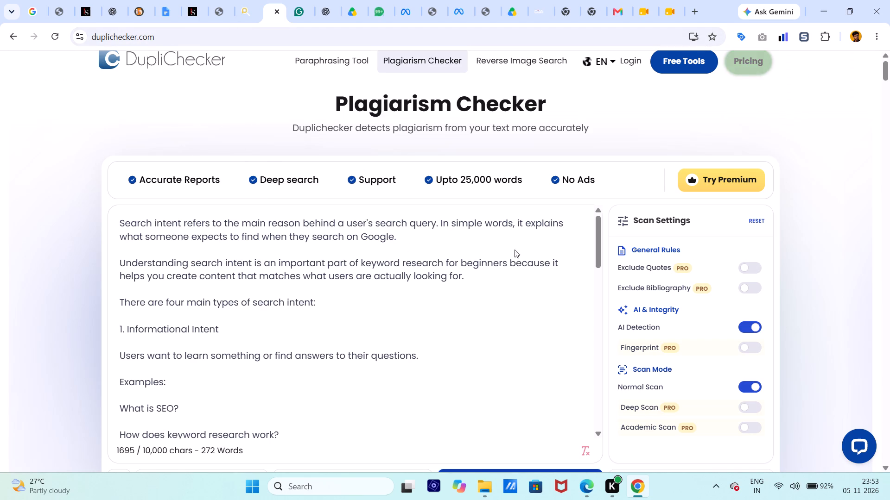
scroll(806, 269, down, 5)
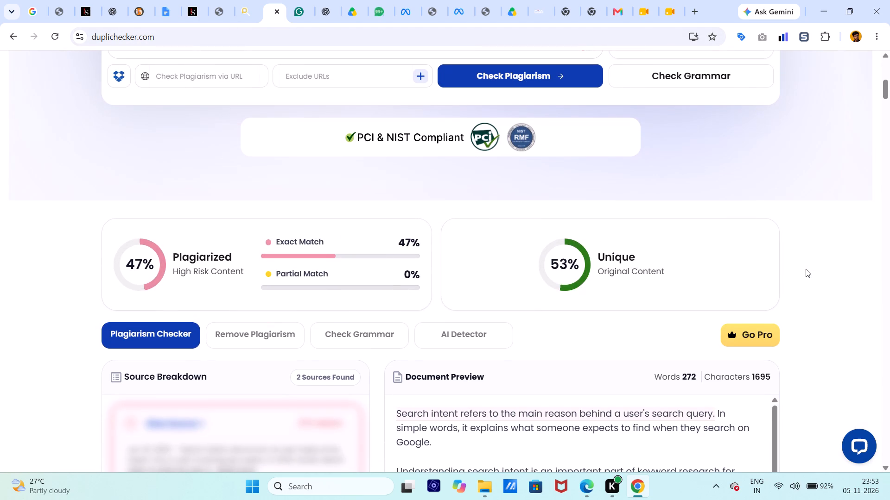
scroll(806, 269, up, 3)
scroll(806, 269, down, 1)
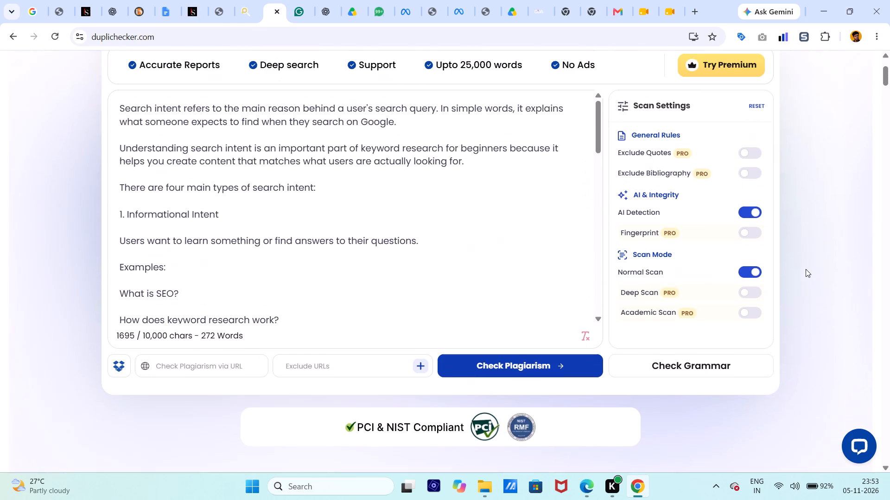
scroll(806, 269, down, 1)
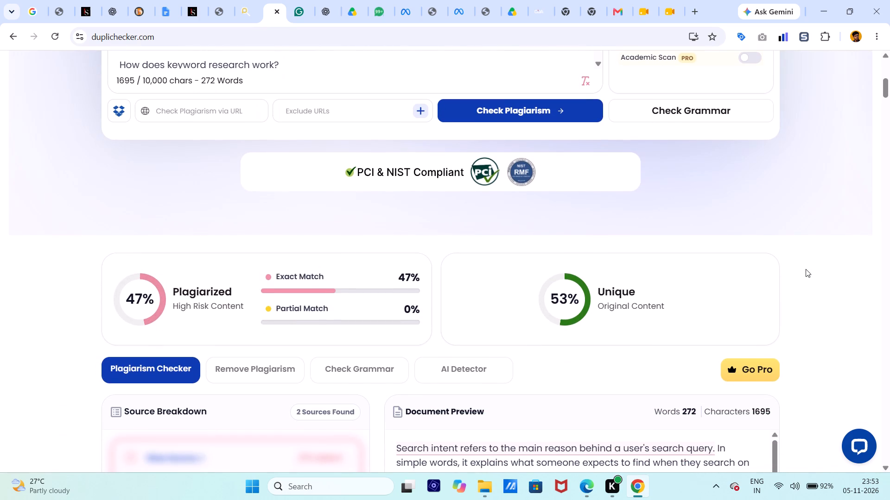
scroll(806, 269, down, 1)
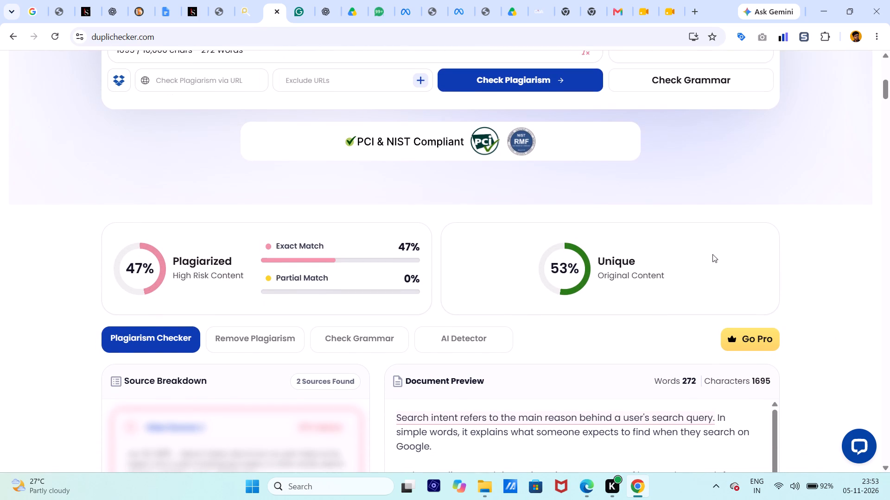
scroll(785, 238, down, 4)
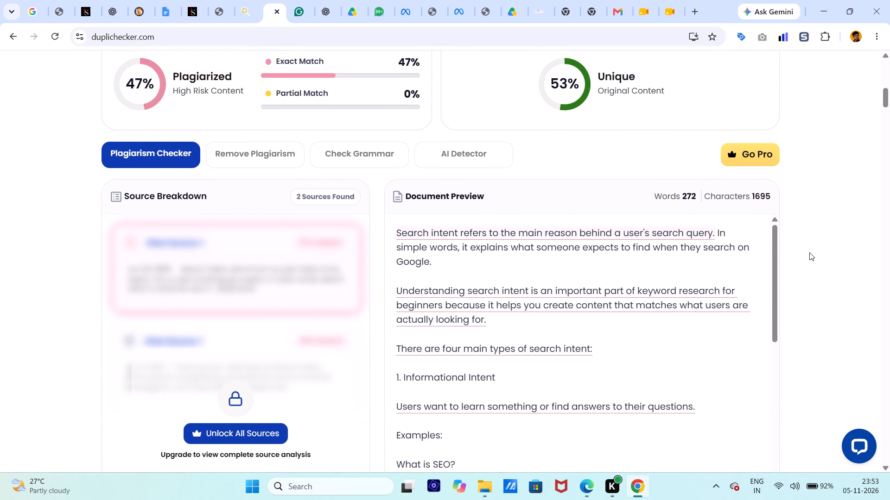
scroll(809, 252, down, 3)
scroll(604, 311, down, 4)
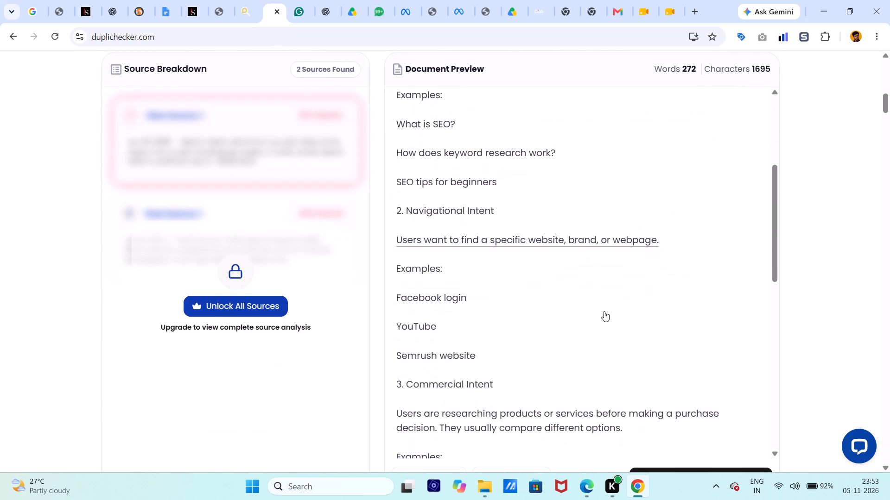
scroll(604, 311, down, 6)
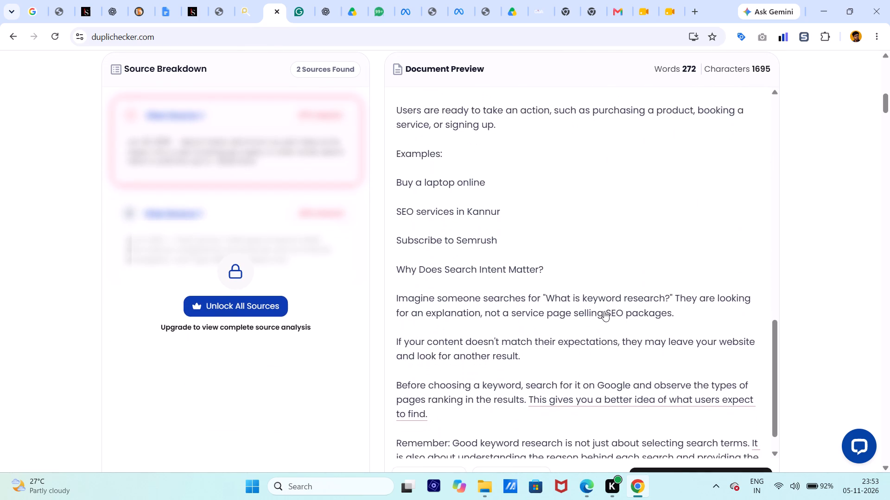
scroll(604, 311, up, 13)
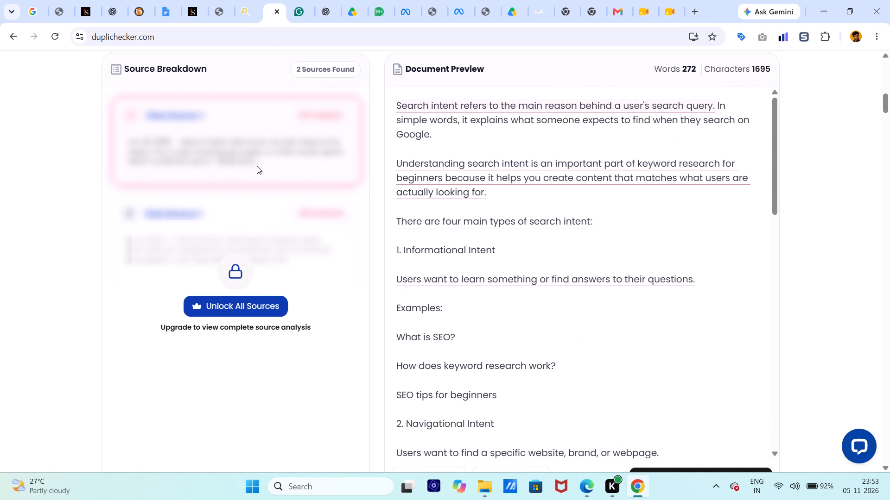
scroll(687, 227, up, 5)
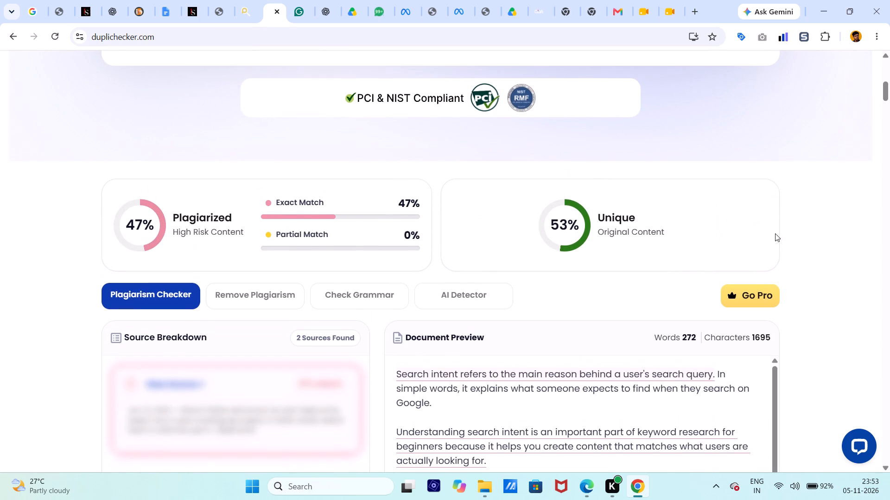
scroll(776, 194, up, 6)
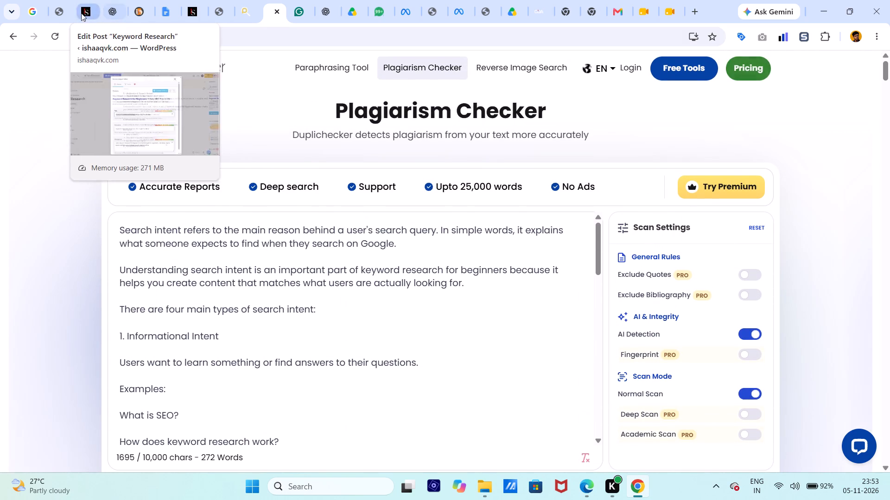
Return to the Elementor article and review its sections from "Table of content" through "Understand Search Intent" and "Short-Tail and Long-Tail Keywords".
click(62, 9)
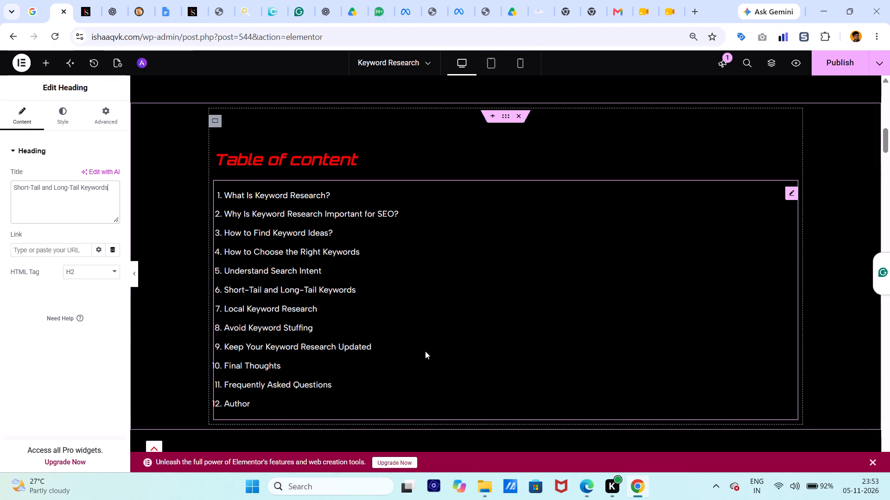
scroll(425, 351, down, 3)
scroll(483, 385, down, 14)
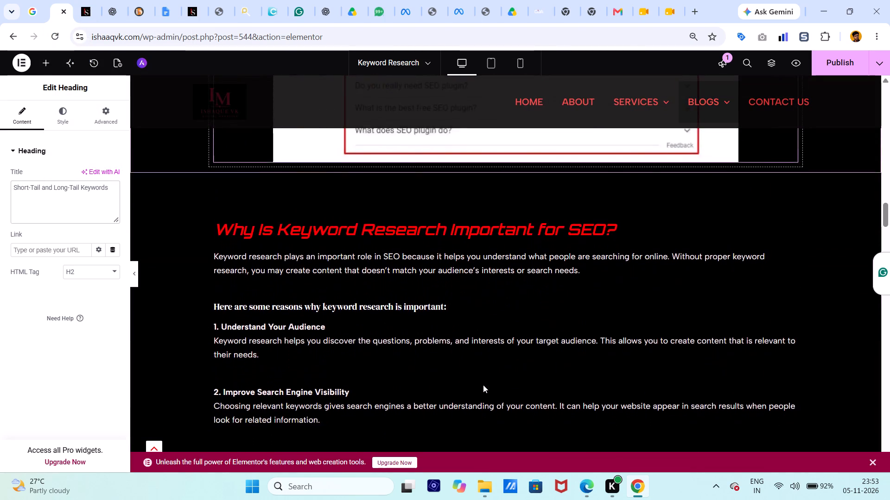
scroll(483, 385, down, 11)
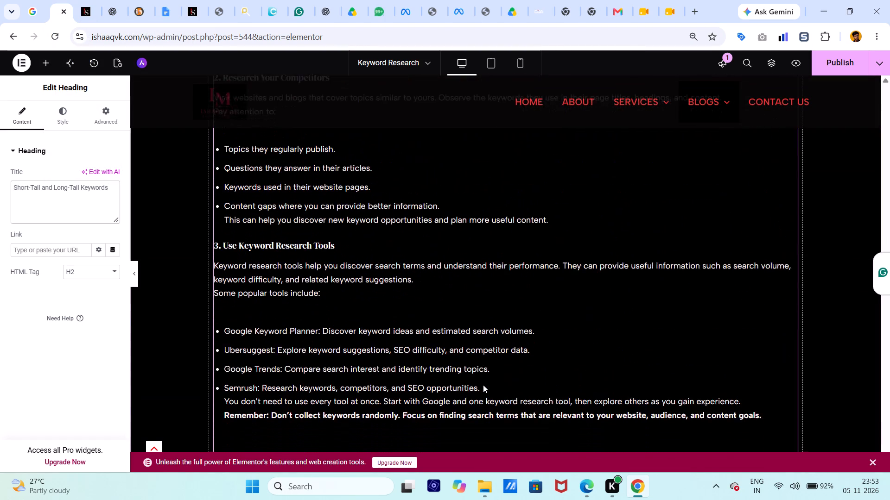
scroll(483, 385, down, 11)
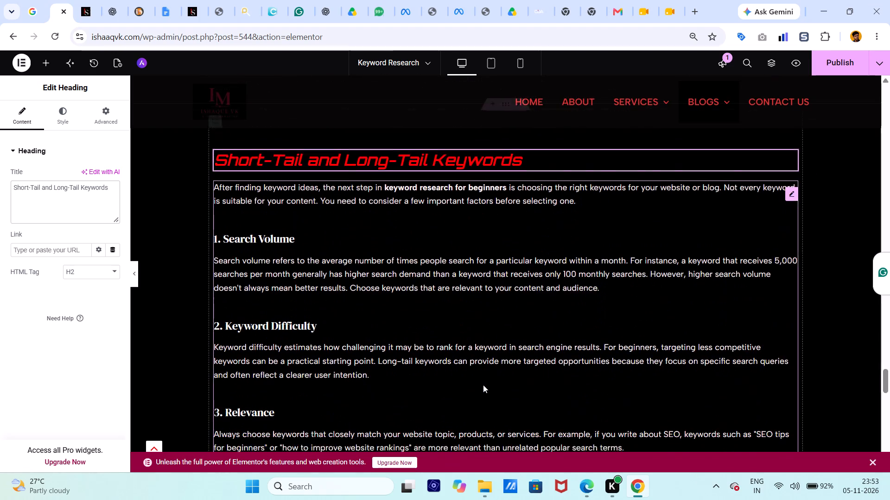
scroll(483, 385, down, 2)
scroll(483, 385, up, 4)
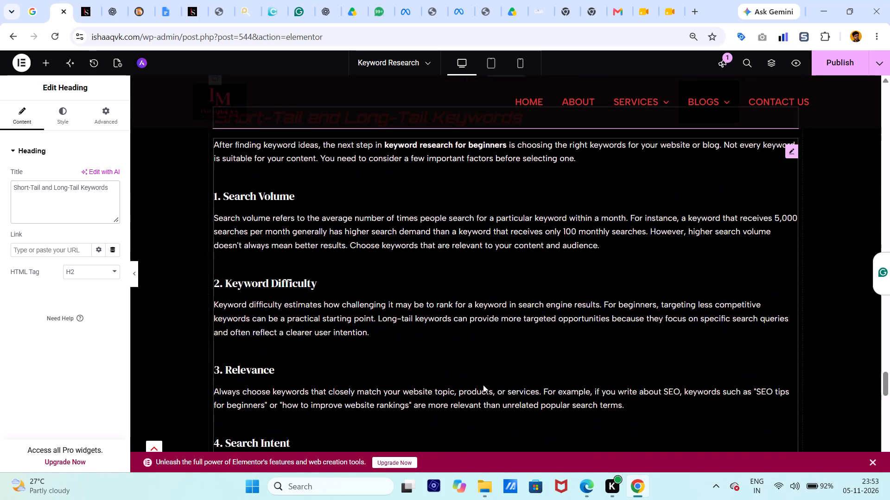
scroll(483, 385, up, 7)
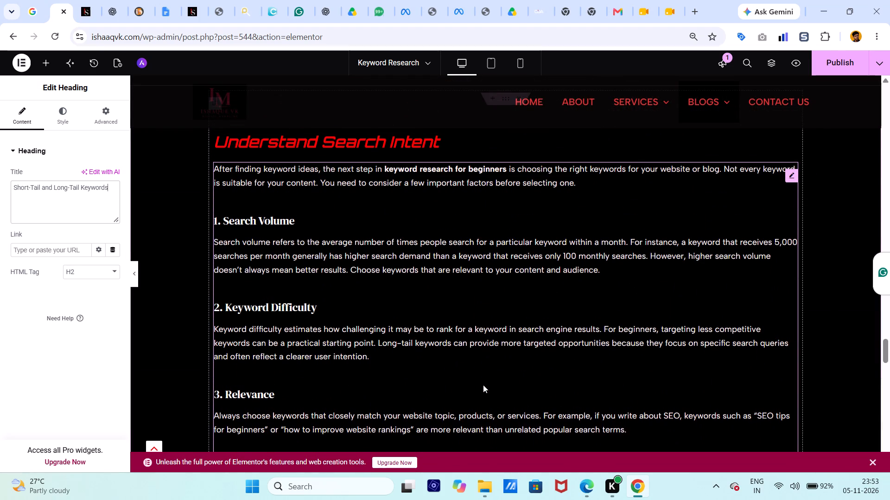
scroll(483, 385, up, 1)
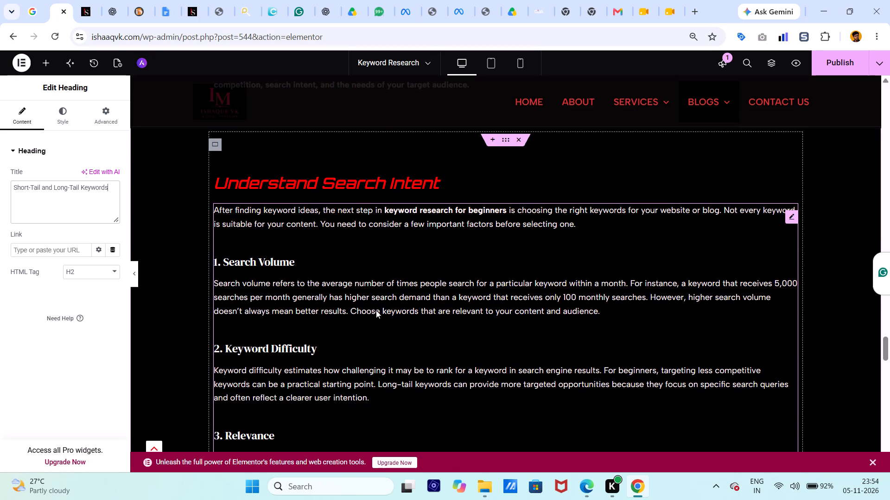
scroll(376, 310, down, 2)
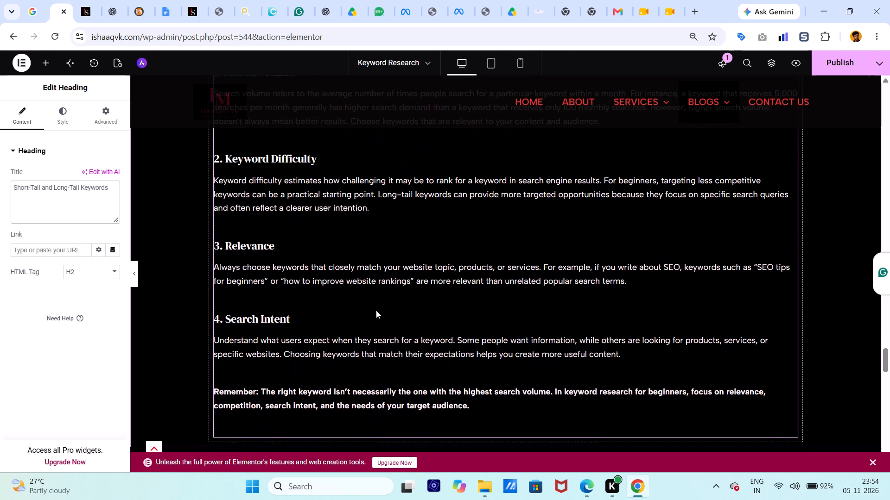
scroll(376, 310, down, 2)
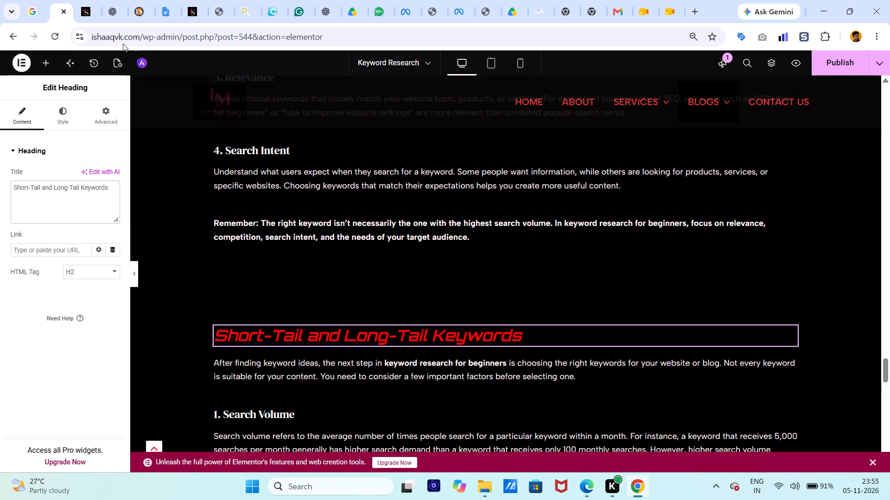
click(109, 15)
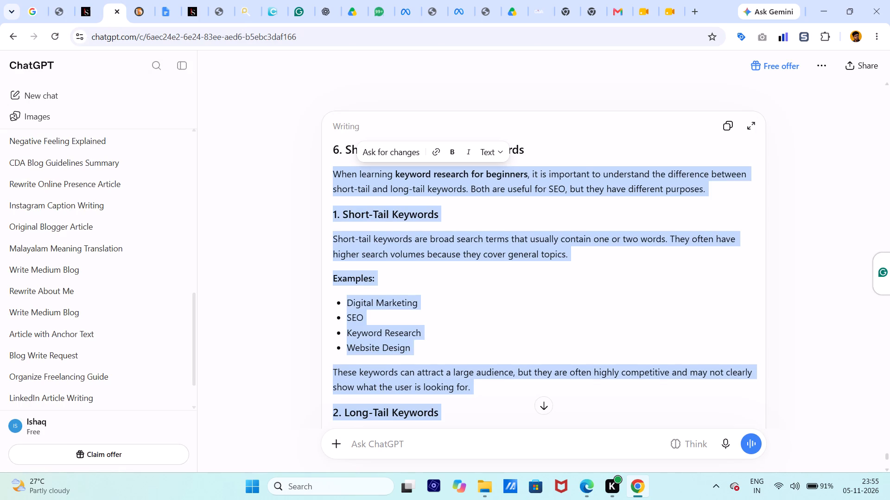
In Elementor, replace the old body text under the "Short-Tail and Long-Tail Keywords" heading with the copied section 6 text.
click(62, 15)
scroll(356, 328, down, 1)
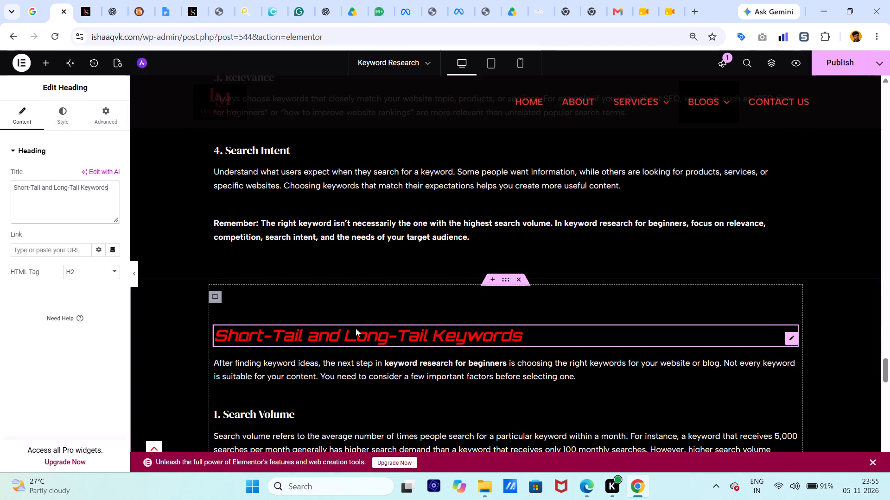
scroll(356, 328, down, 1)
click(362, 381)
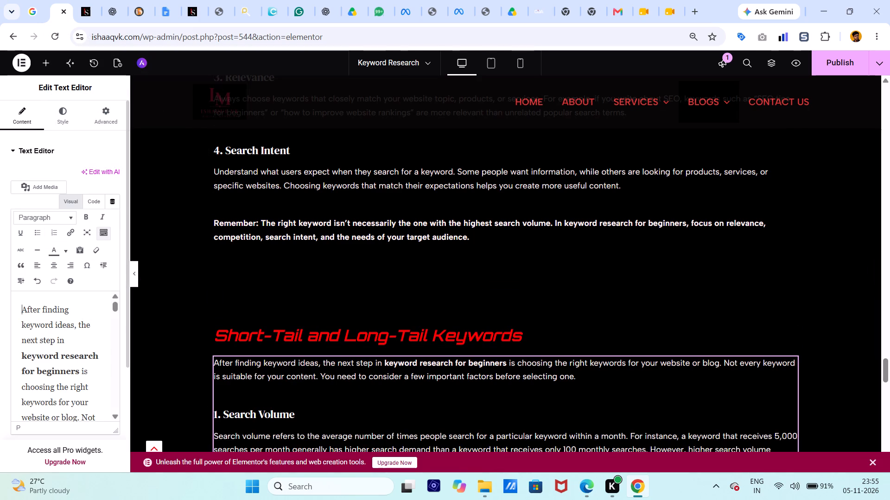
drag(18, 303, 44, 388)
drag(44, 388, 38, 377)
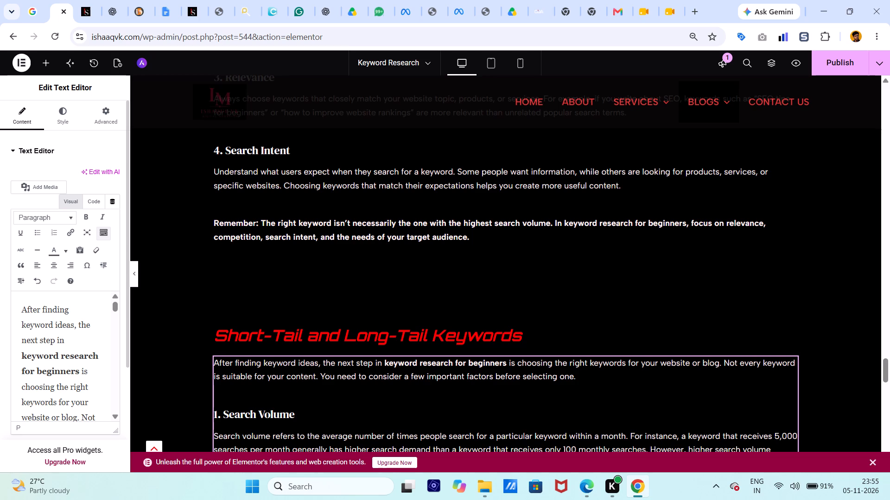
drag(19, 306, 33, 318)
drag(33, 318, 24, 312)
drag(24, 312, 70, 380)
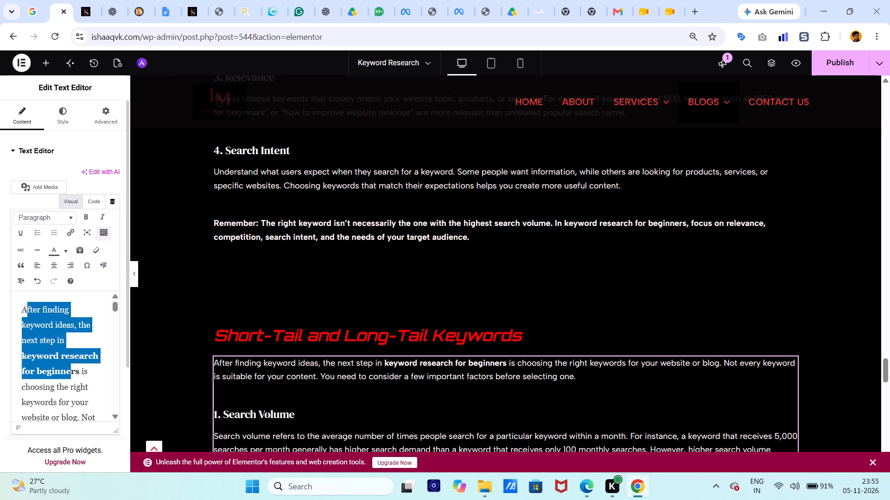
drag(70, 380, 83, 440)
key(BackSpace)
key(Delete)
key(Delete)
key(Delete)
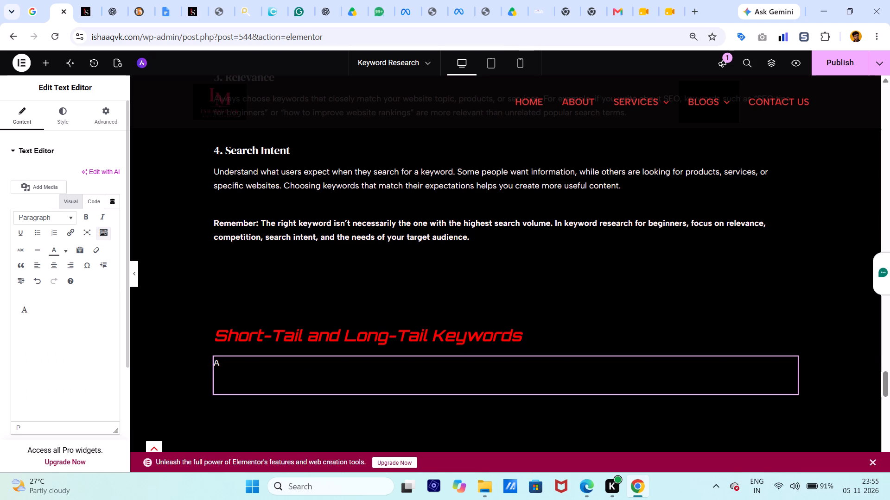
key(Delete)
key(BackSpace)
key(ctrl+v)
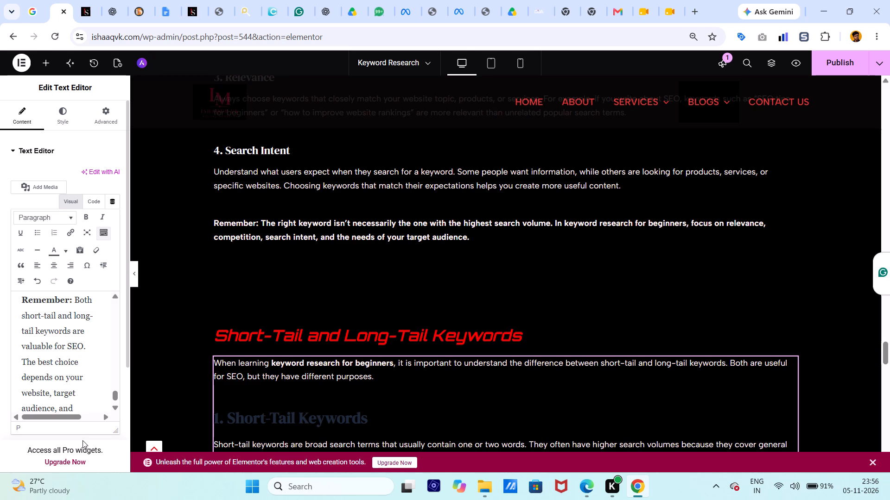
Format the "1. Short-Tail Keywords" subheading in the pasted text as white Heading 5.
scroll(96, 359, up, 10)
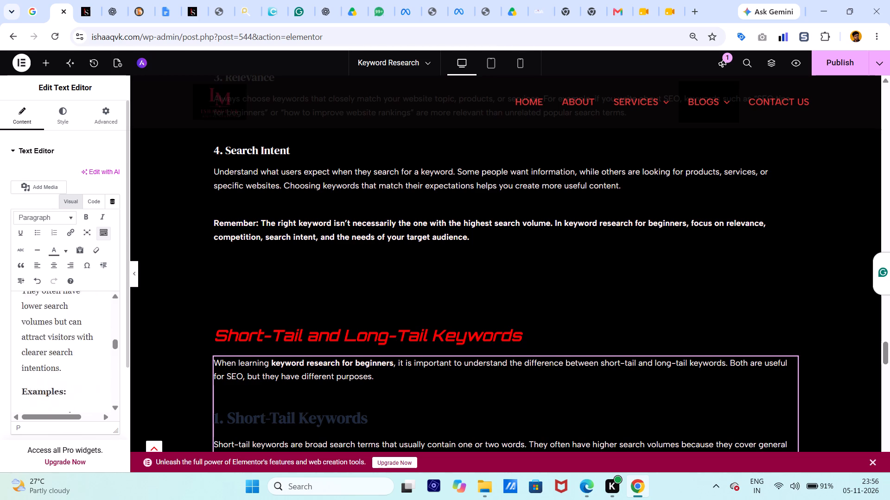
scroll(96, 359, up, 6)
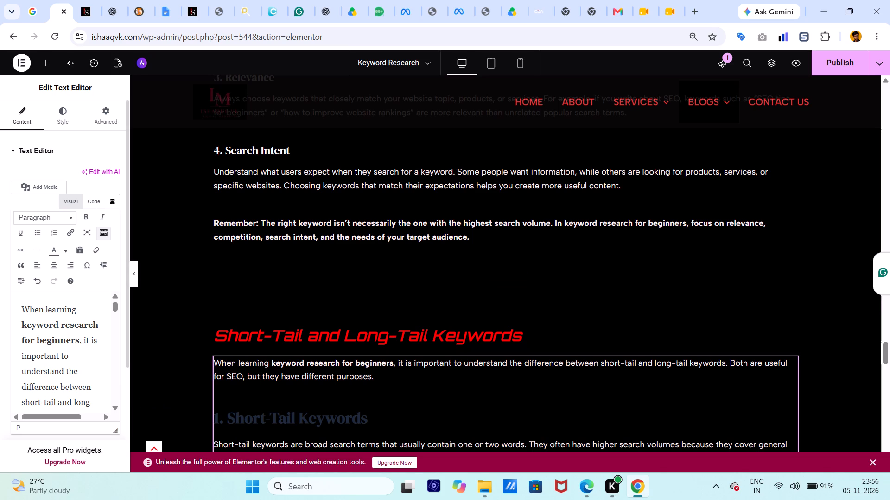
scroll(78, 351, down, 1)
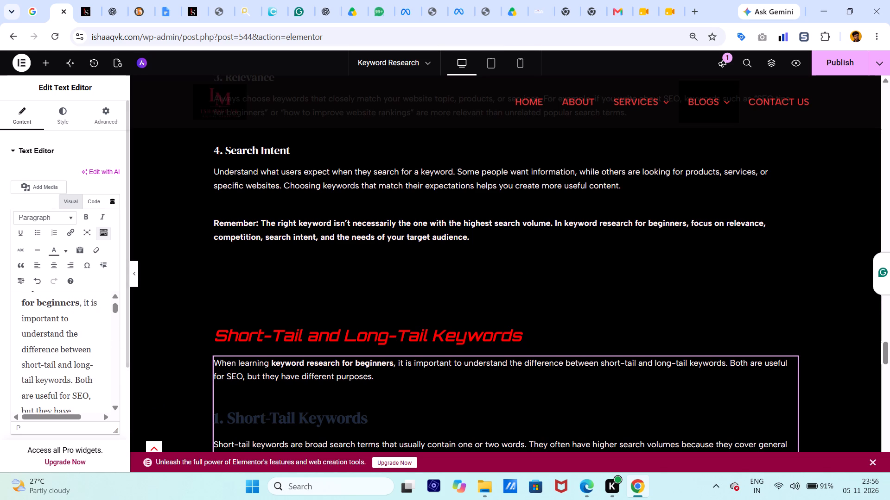
scroll(78, 351, down, 1)
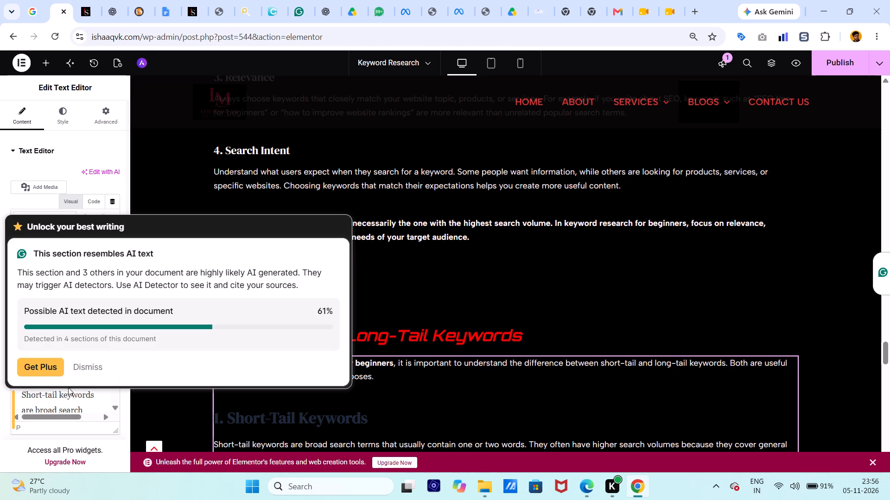
click(84, 373)
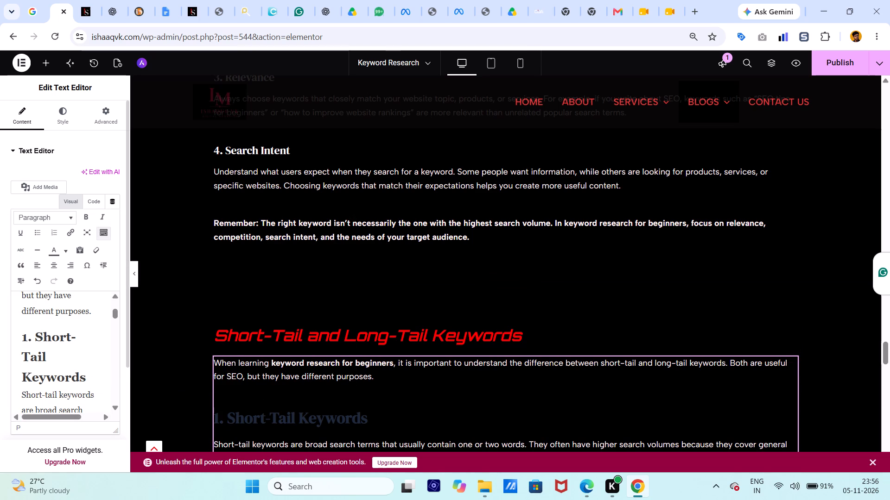
drag(22, 334, 71, 375)
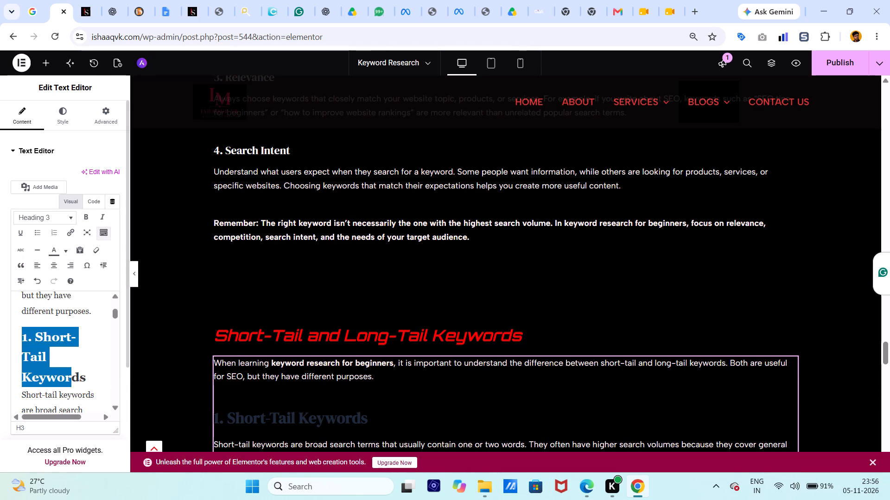
drag(71, 375, 84, 375)
click(65, 247)
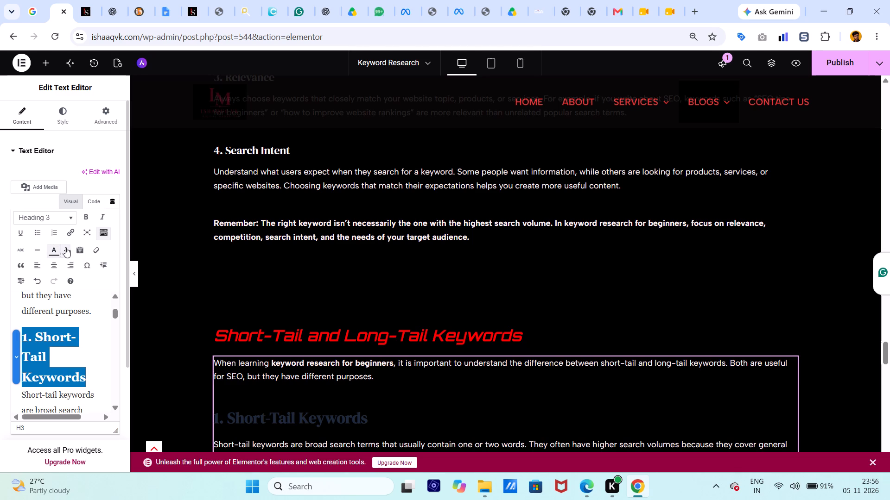
click(90, 300)
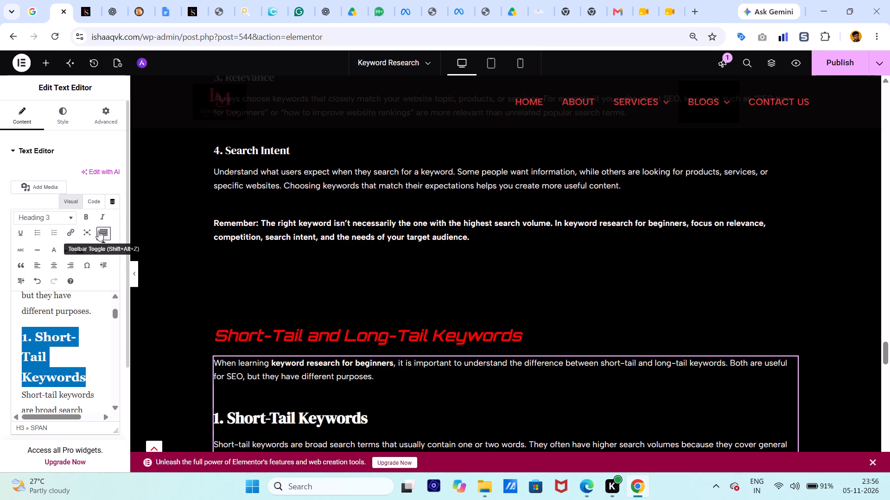
click(73, 216)
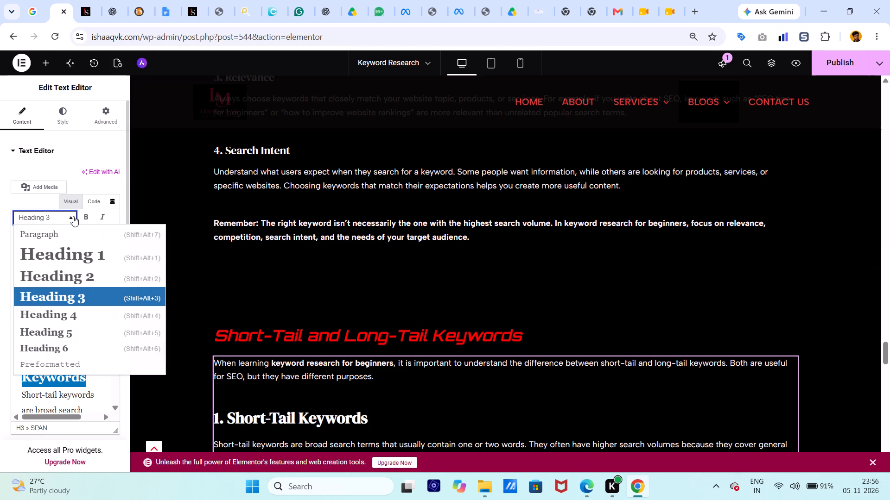
click(65, 335)
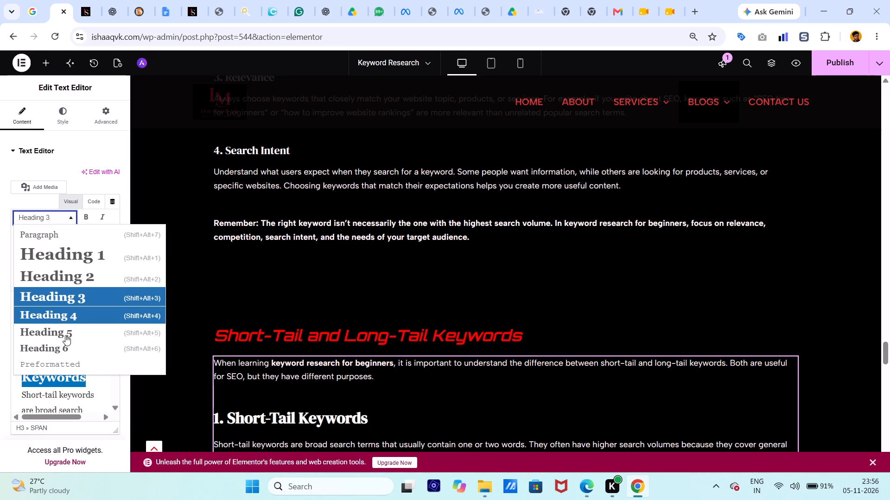
Remove the bold formatting from the "1. Short-Tail Keywords" subheading directly on the page canvas.
scroll(321, 399, down, 2)
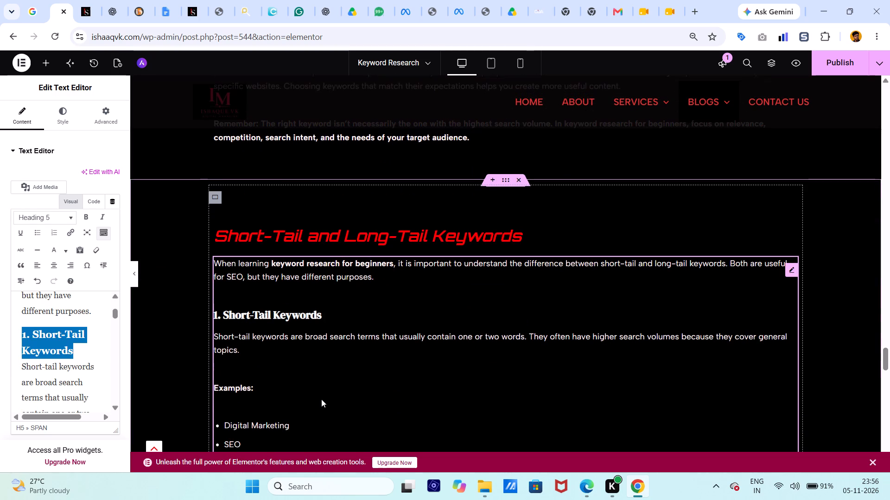
click(329, 304)
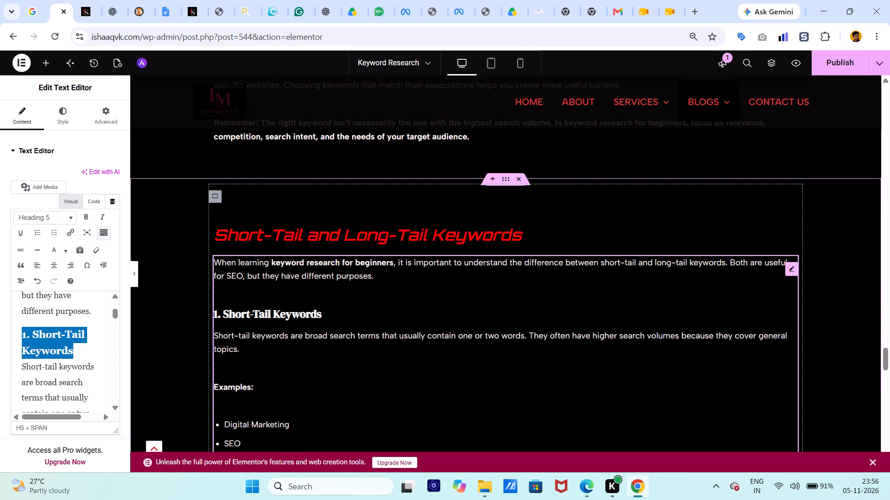
drag(322, 312, 254, 311)
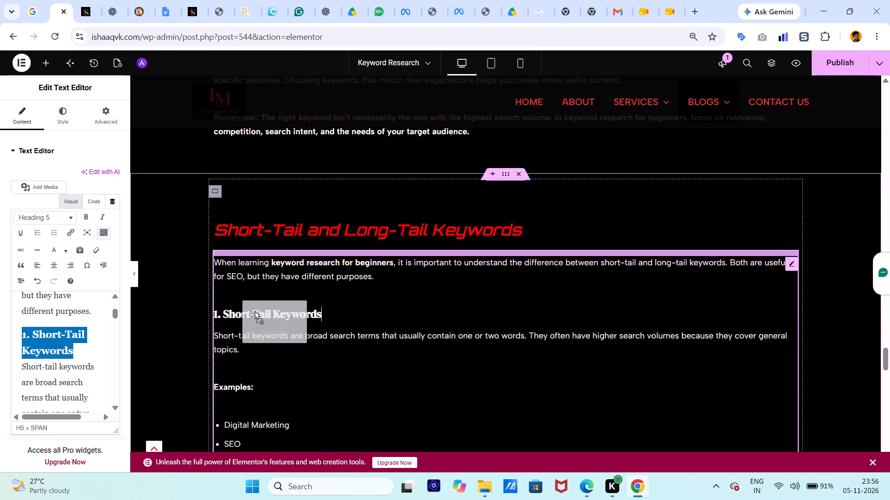
drag(254, 311, 120, 319)
drag(215, 314, 323, 315)
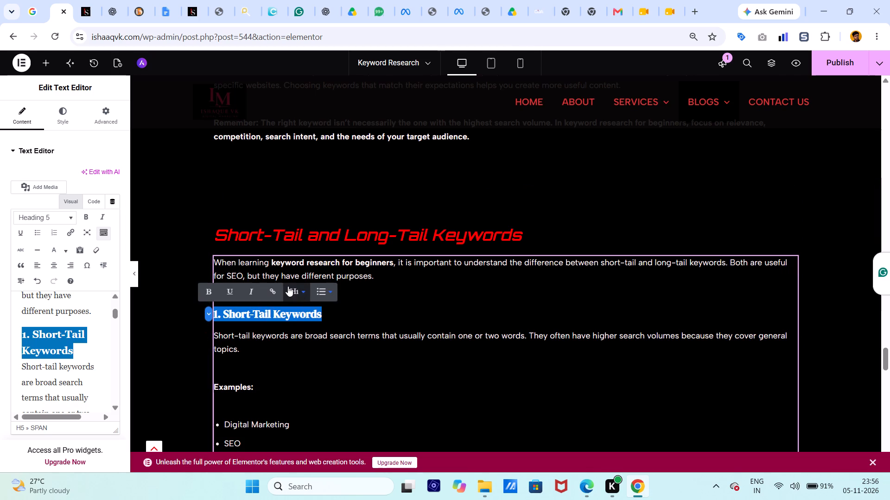
click(210, 287)
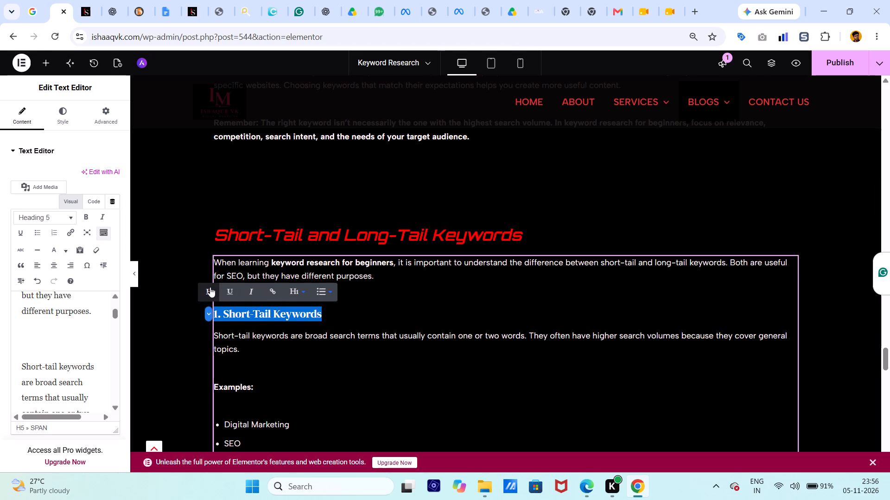
scroll(263, 360, down, 1)
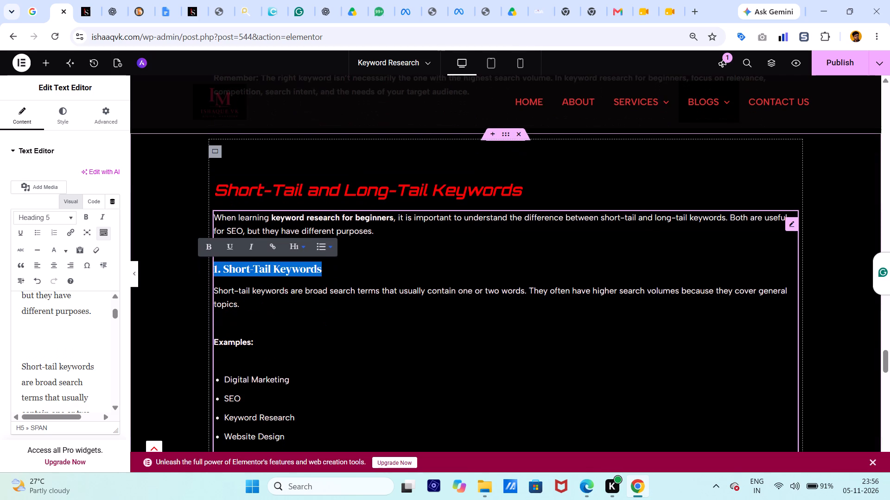
Remove the blank gap above "Examples:" under "1. Short-Tail Keywords" so the label starts on the line directly below the paragraph.
click(216, 342)
key(Left)
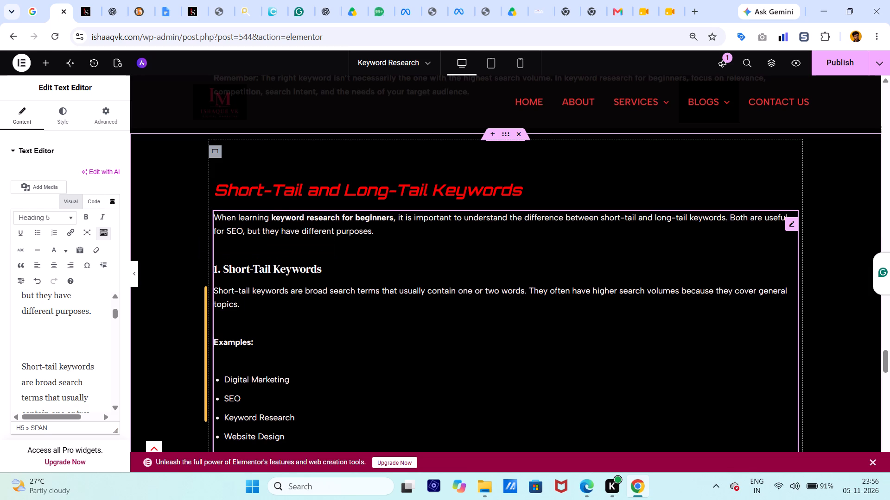
key(BackSpace)
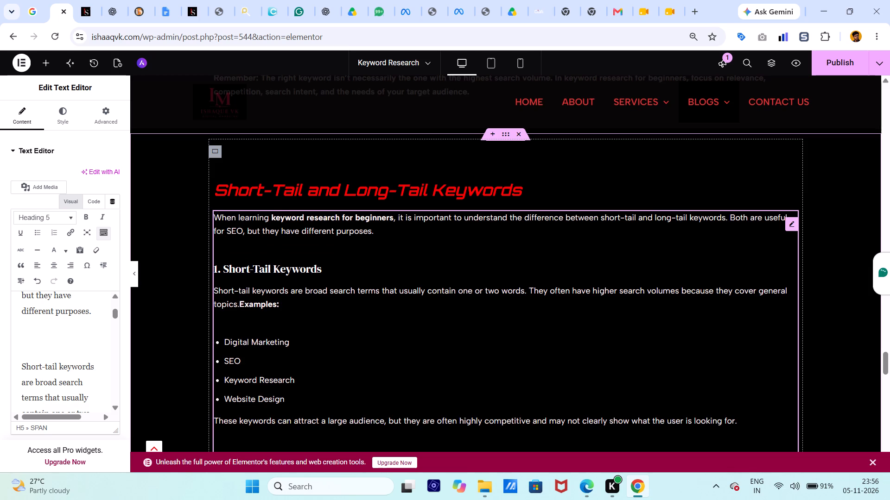
key(shift+Return)
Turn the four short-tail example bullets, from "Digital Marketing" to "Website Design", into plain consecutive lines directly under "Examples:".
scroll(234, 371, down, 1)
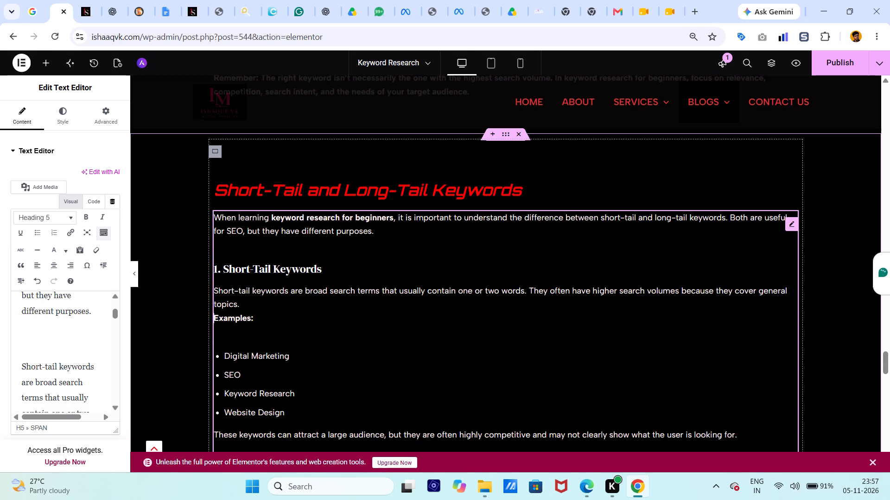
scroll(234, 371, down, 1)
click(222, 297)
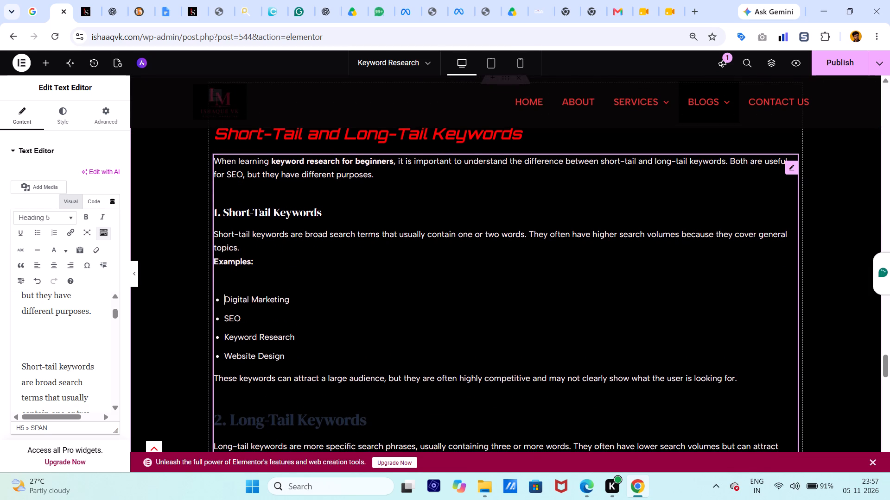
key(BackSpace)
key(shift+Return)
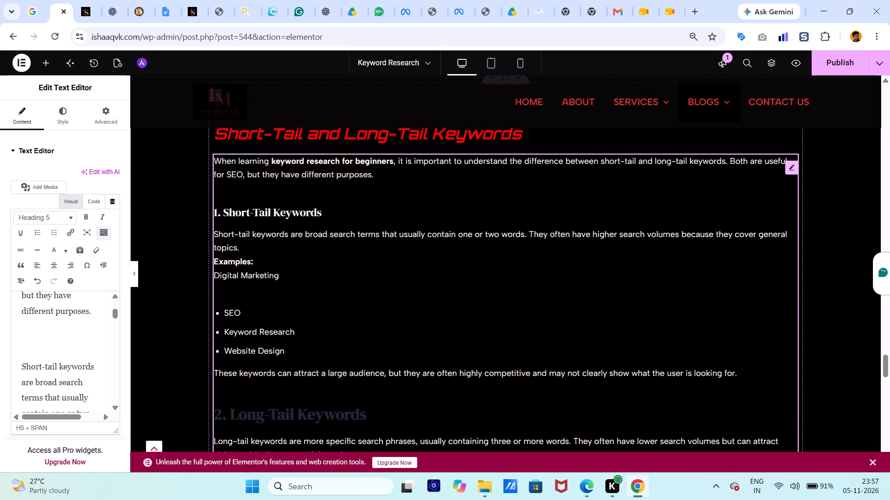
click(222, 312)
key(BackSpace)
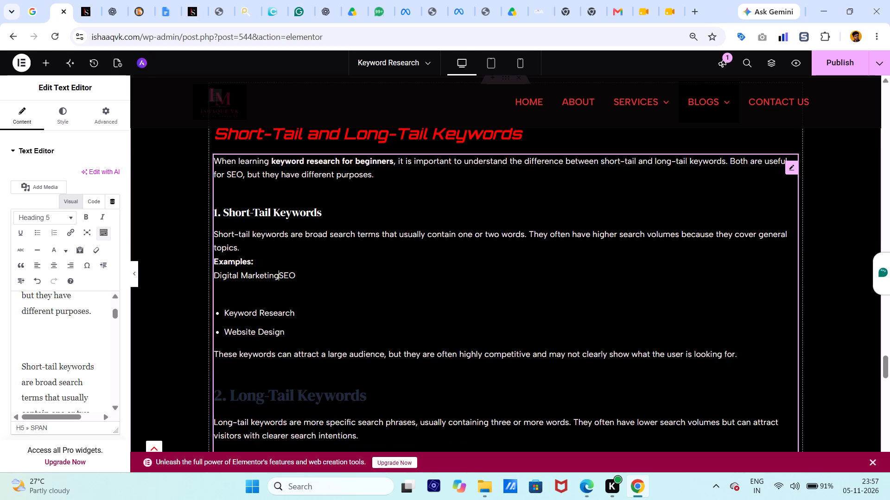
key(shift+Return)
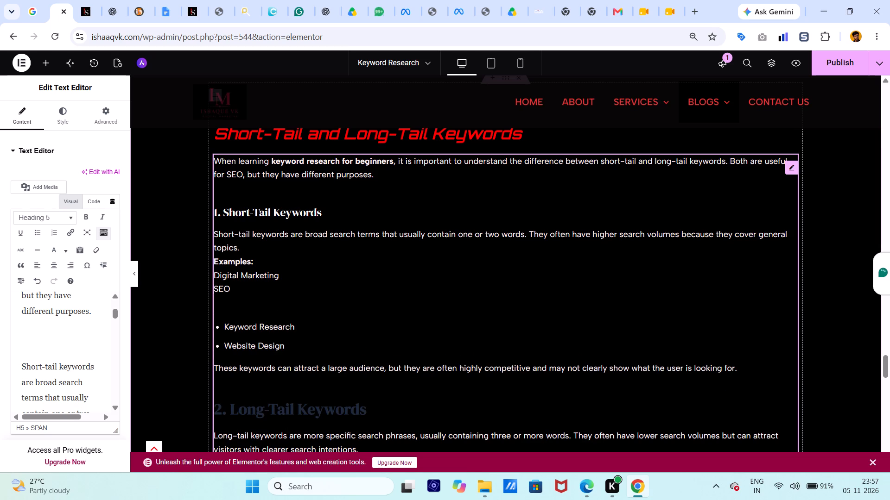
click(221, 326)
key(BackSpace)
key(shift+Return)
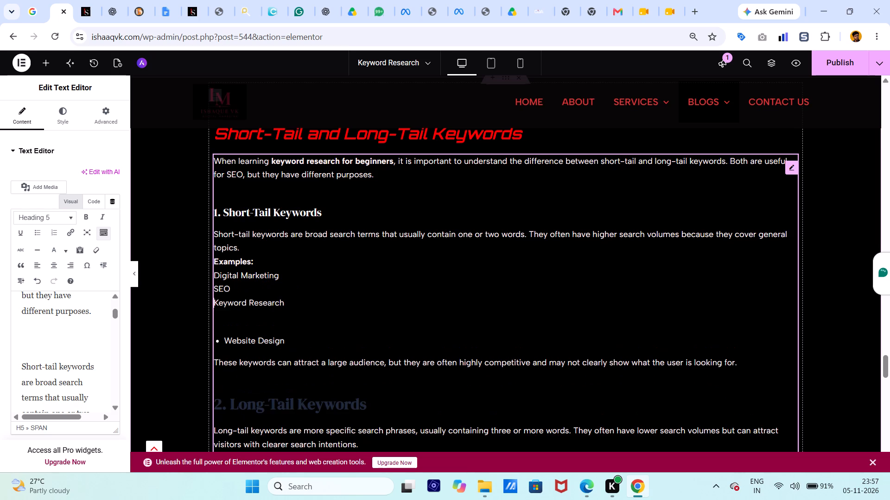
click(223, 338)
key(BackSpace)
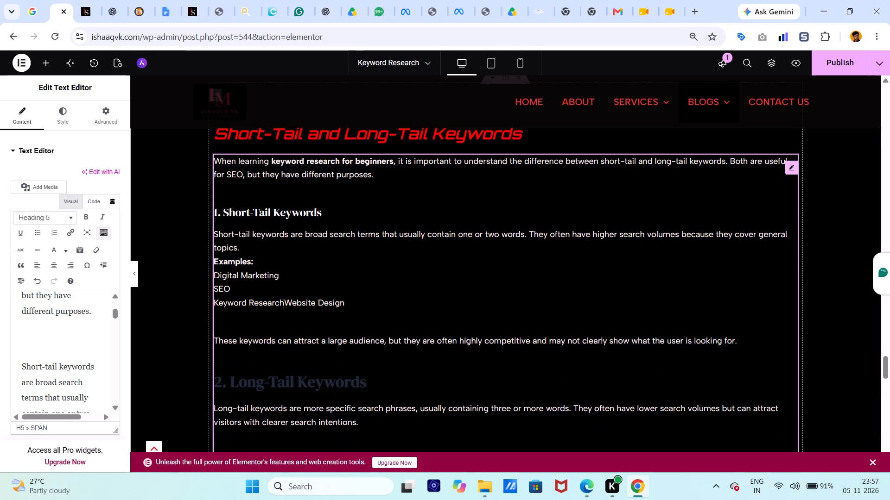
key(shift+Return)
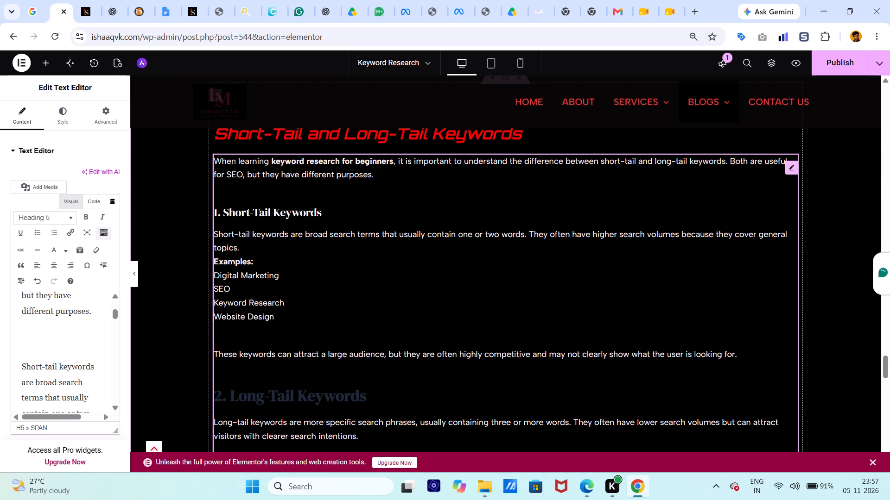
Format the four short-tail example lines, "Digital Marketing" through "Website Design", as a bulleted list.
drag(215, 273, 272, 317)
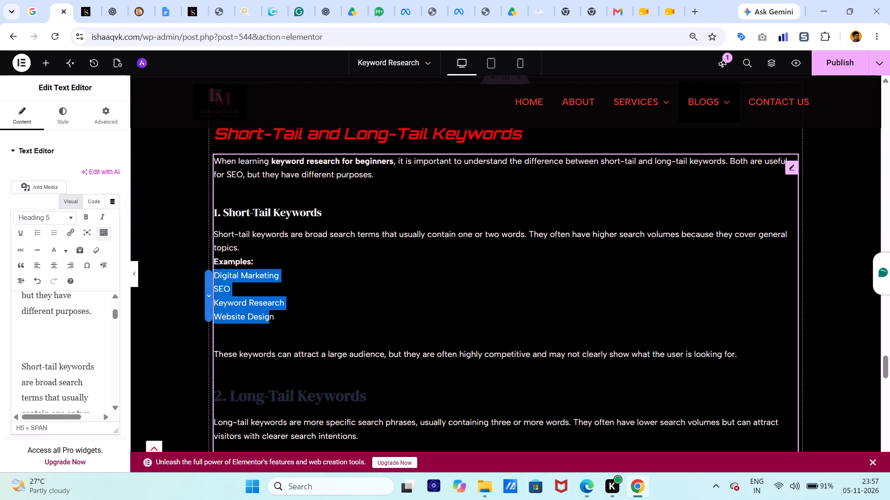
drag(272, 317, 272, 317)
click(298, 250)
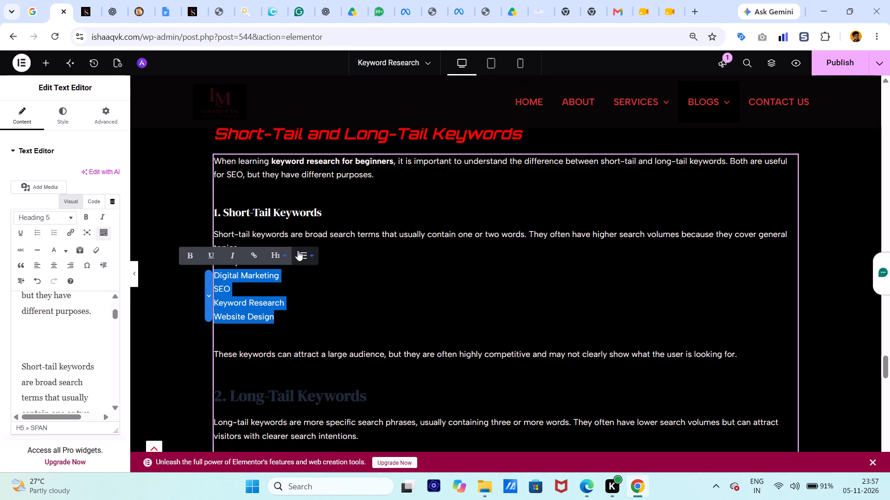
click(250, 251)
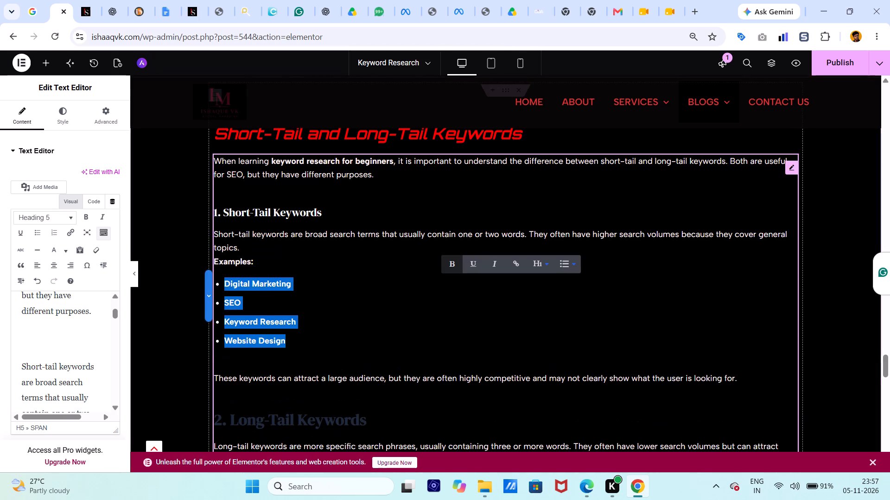
Format the whole "2. Long-Tail Keywords" subheading as white Heading 5.
scroll(256, 331, down, 1)
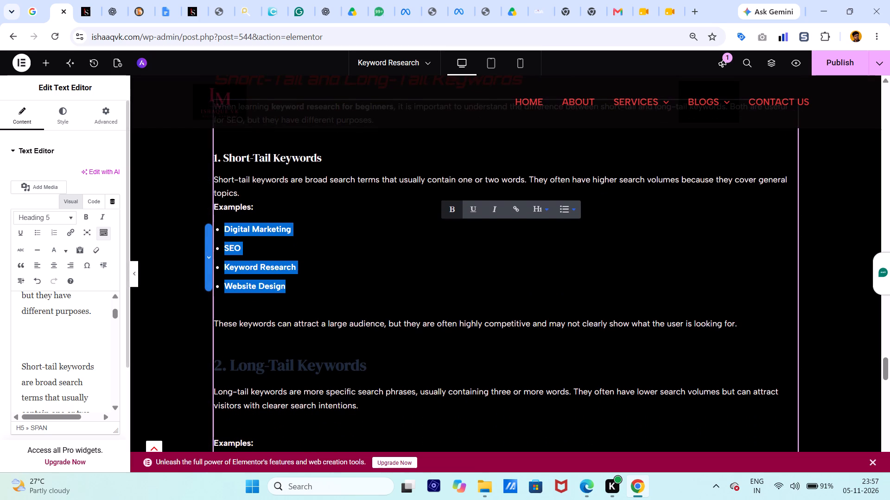
scroll(71, 363, down, 4)
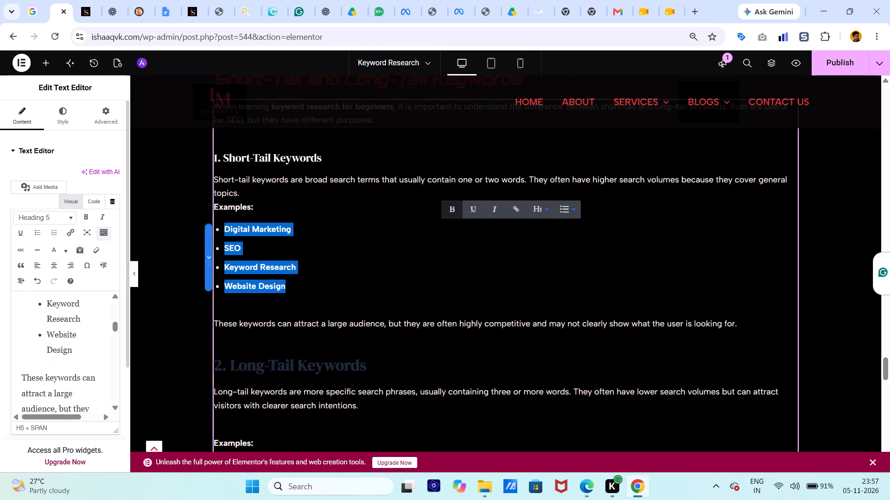
scroll(71, 363, down, 2)
scroll(62, 355, up, 1)
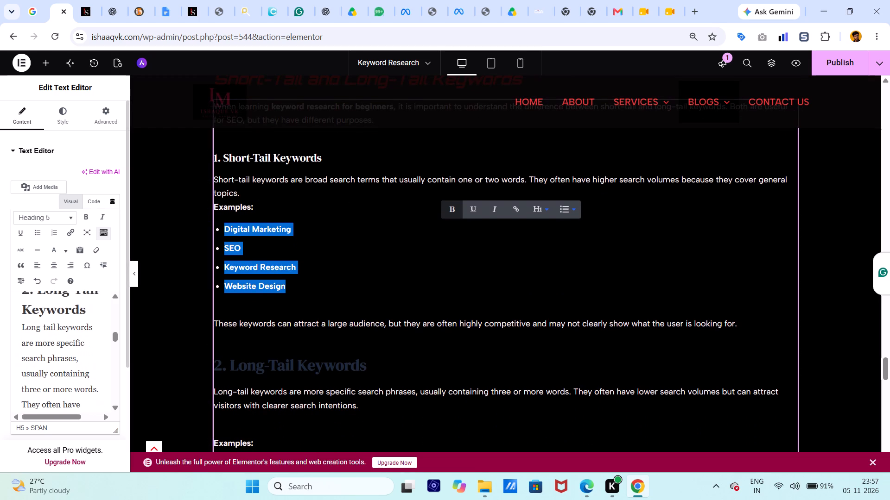
scroll(62, 355, up, 1)
drag(20, 313, 29, 316)
scroll(43, 330, down, 4)
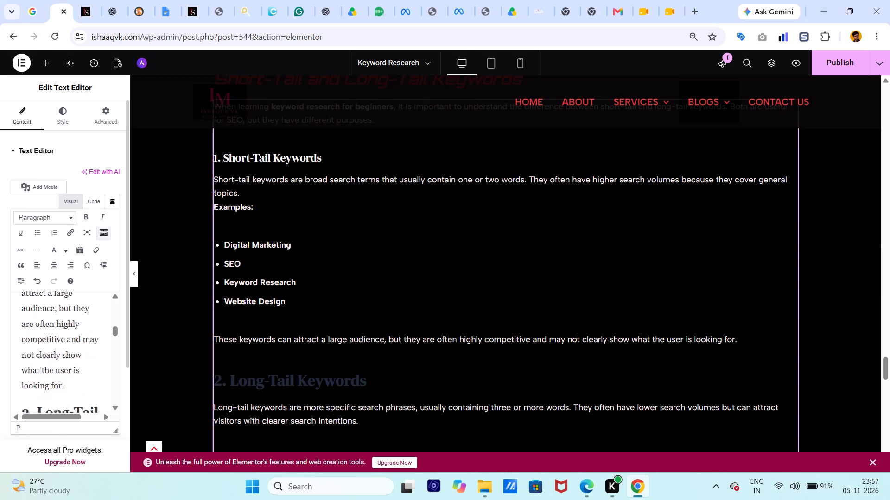
scroll(43, 330, down, 1)
scroll(40, 356, up, 2)
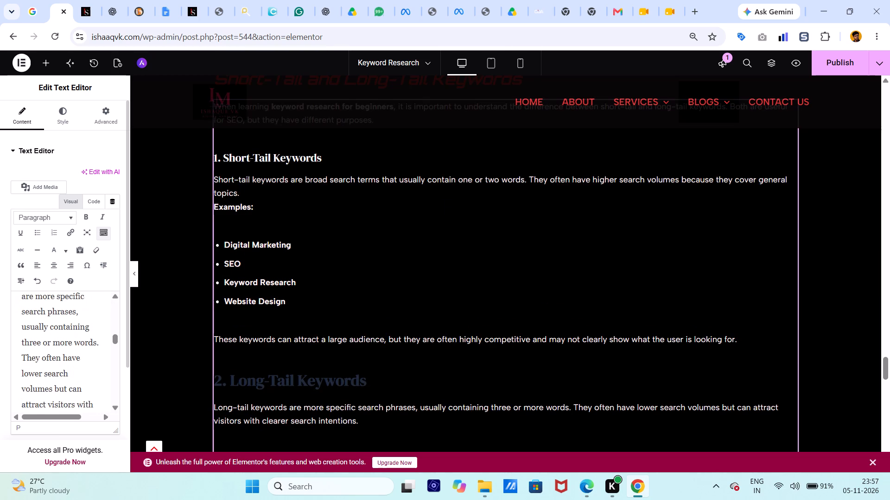
scroll(40, 356, up, 1)
drag(26, 320, 36, 324)
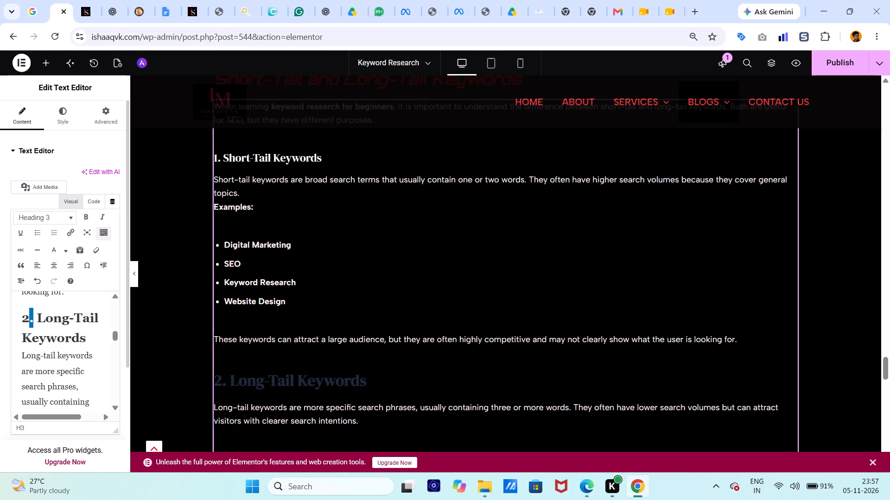
drag(36, 324, 83, 339)
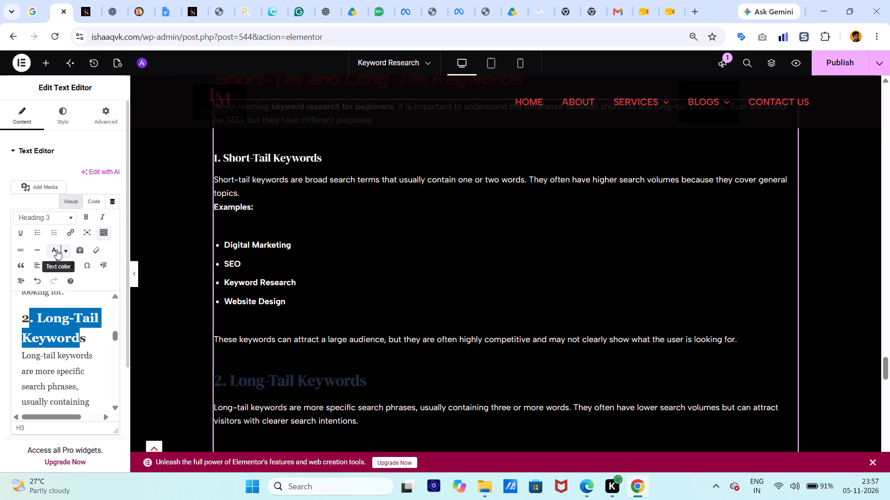
click(57, 249)
drag(24, 321, 95, 340)
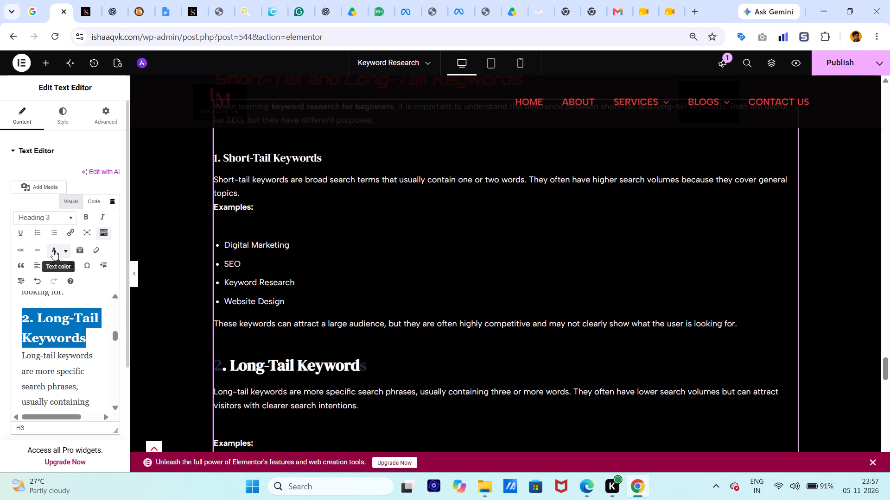
click(53, 250)
click(66, 223)
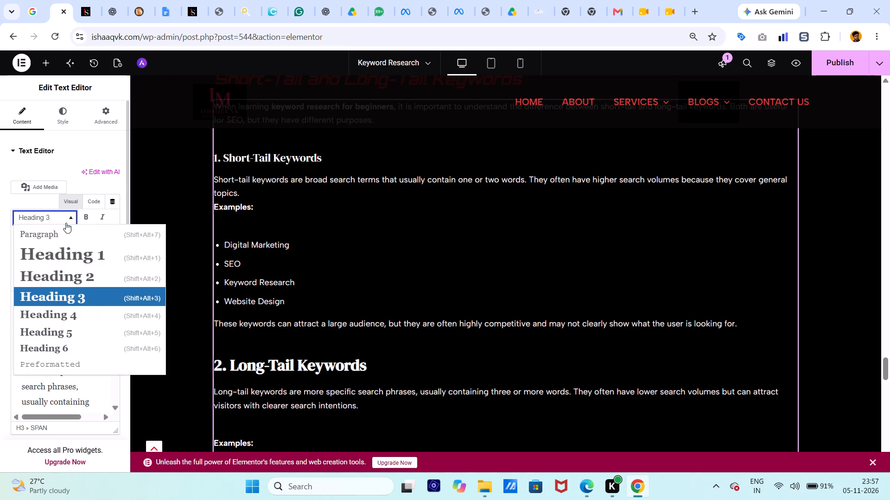
click(52, 328)
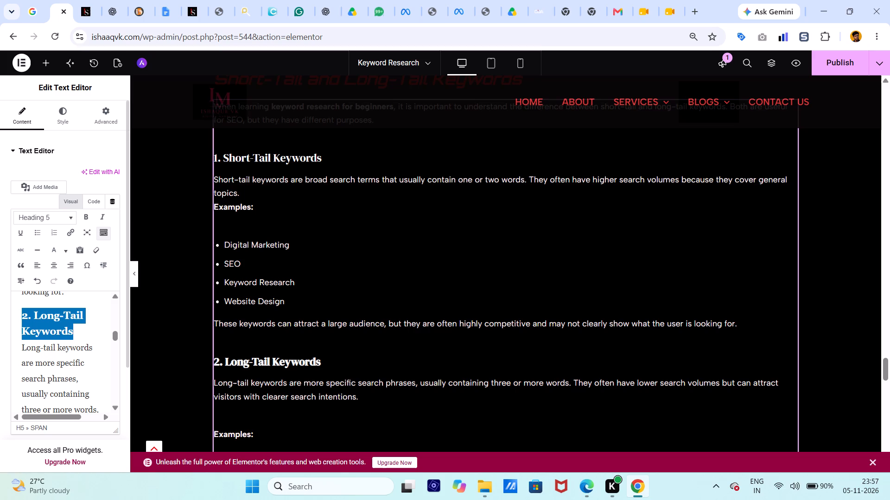
Remove the bold formatting from the "2. Long-Tail Keywords" subheading directly on the page canvas.
click(299, 362)
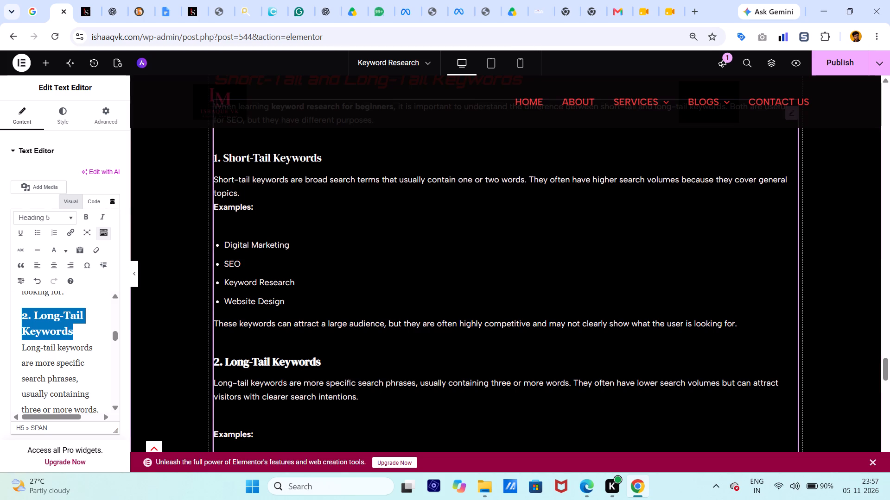
drag(216, 359, 323, 358)
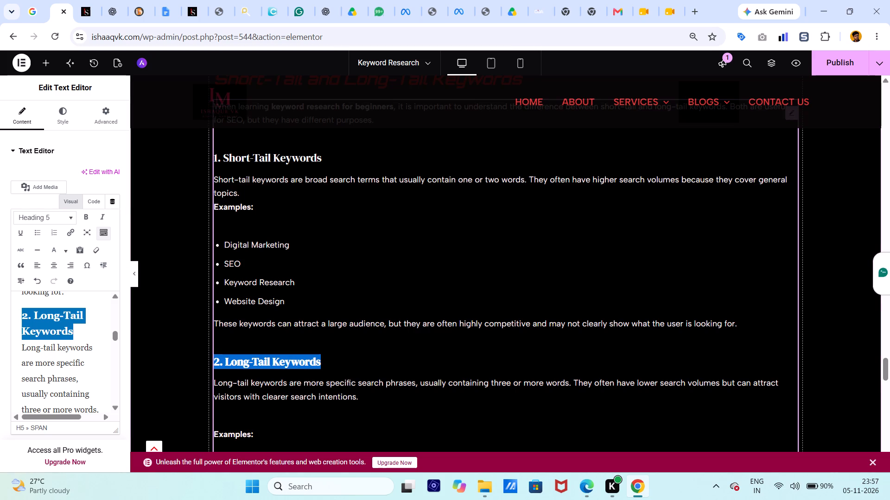
drag(323, 358, 324, 358)
click(206, 338)
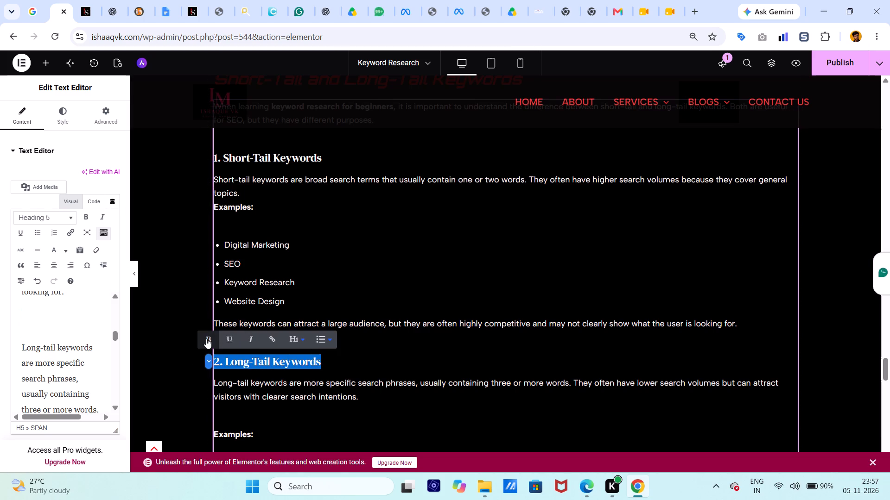
Remove the blank gap above "Examples:" under "2. Long-Tail Keywords", keeping the label on its own line, and dismiss the AI-text popup.
scroll(295, 385, down, 1)
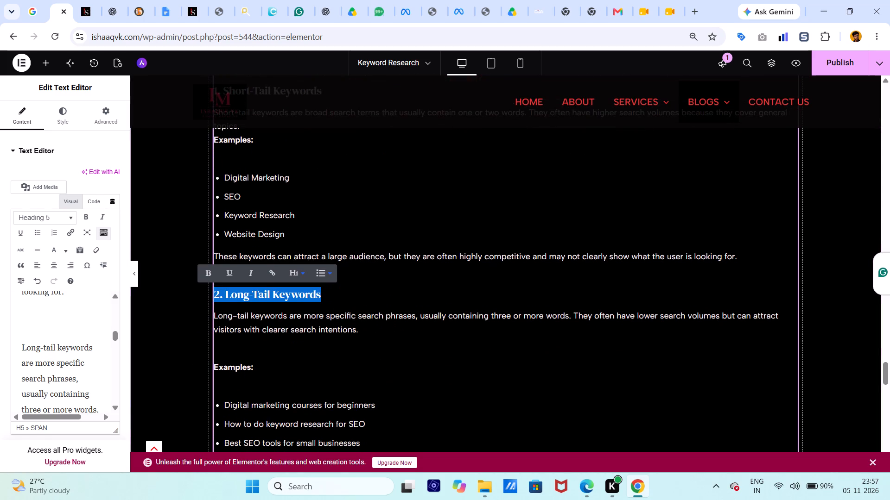
click(216, 367)
key(BackSpace)
key(shift+Return)
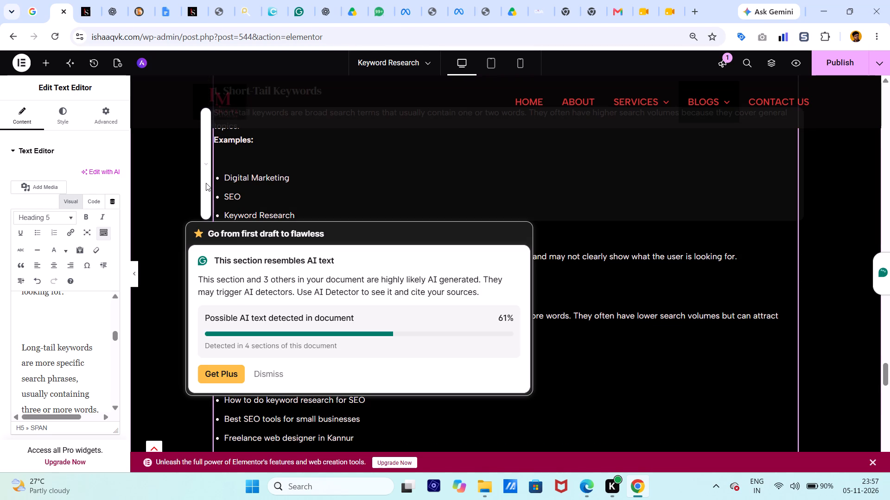
click(269, 377)
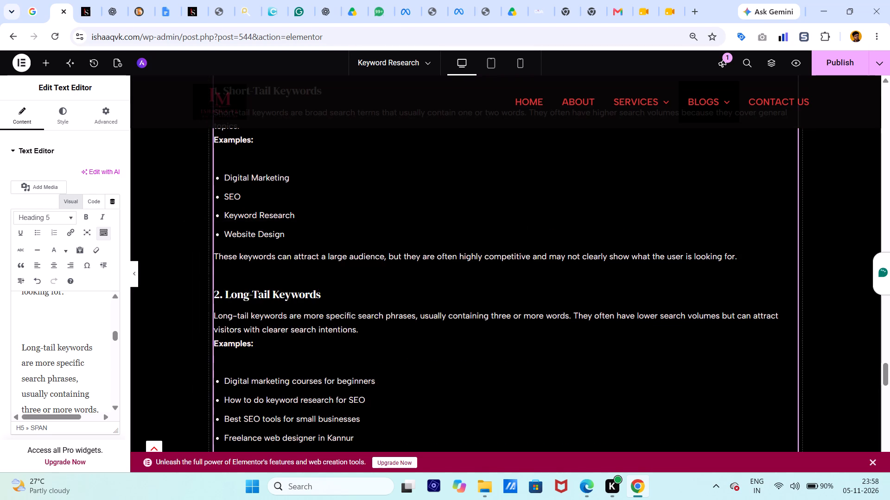
Turn the four long-tail example bullets, "Digital marketing courses for beginners" through "Freelance web designer in Kannur", into plain consecutive lines directly beneath "Examples:".
scroll(269, 377, down, 1)
click(222, 319)
key(BackSpace)
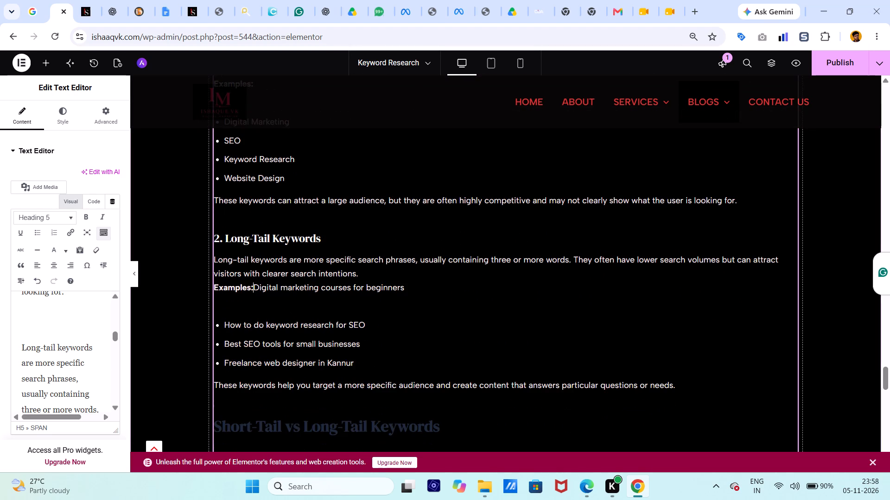
key(shift+Return)
click(226, 338)
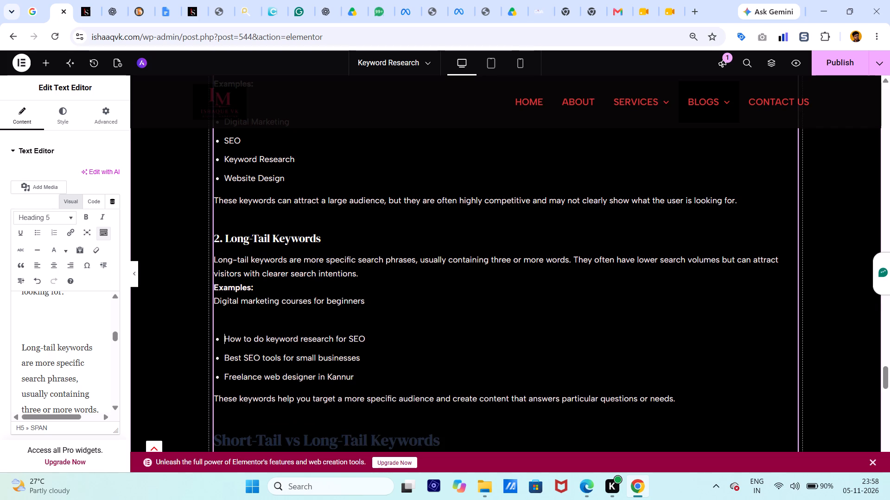
key(BackSpace)
key(shift+Return)
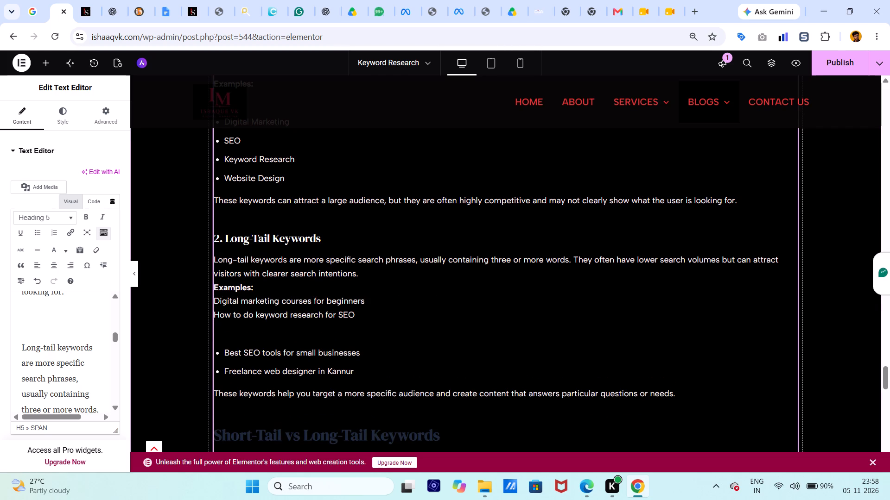
click(222, 351)
key(BackSpace)
key(shift+Return)
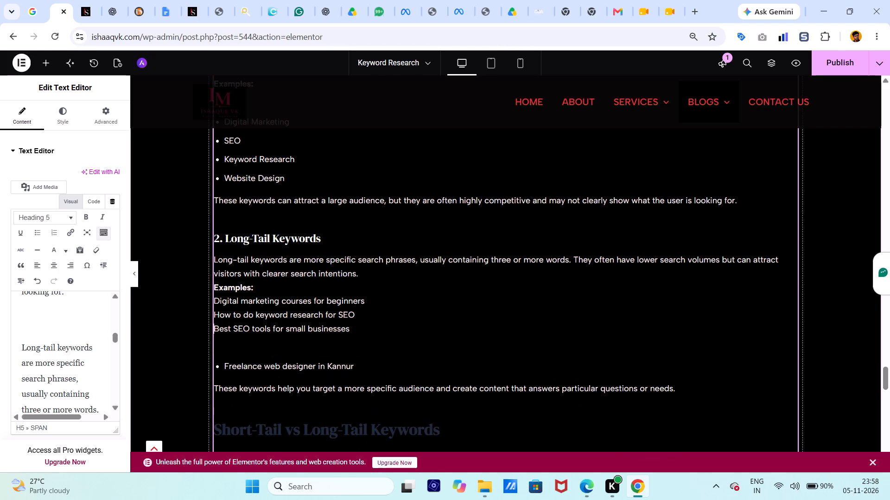
click(225, 366)
key(BackSpace)
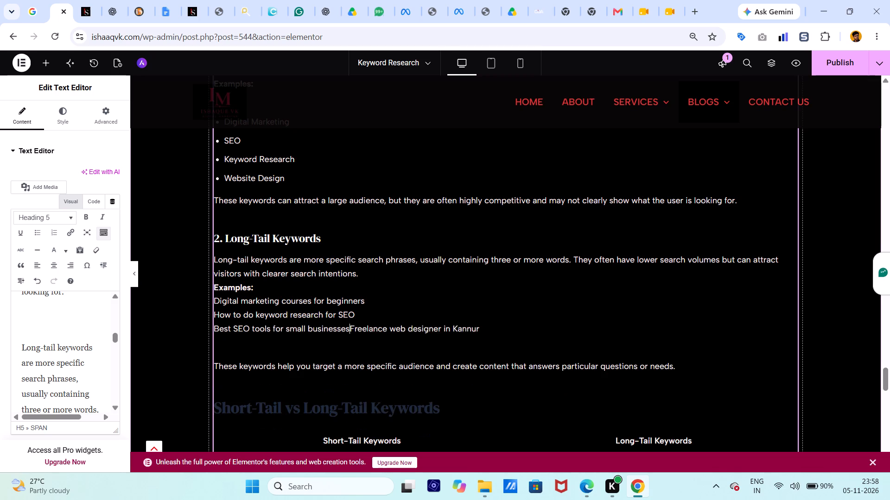
key(shift+Return)
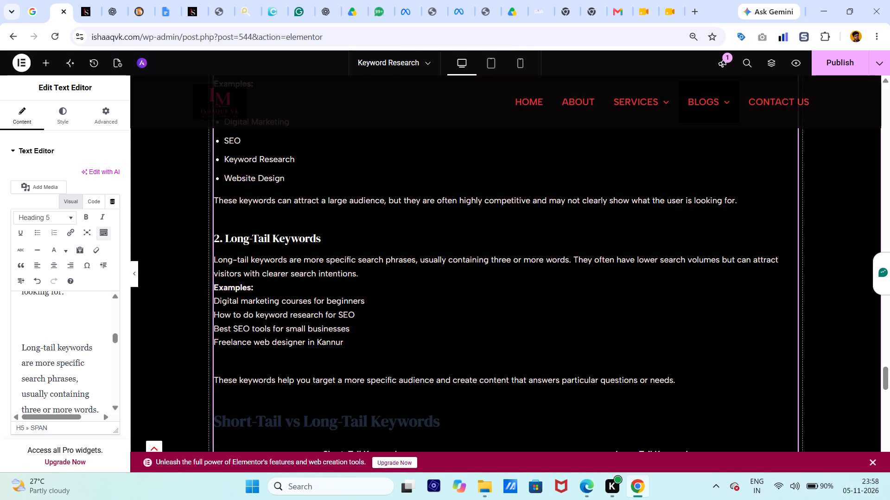
Format the four long-tail example lines under "Examples:" as a bulleted list.
drag(216, 301, 336, 347)
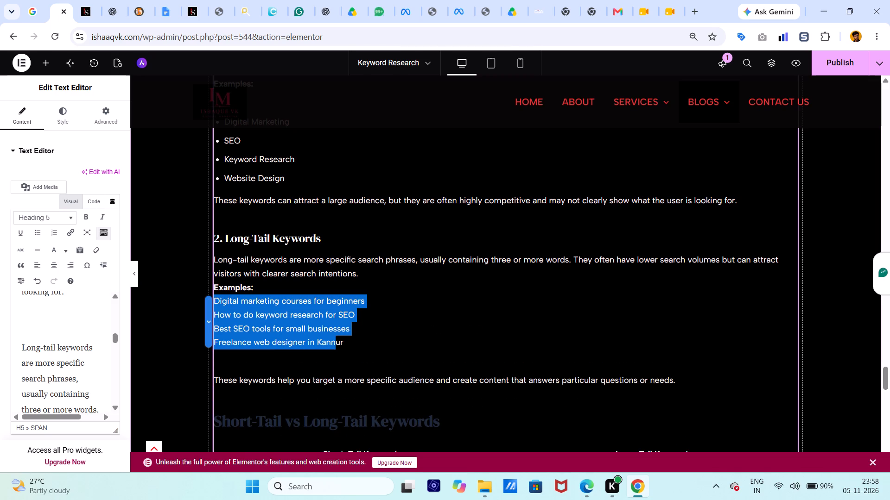
drag(336, 347, 340, 347)
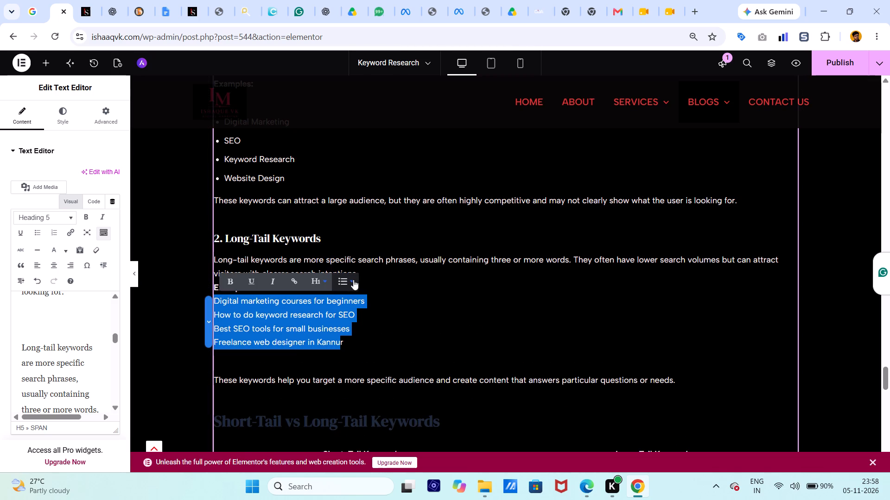
click(354, 279)
click(282, 272)
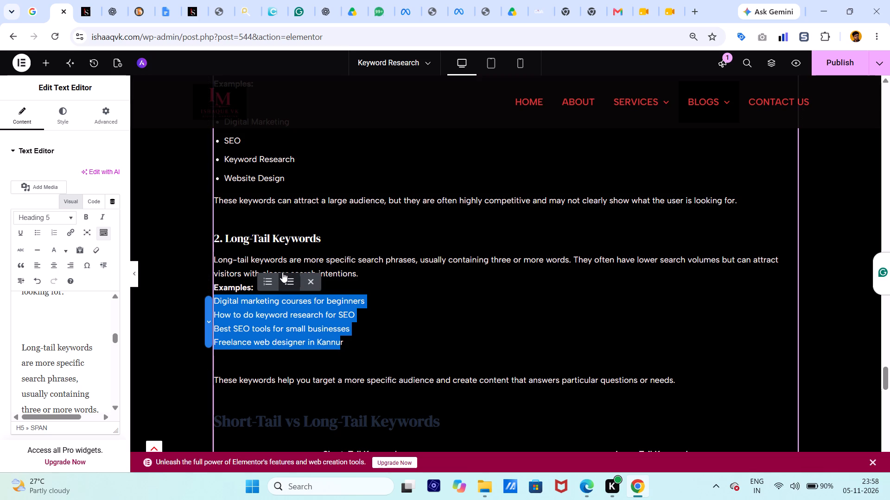
Pull the "These keywords help you target a more specific audience" sentence into the last long-tail bullet, separated from it by one blank line.
scroll(276, 345, down, 2)
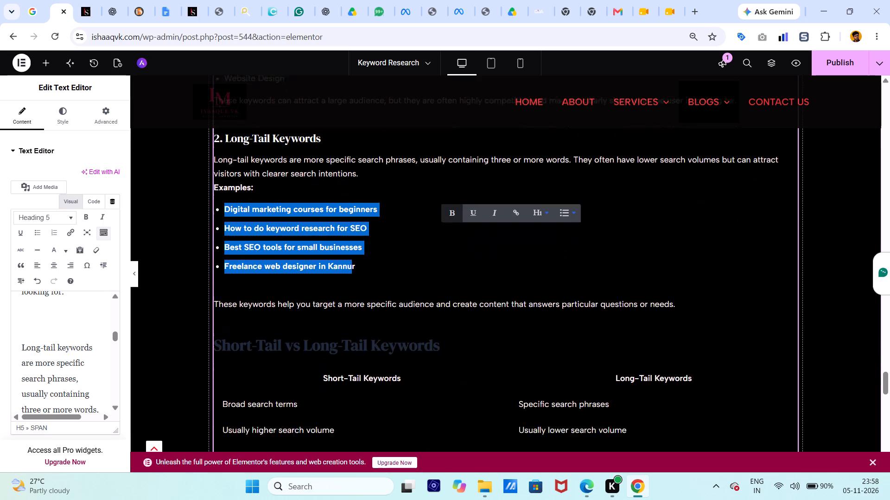
scroll(276, 345, down, 1)
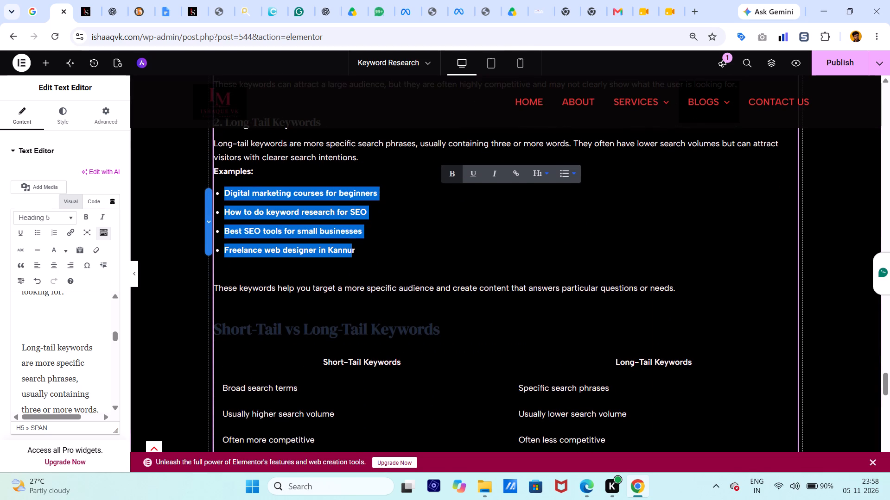
click(219, 285)
key(Left)
key(BackSpace)
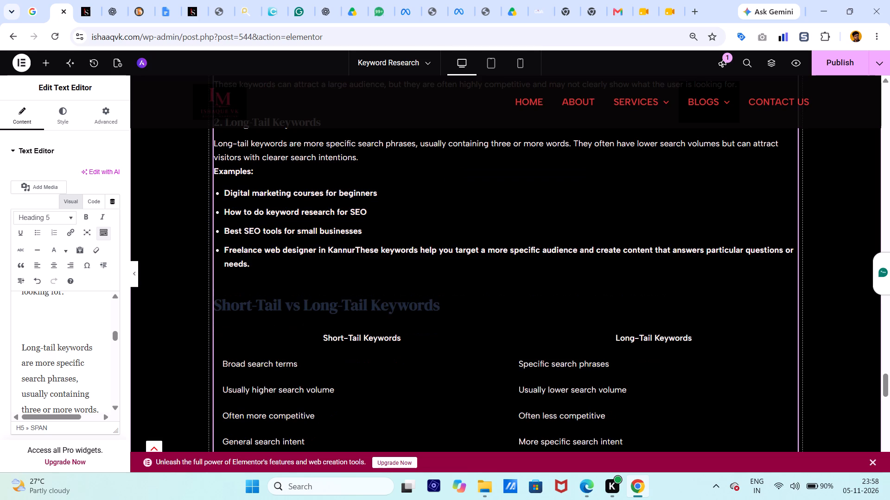
key(shift+Return)
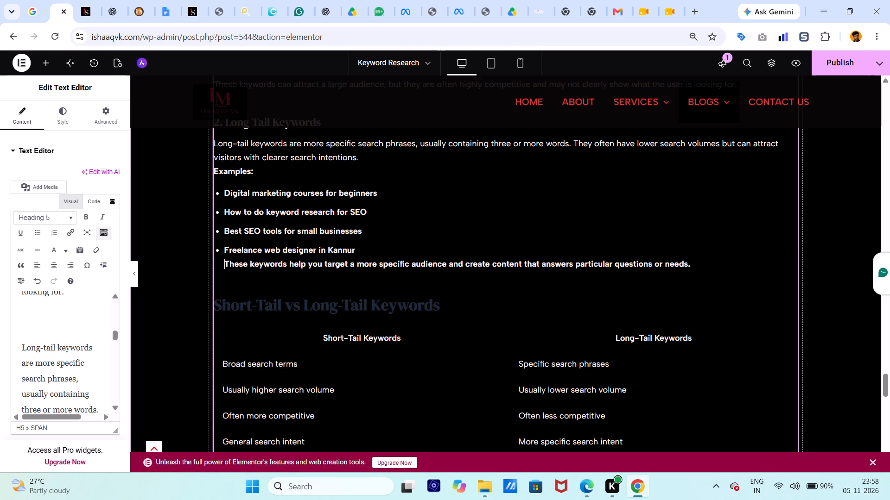
key(Return)
key(BackSpace)
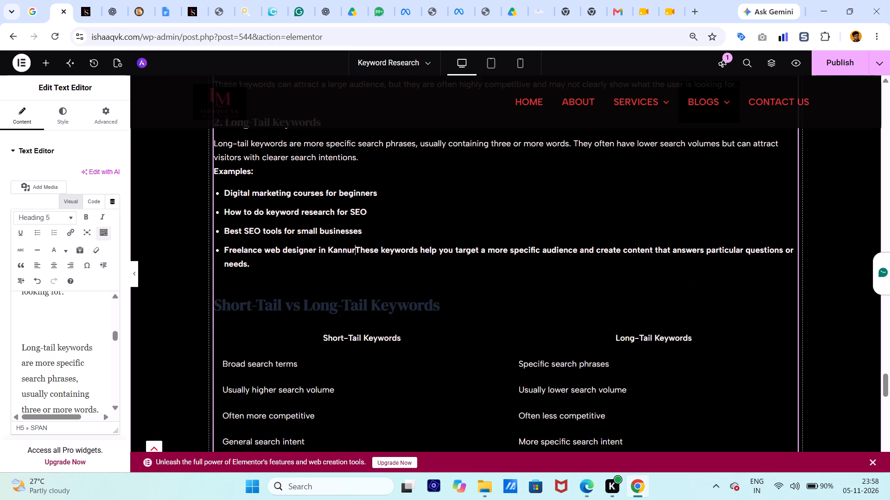
key(shift+Return)
key(shift+Return)
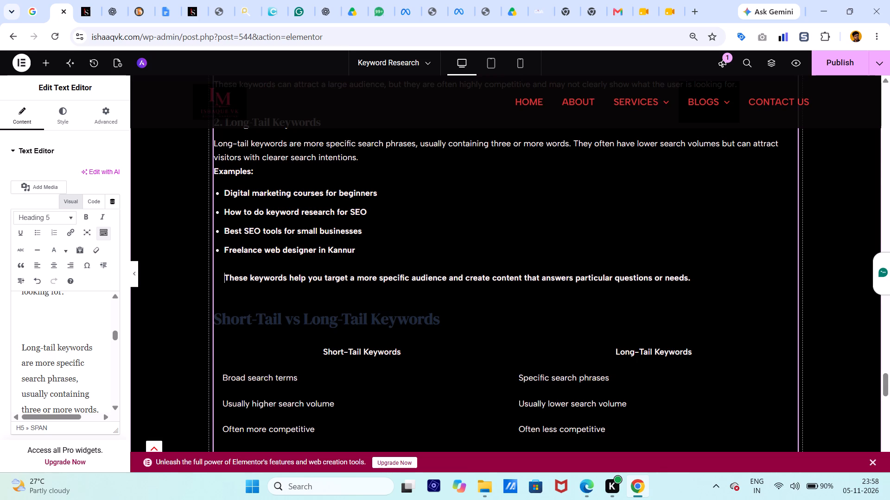
Try to remove the bold formatting from the sentence "These keywords help you target a more specific audience…" below the long-tail examples.
drag(226, 280, 356, 295)
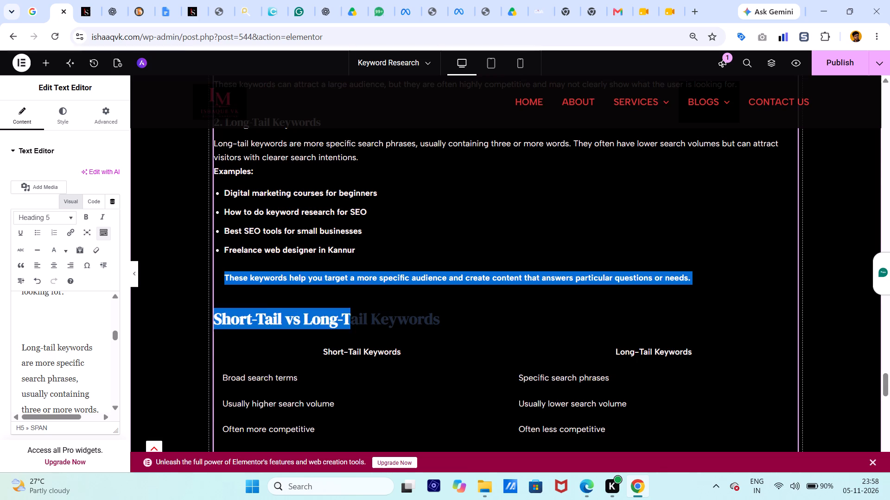
drag(356, 295, 639, 277)
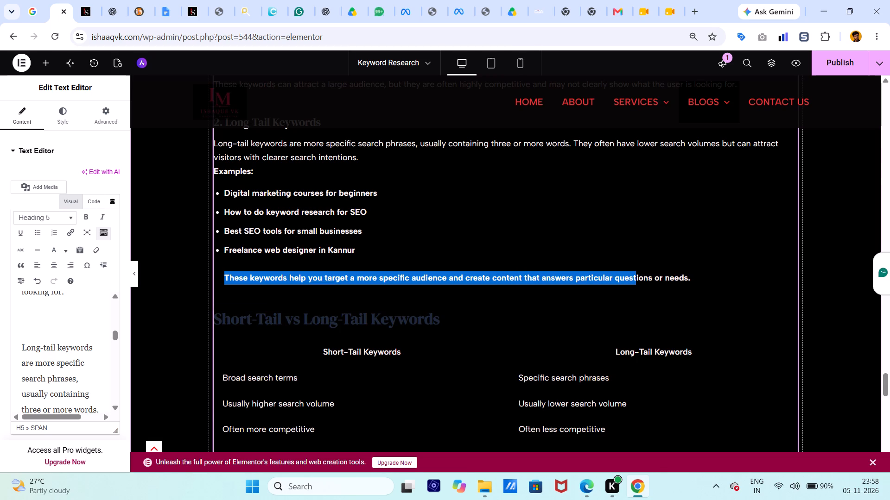
drag(639, 277, 698, 276)
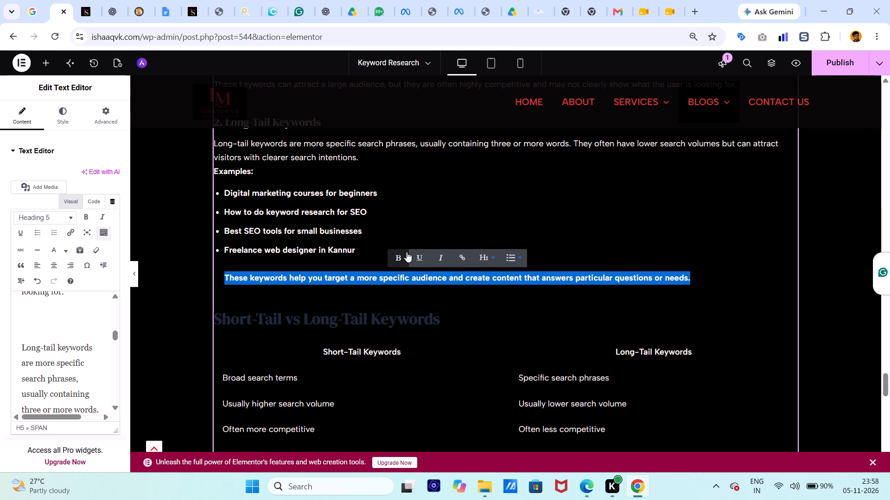
click(398, 253)
click(398, 253)
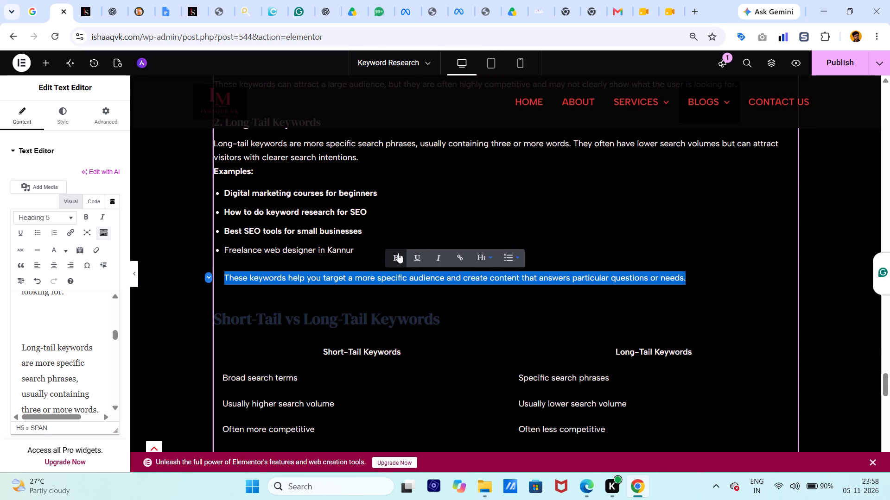
scroll(397, 302, down, 1)
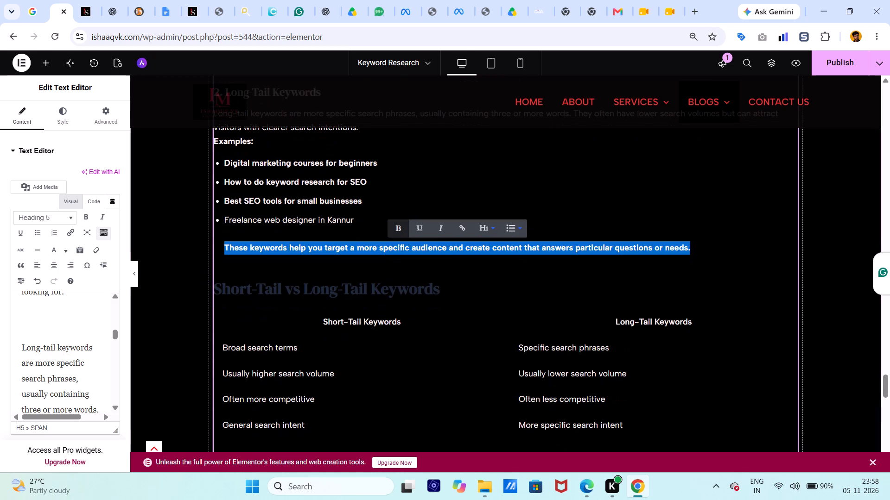
scroll(325, 176, up, 1)
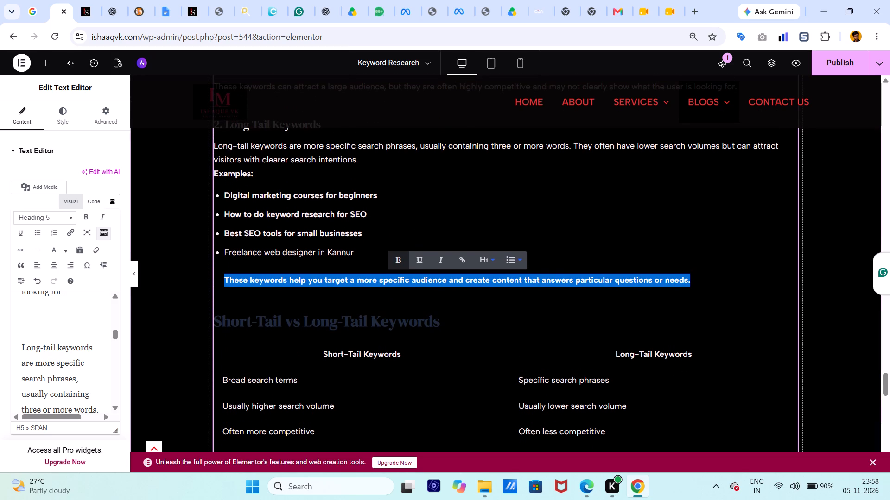
Format the "Short-Tail vs Long-Tail Keywords" subheading as Heading 5 on the page canvas.
drag(219, 321, 401, 308)
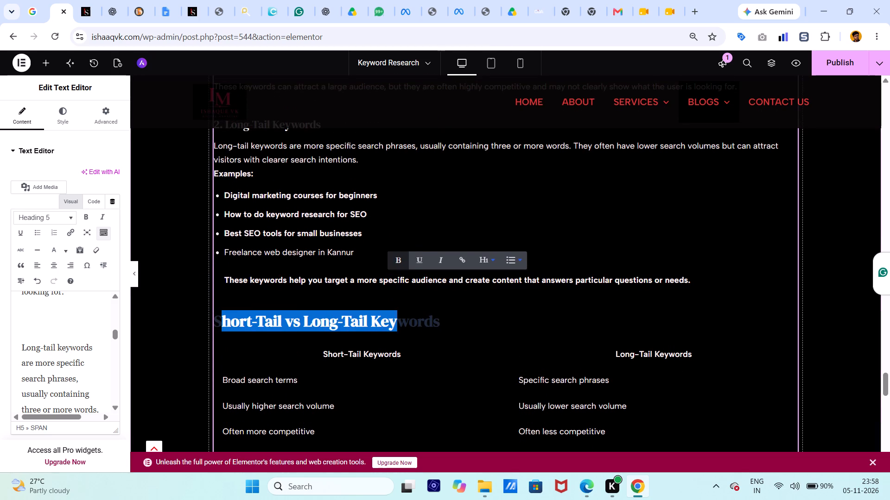
drag(401, 308, 438, 316)
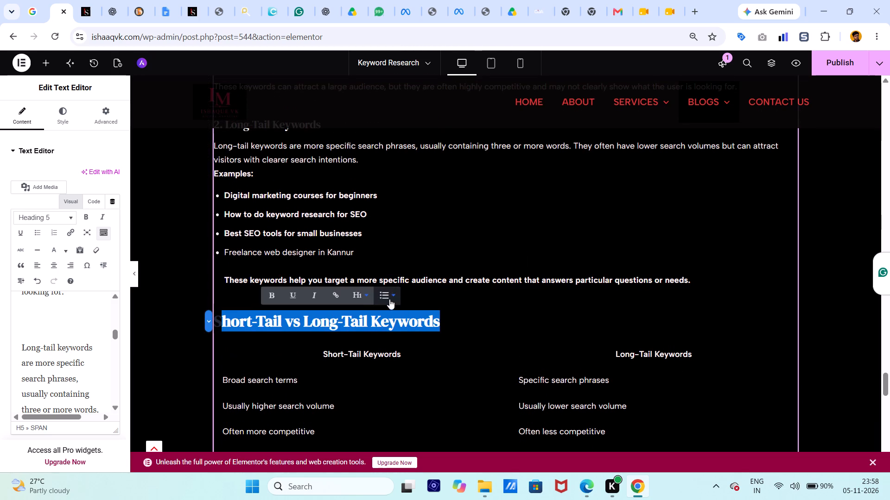
click(367, 293)
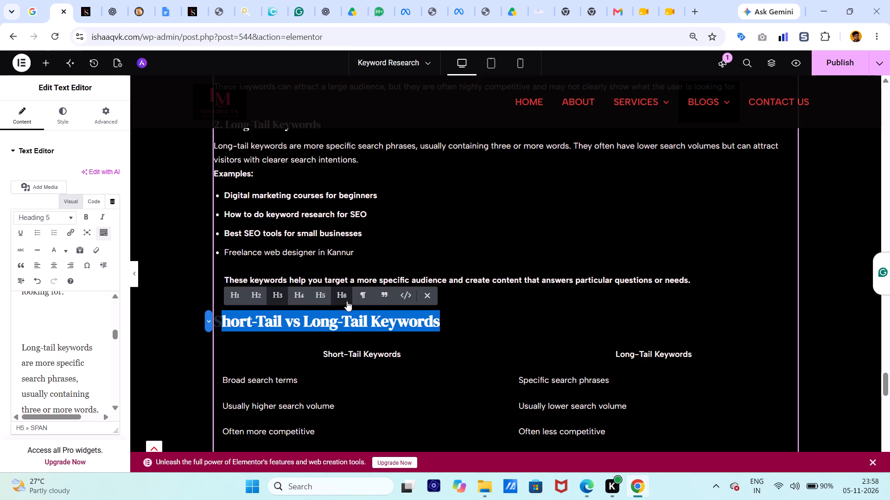
click(321, 300)
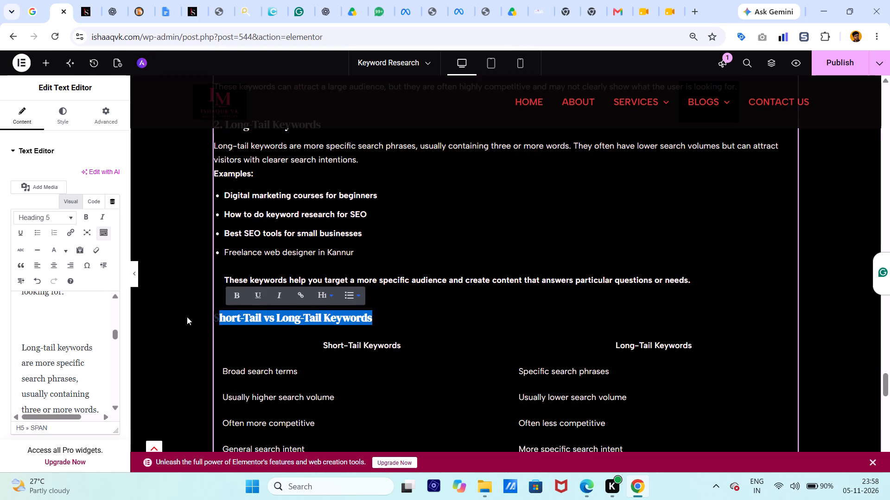
click(187, 317)
Color the "Short-Tail vs Long-Tail Keywords" subheading white in the text editor.
scroll(74, 369, down, 1)
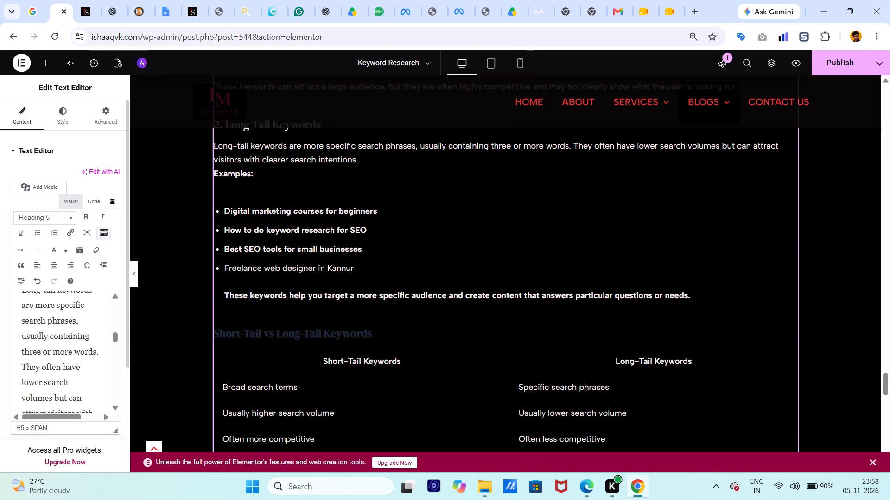
scroll(74, 369, down, 3)
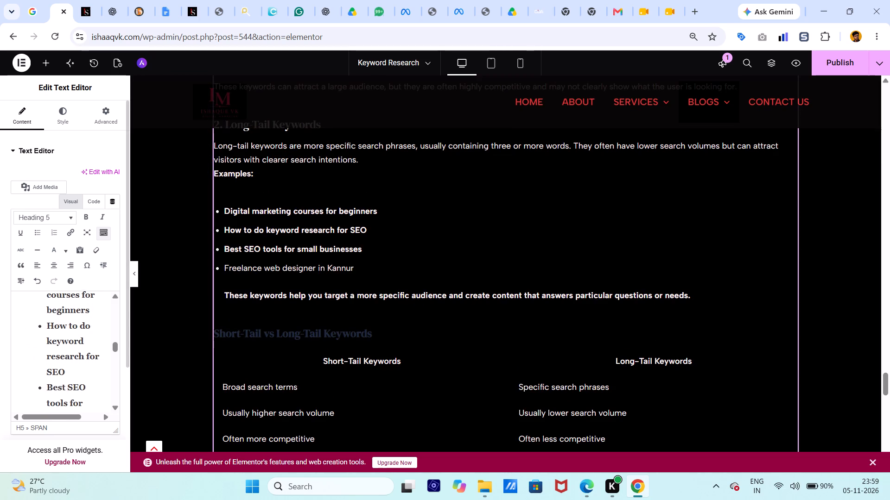
scroll(74, 369, down, 2)
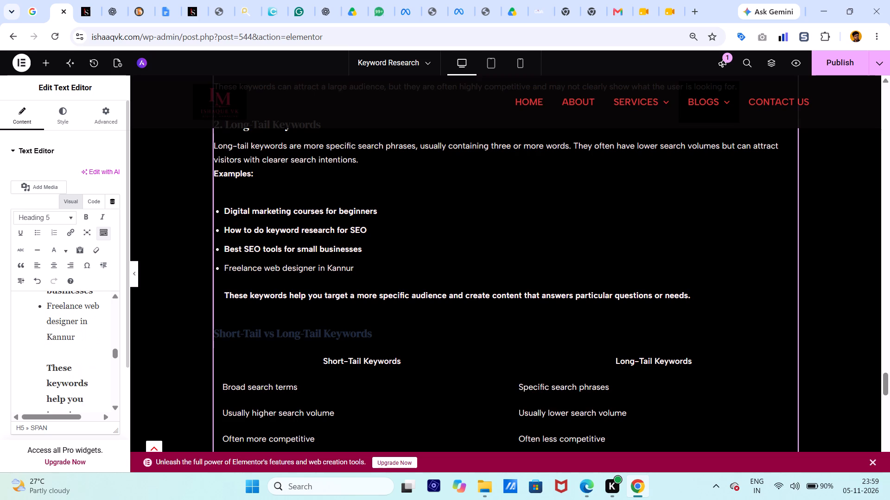
scroll(74, 369, down, 1)
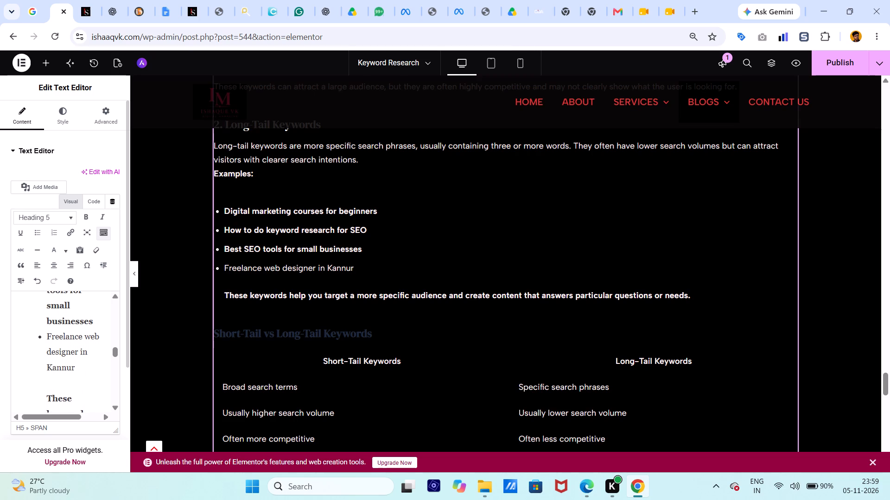
scroll(74, 369, down, 2)
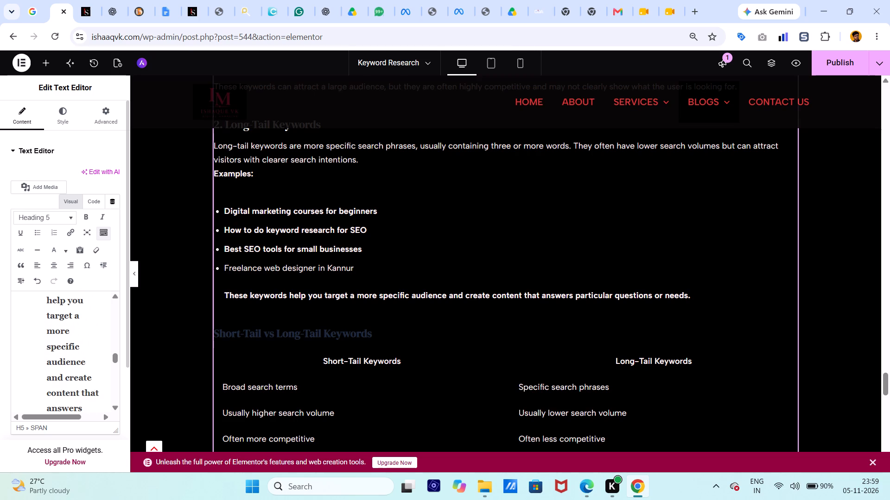
scroll(74, 369, down, 2)
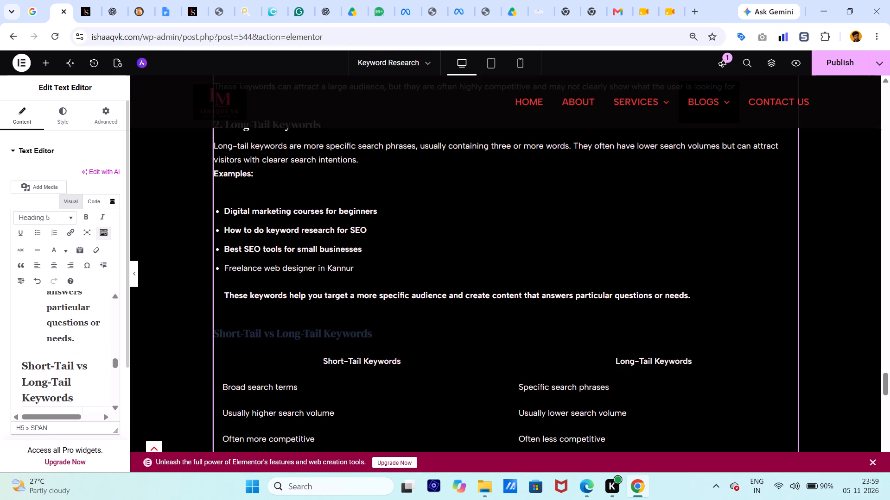
scroll(74, 369, down, 1)
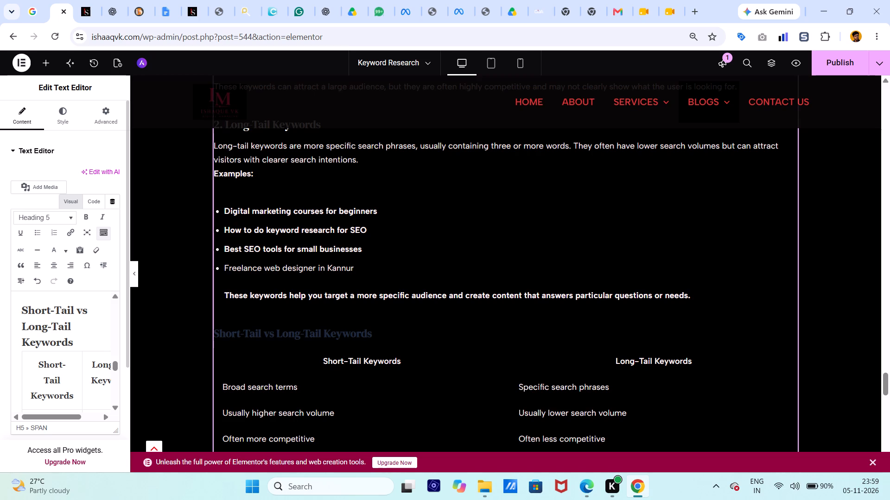
drag(19, 306, 32, 313)
scroll(44, 334, down, 4)
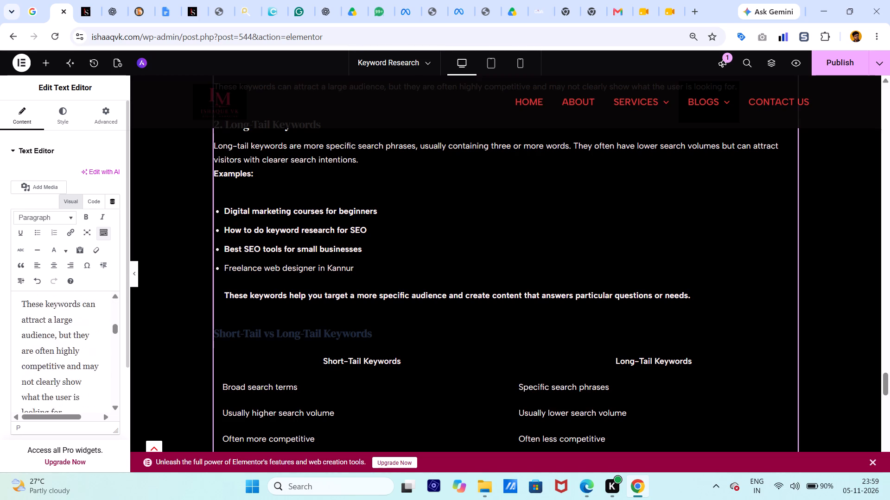
scroll(44, 334, down, 3)
scroll(44, 334, up, 1)
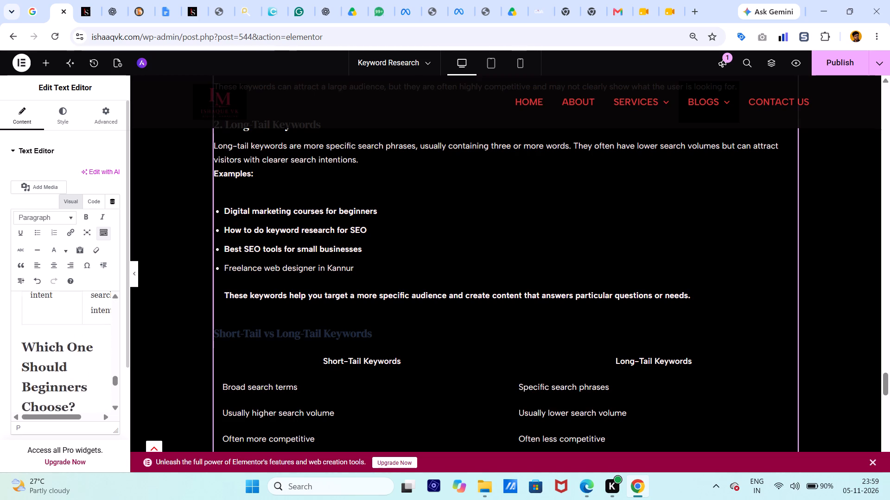
scroll(44, 334, up, 4)
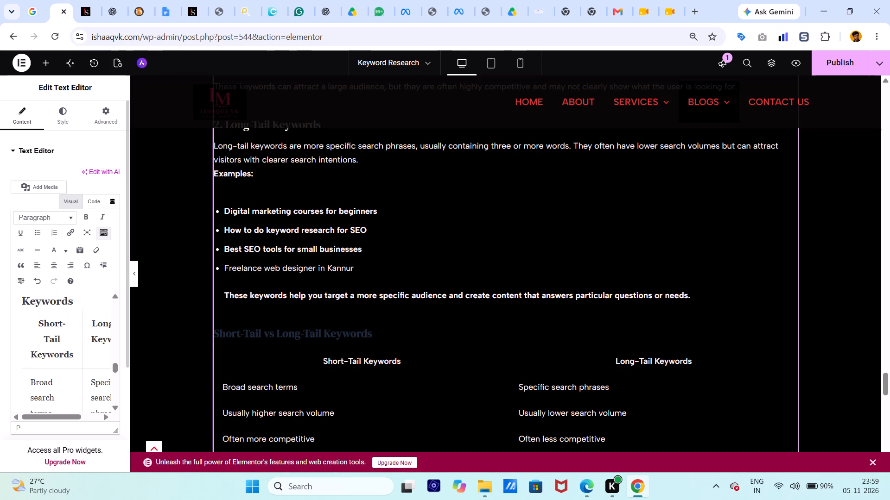
scroll(44, 334, up, 2)
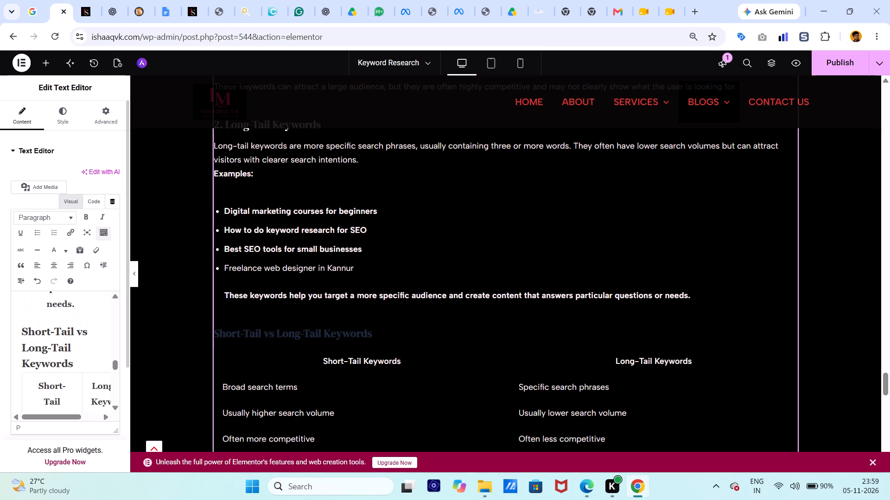
drag(24, 328, 74, 360)
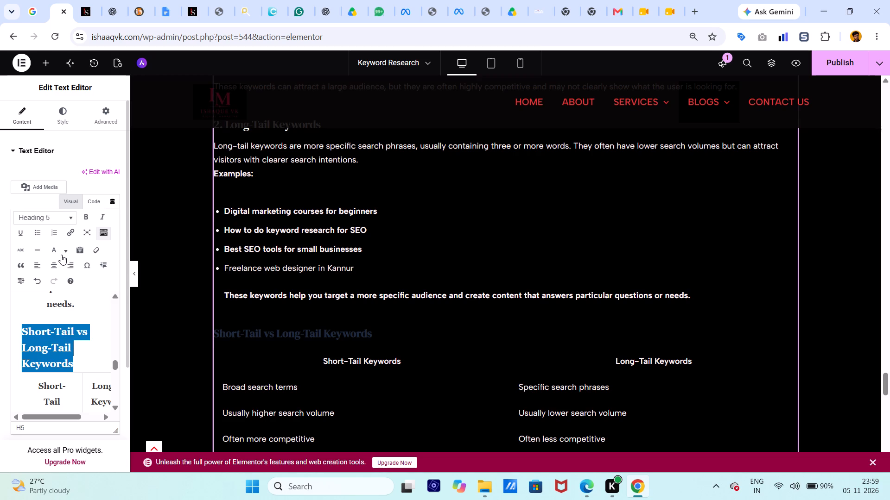
click(55, 249)
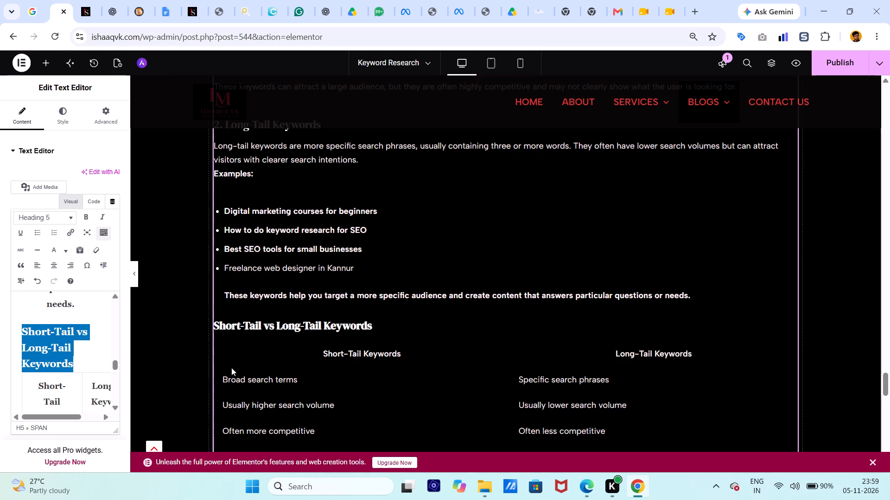
Remove the bold formatting from the "Short-Tail vs Long-Tail Keywords" subheading on the page canvas.
click(215, 325)
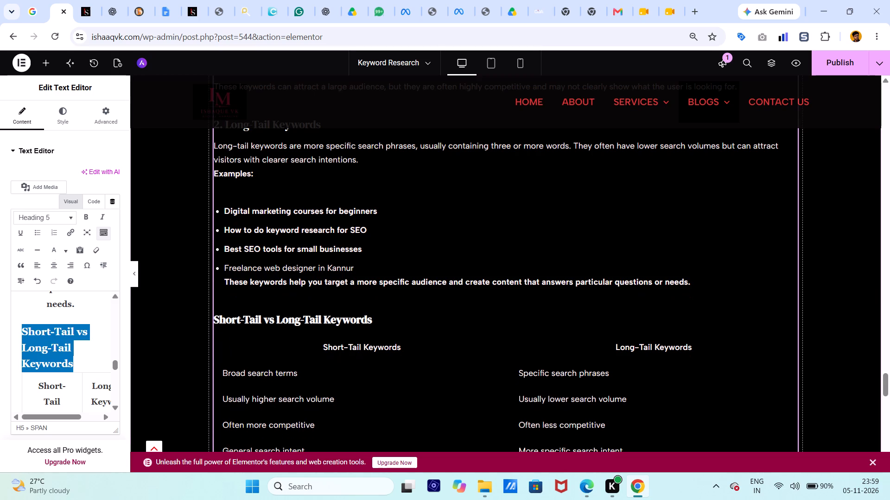
drag(214, 321, 347, 327)
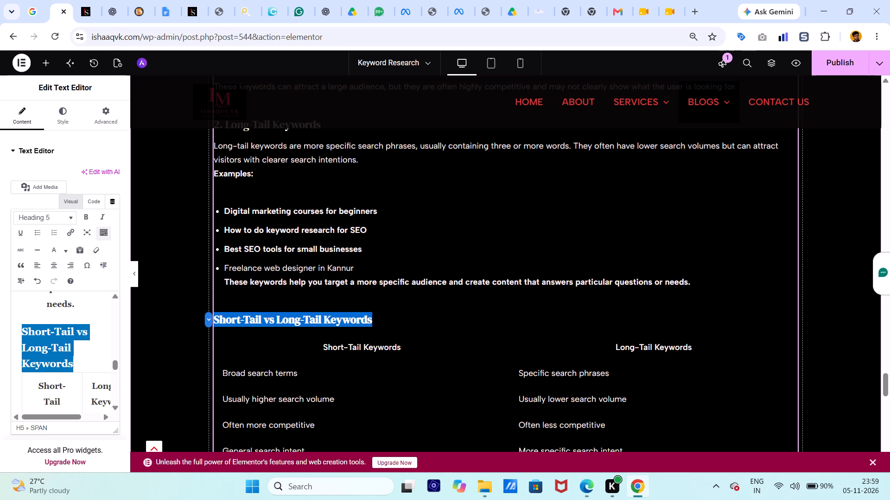
drag(347, 327, 361, 329)
click(239, 292)
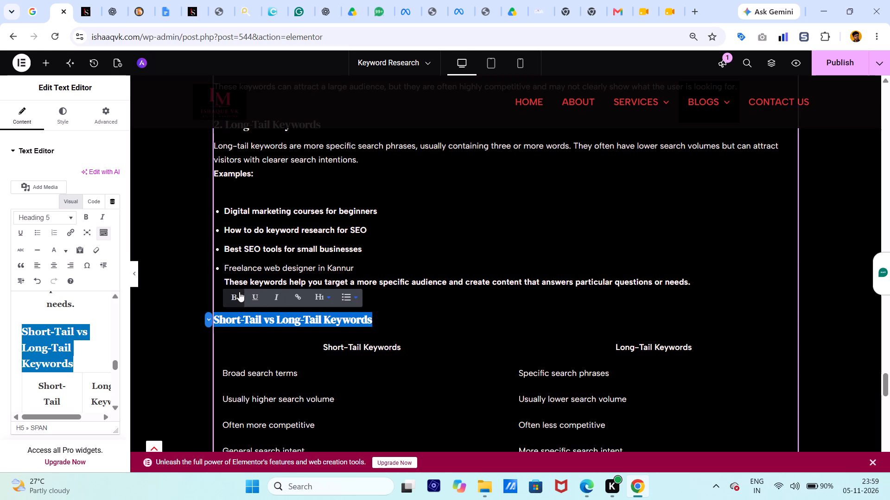
Remove the bold from the "Which One Should Beginners Choose?" subheading and format it as Heading 5.
scroll(261, 350, down, 2)
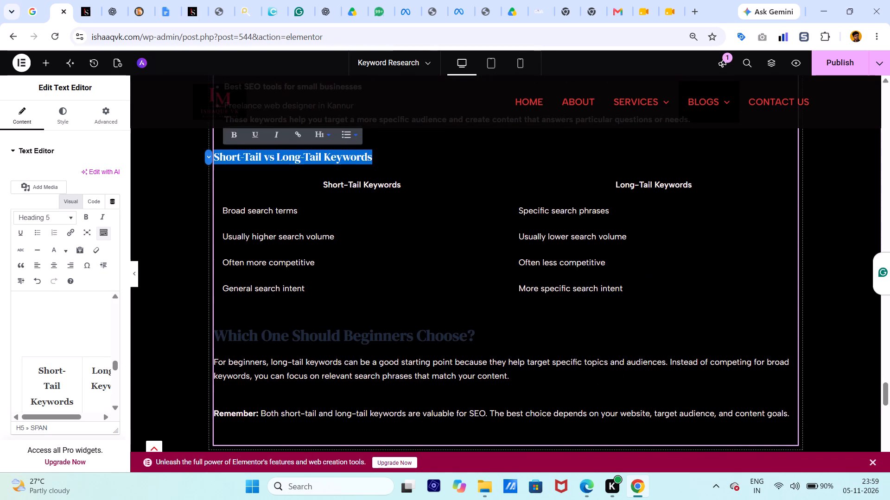
drag(220, 336, 432, 356)
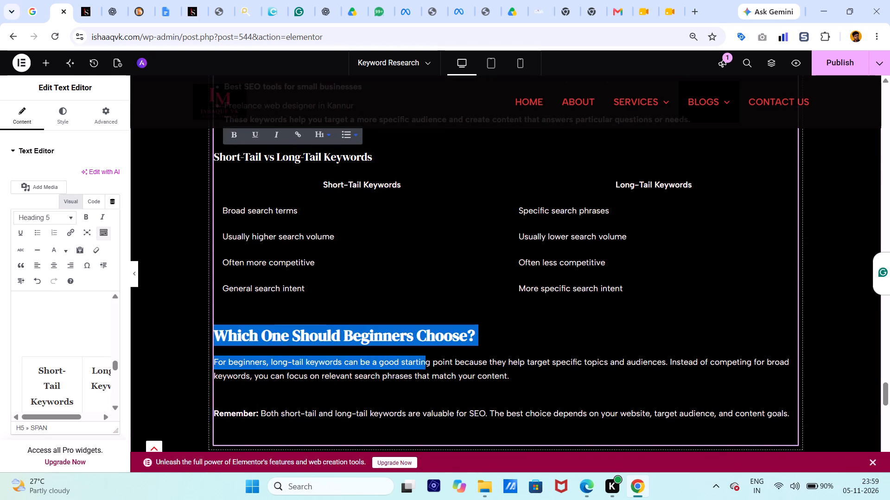
drag(432, 356, 472, 337)
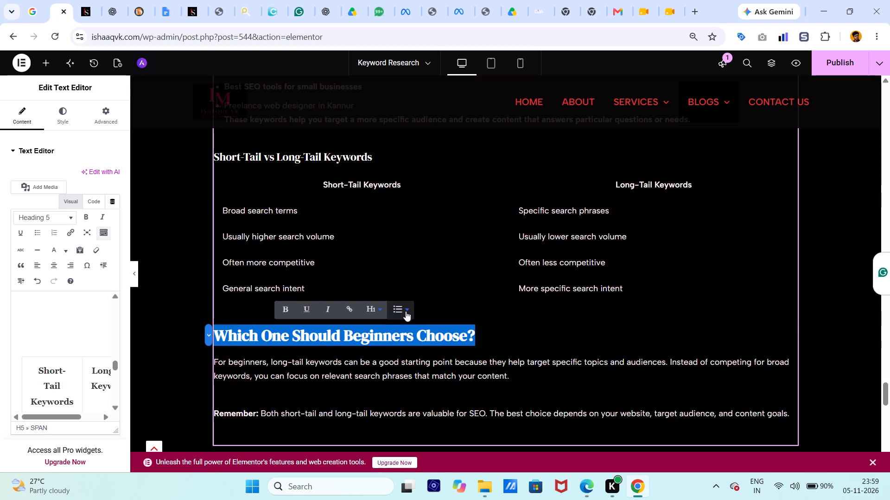
click(287, 310)
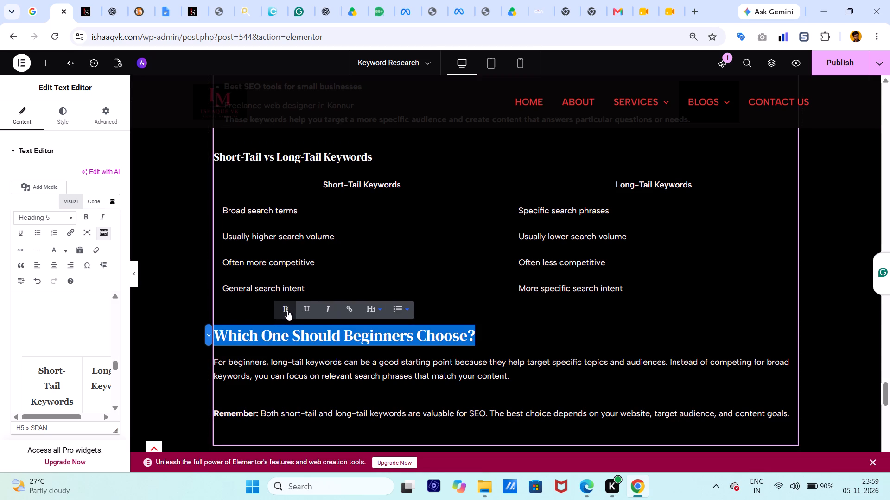
click(377, 313)
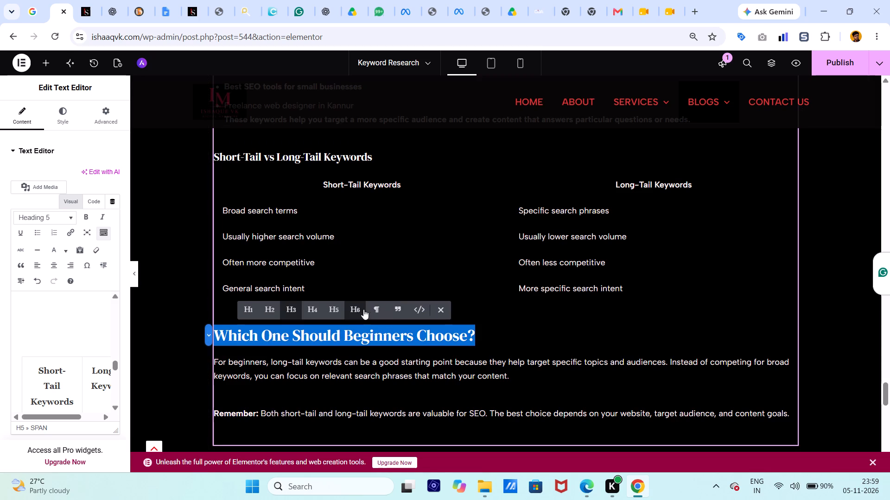
click(331, 309)
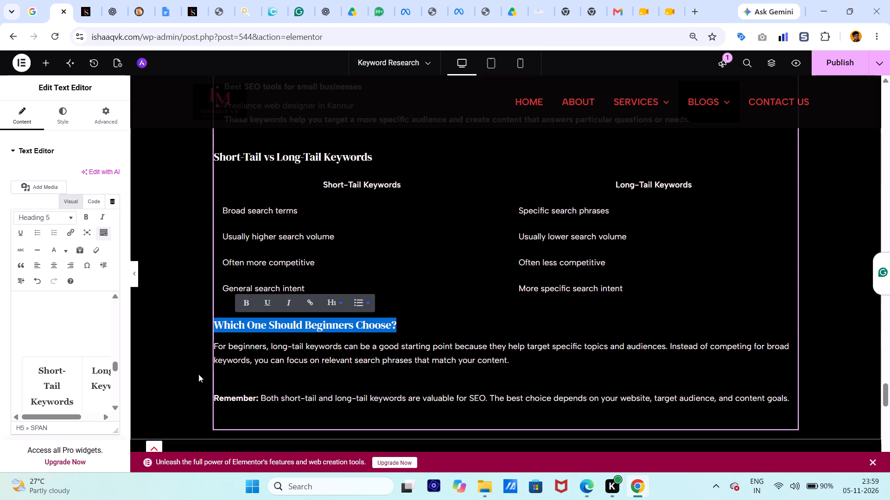
Color the "Which One Should Beginners Choose?" subheading white in the text editor.
scroll(90, 350, down, 4)
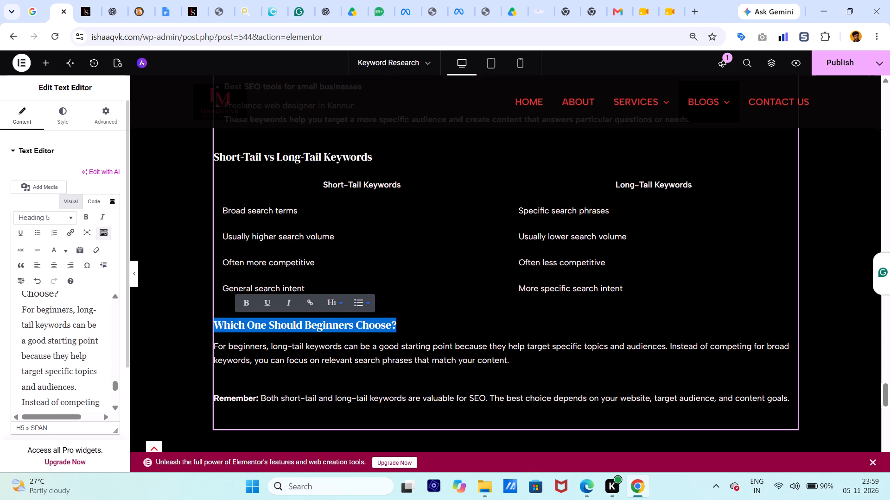
scroll(90, 350, down, 1)
scroll(90, 350, up, 3)
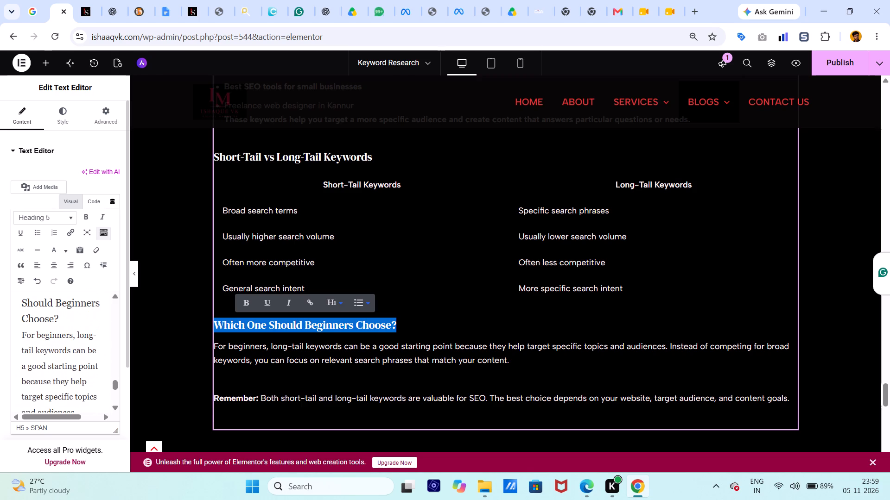
scroll(90, 350, up, 1)
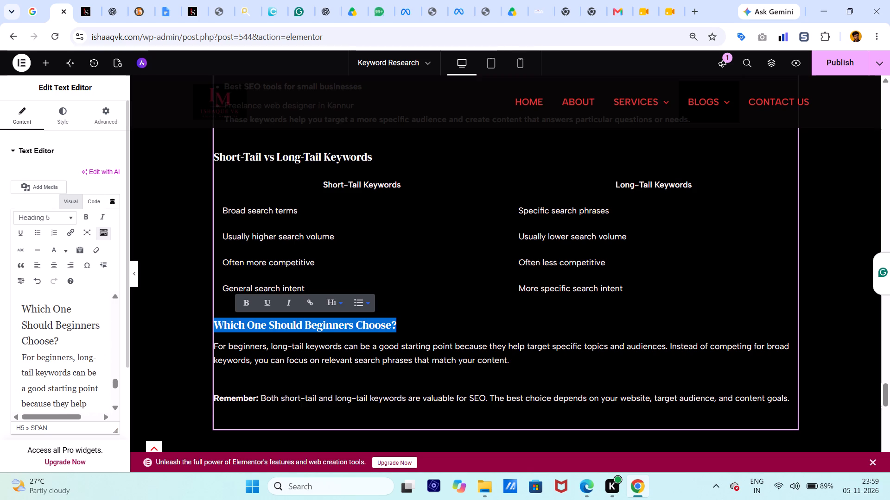
drag(62, 348, 24, 310)
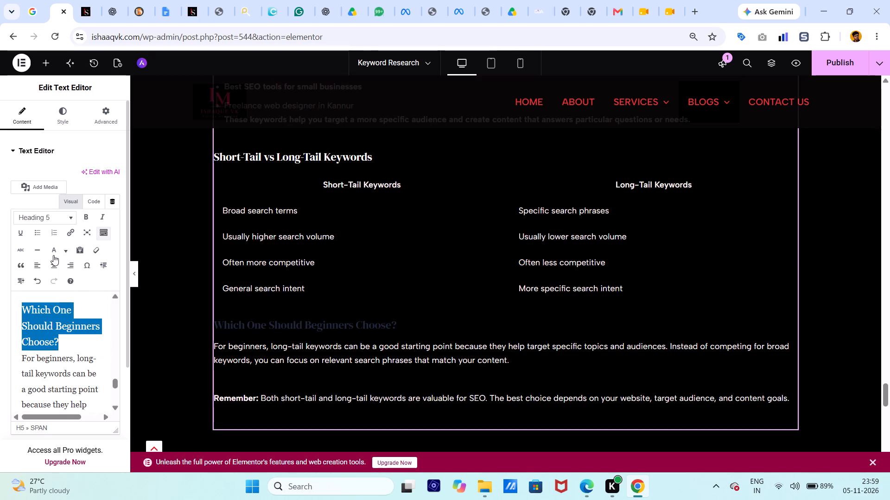
click(52, 254)
Make the entire "Remember: Both short-tail and long-tail keywords…" sentence bold below the "Which One Should Beginners Choose?" paragraph.
scroll(322, 367, down, 1)
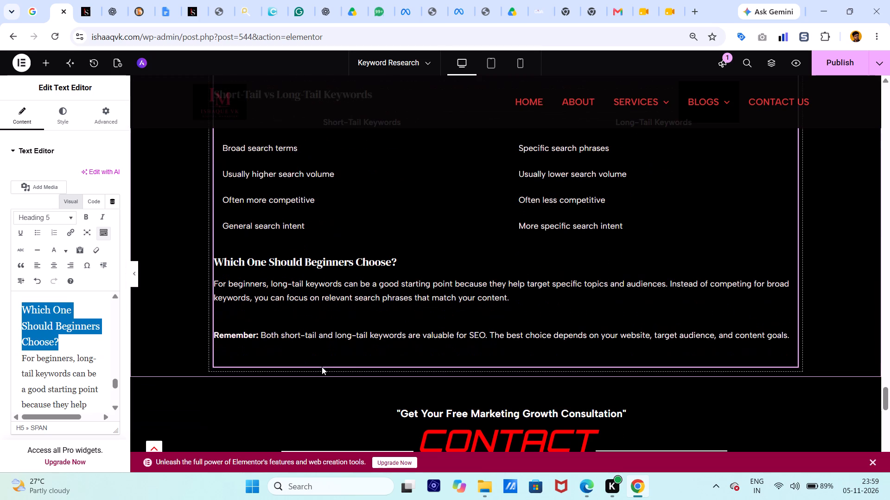
click(222, 329)
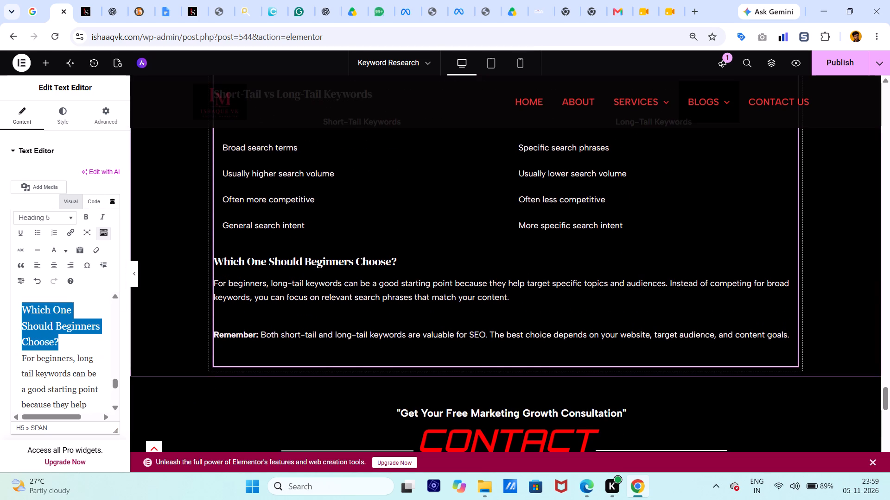
drag(216, 333, 598, 355)
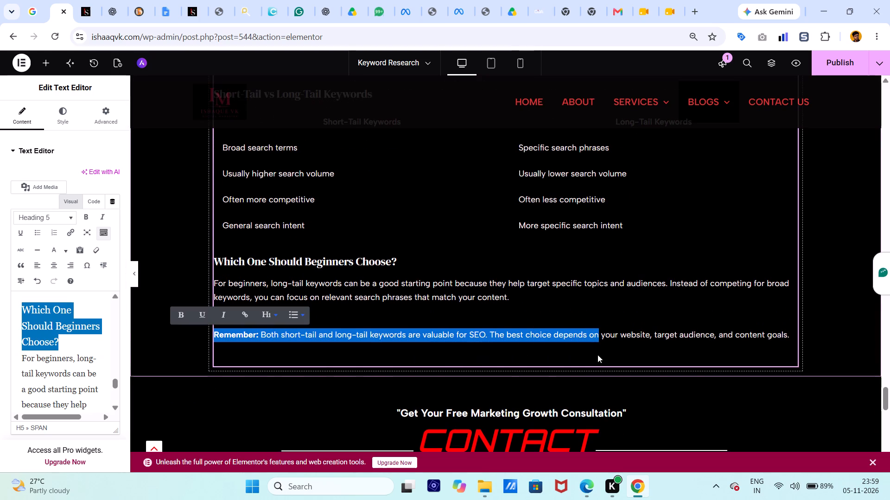
drag(598, 355, 779, 356)
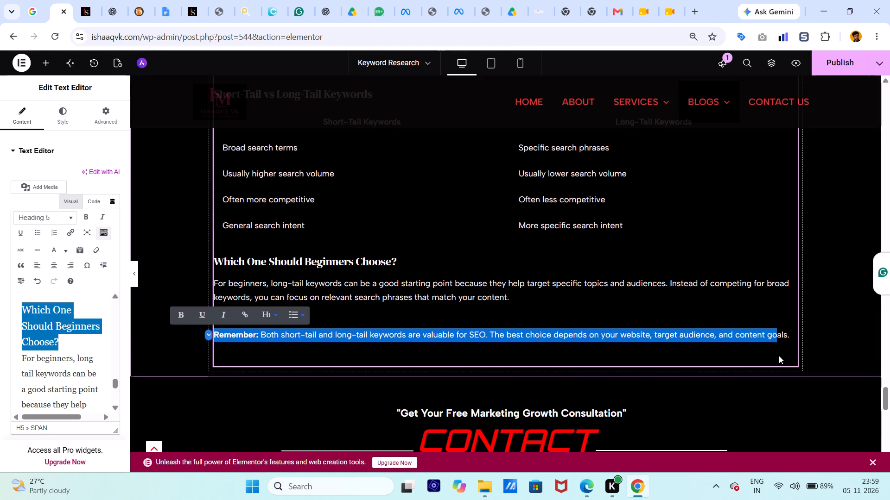
click(176, 314)
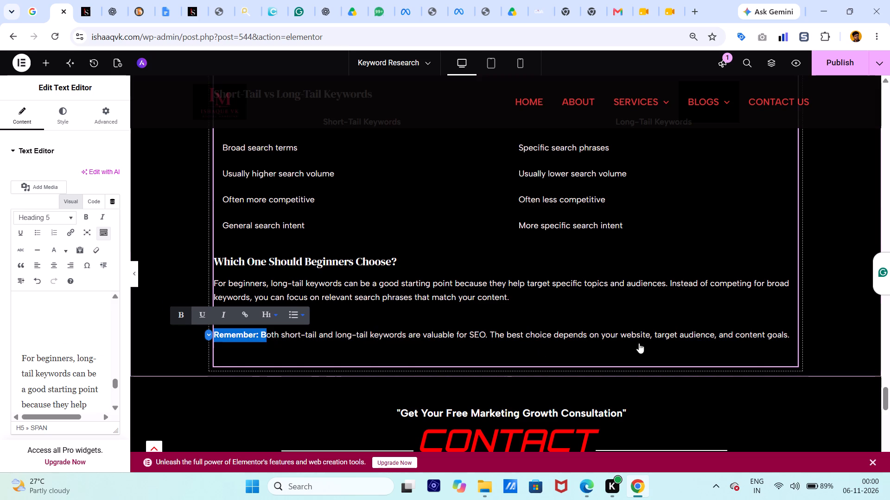
click(428, 323)
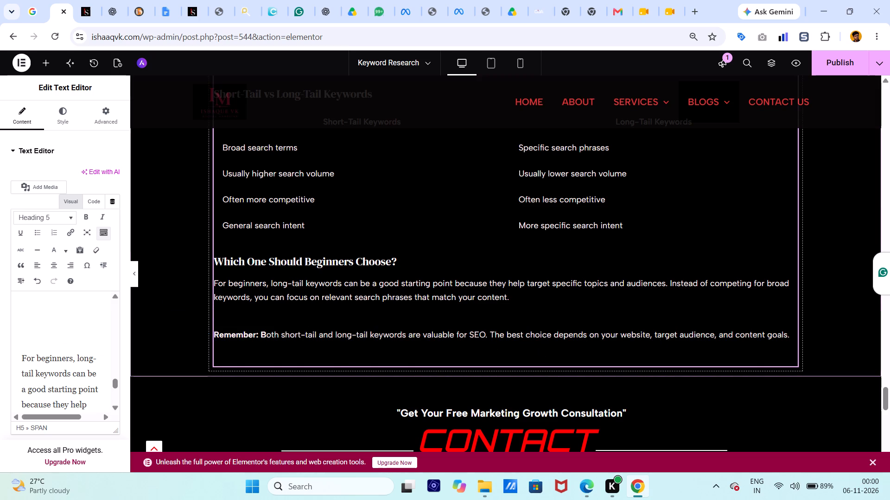
drag(215, 333, 229, 334)
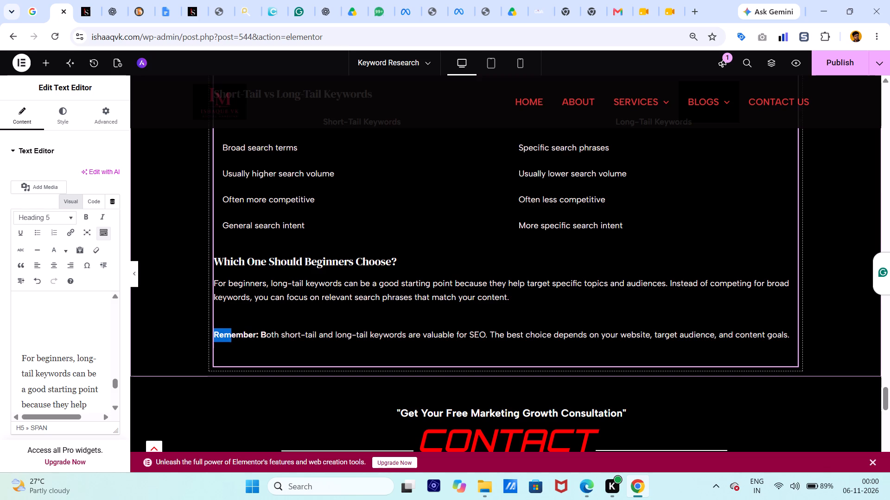
drag(229, 334, 777, 352)
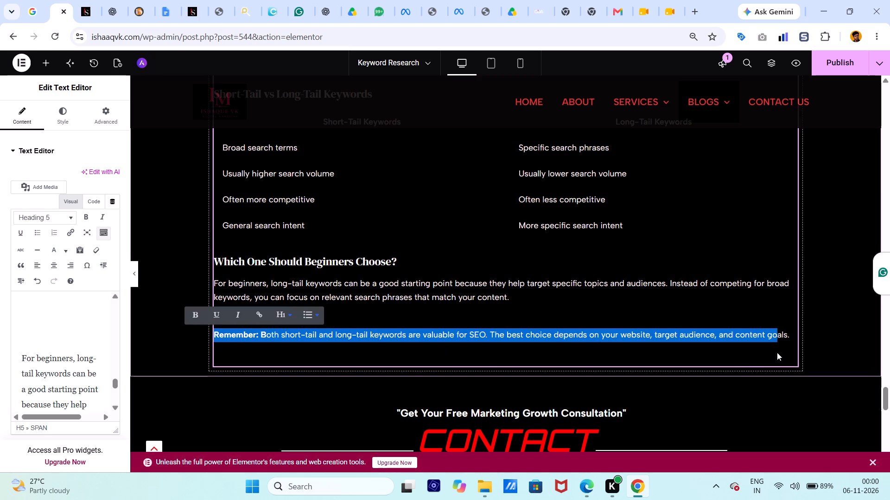
drag(777, 352, 789, 349)
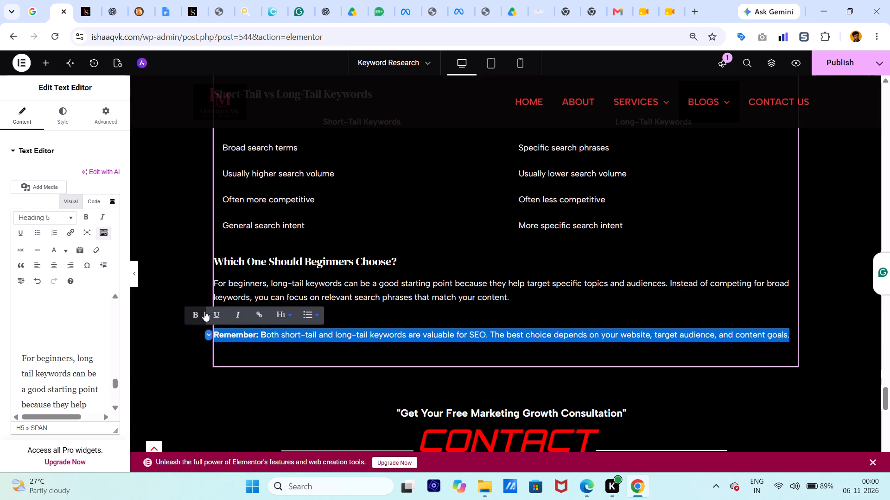
click(197, 312)
click(197, 312)
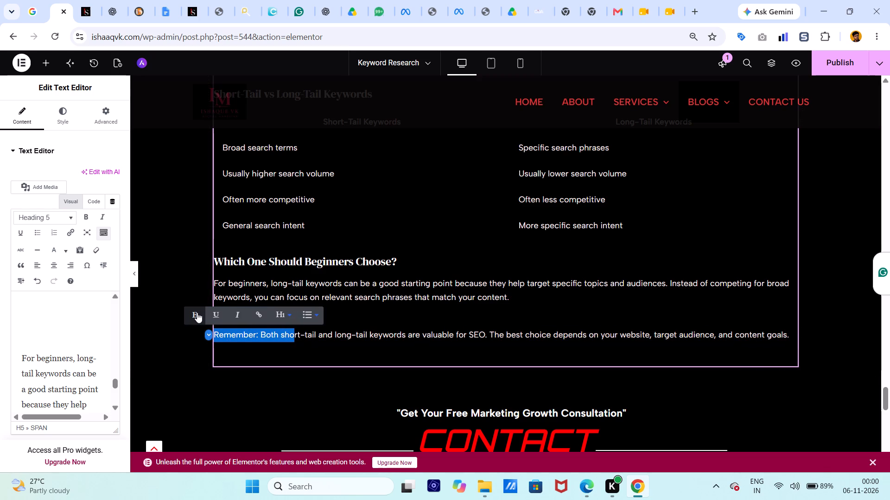
click(185, 331)
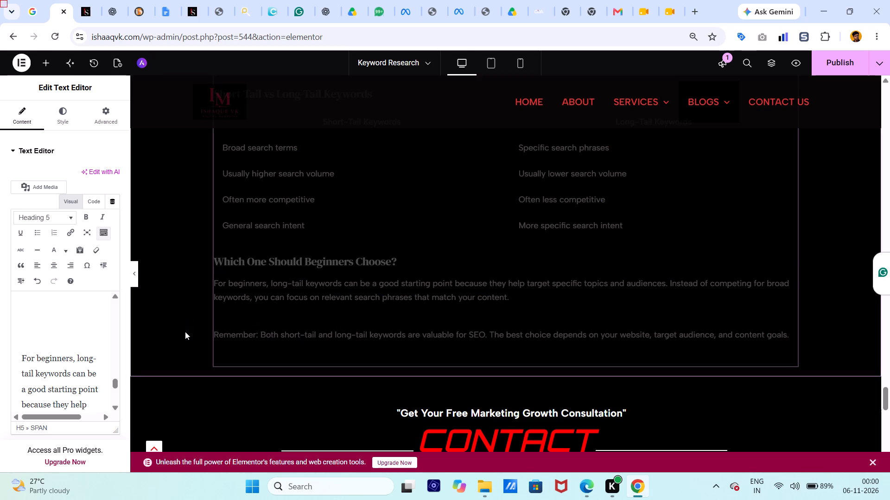
click(216, 332)
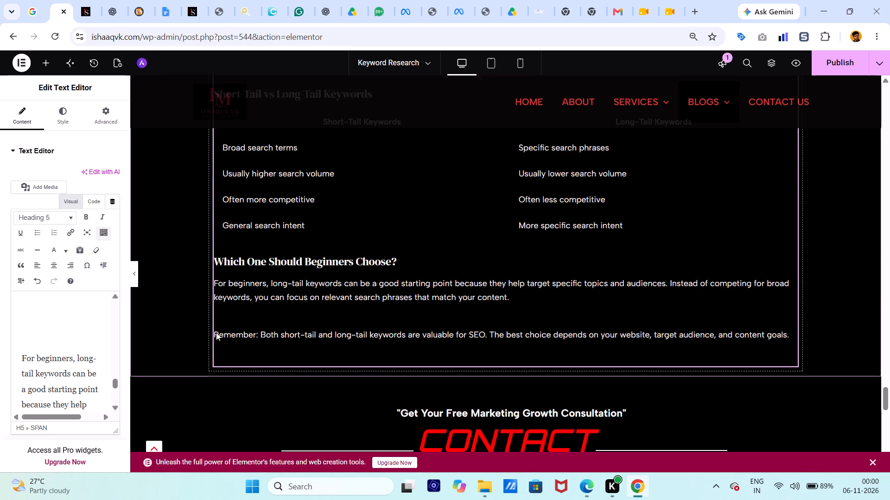
drag(216, 332, 795, 330)
click(449, 315)
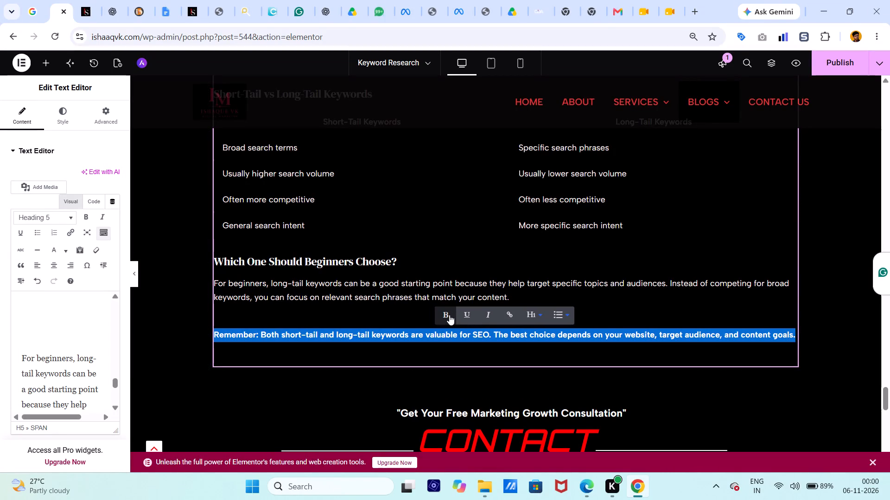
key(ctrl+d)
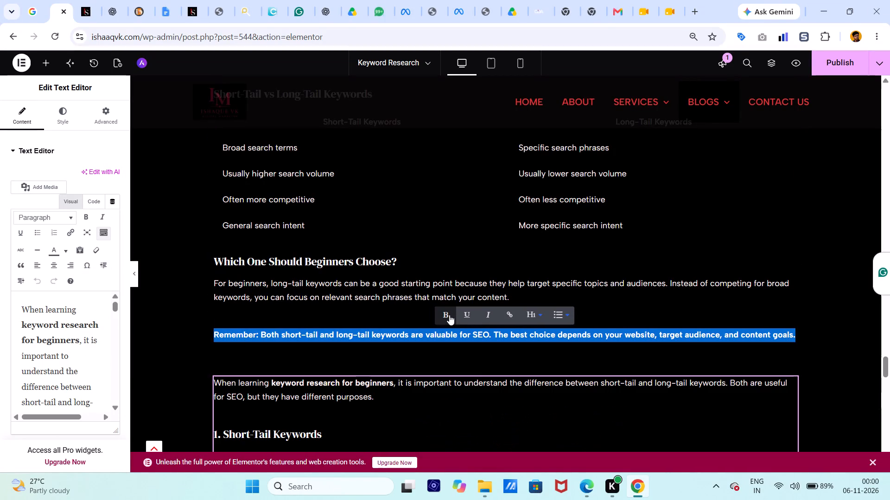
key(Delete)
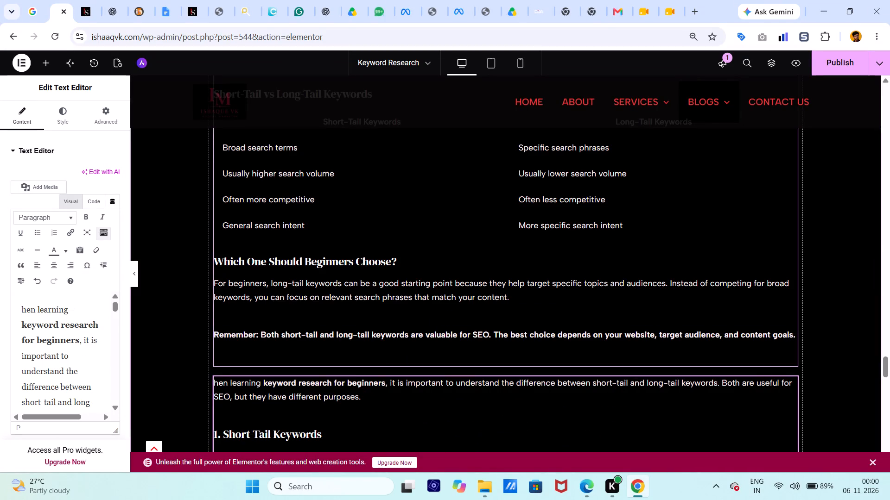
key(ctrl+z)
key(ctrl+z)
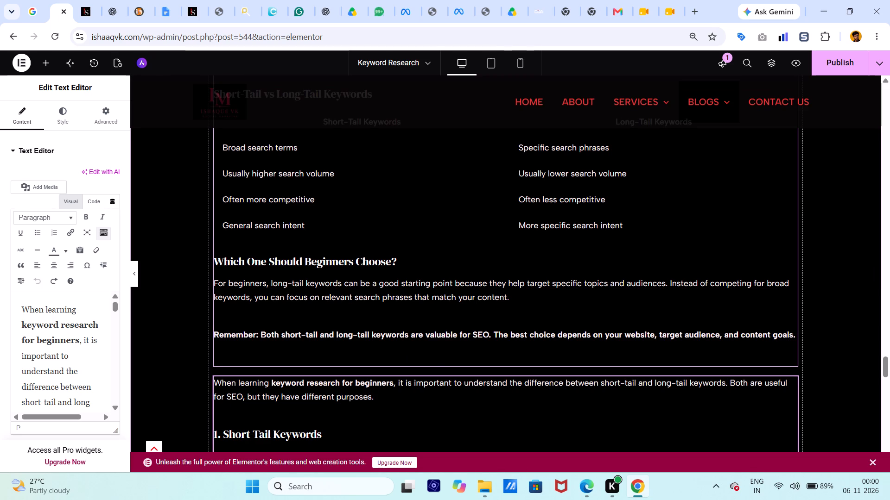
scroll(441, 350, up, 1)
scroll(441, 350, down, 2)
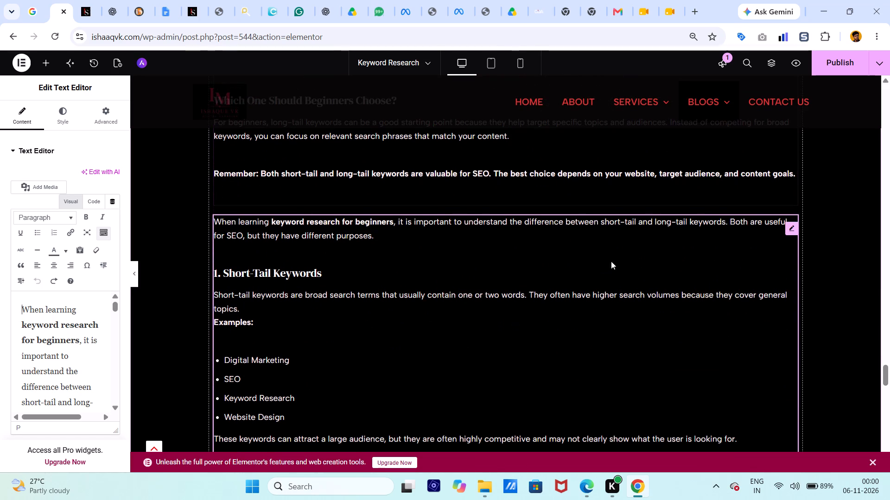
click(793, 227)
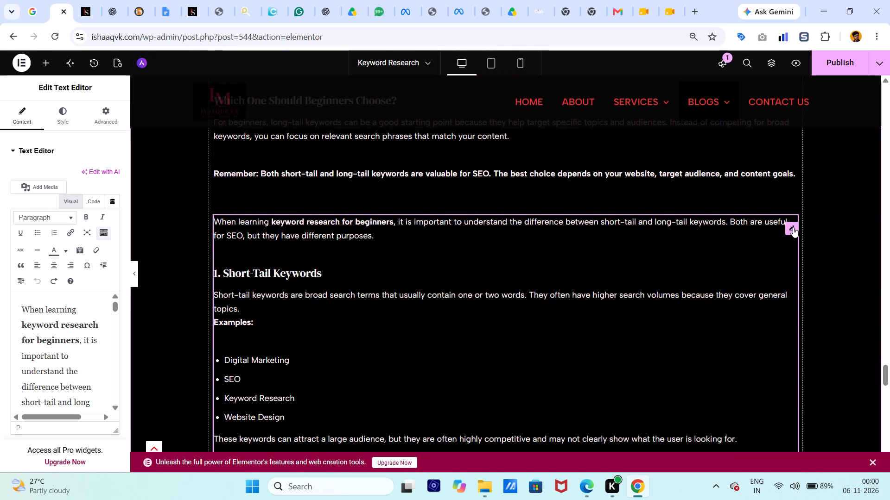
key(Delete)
scroll(636, 220, up, 4)
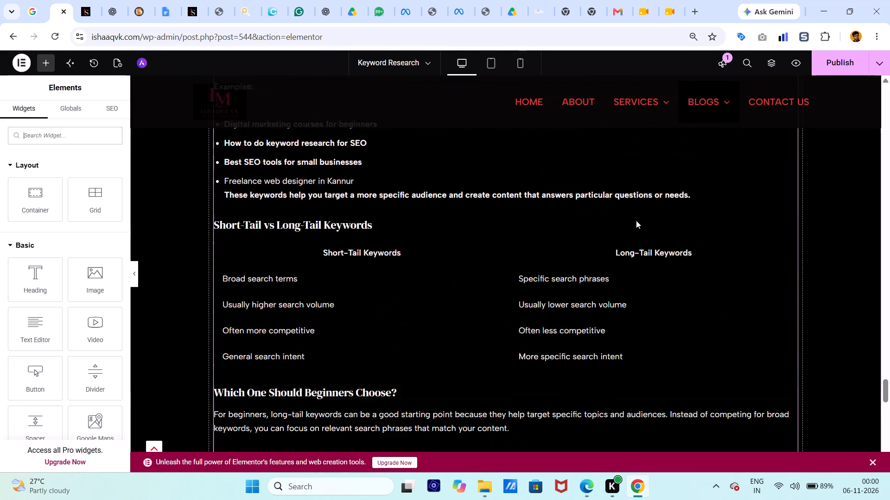
scroll(636, 220, up, 4)
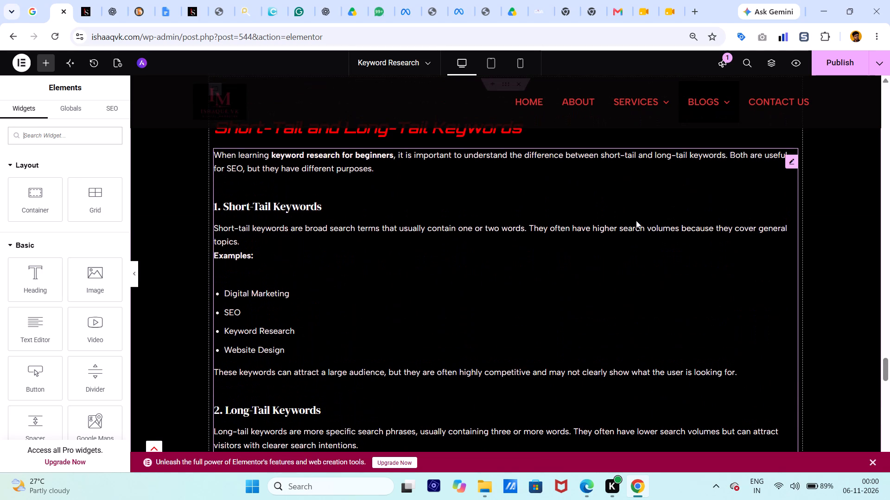
scroll(636, 220, up, 2)
click(508, 215)
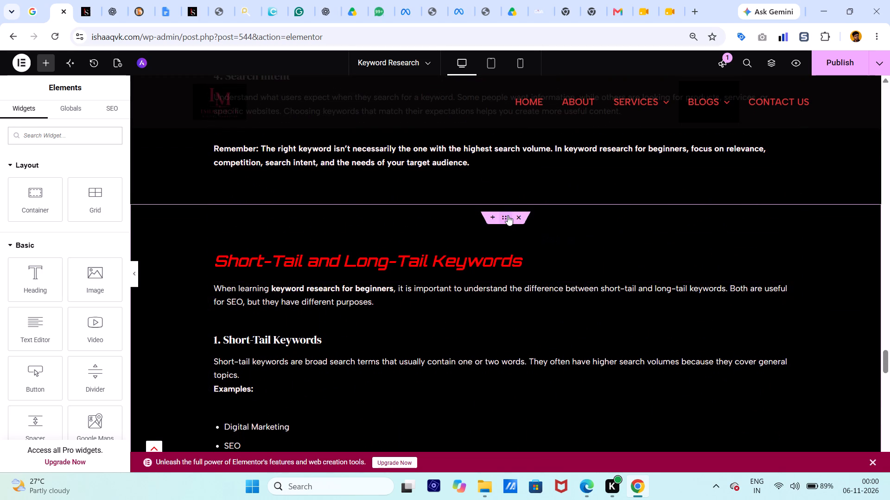
key(ctrl+d)
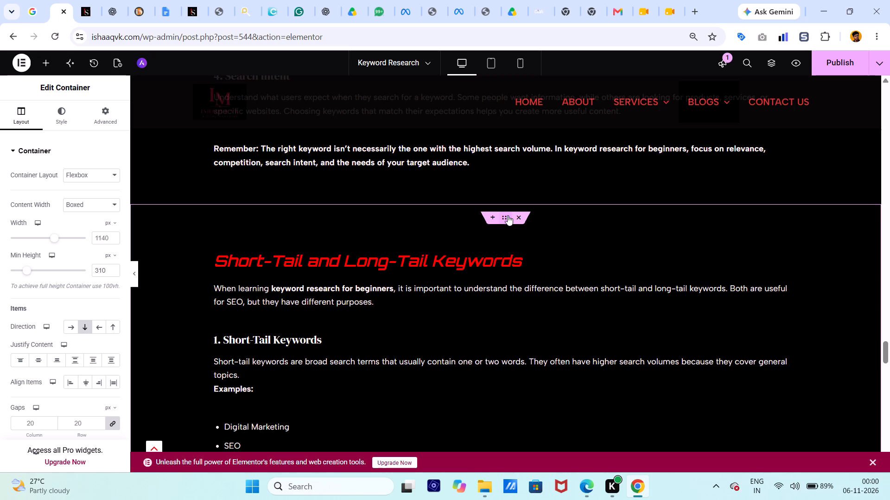
scroll(517, 244, down, 4)
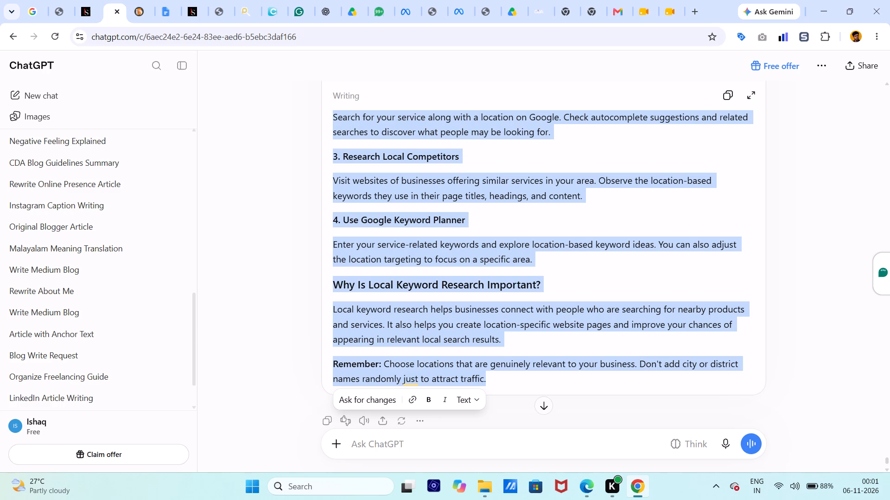
key(ctrl+c)
Switch to DupliChecker, clear the old short-tail and long-tail text from the plagiarism checker, and paste the copied Local Keyword Research text.
click(293, 9)
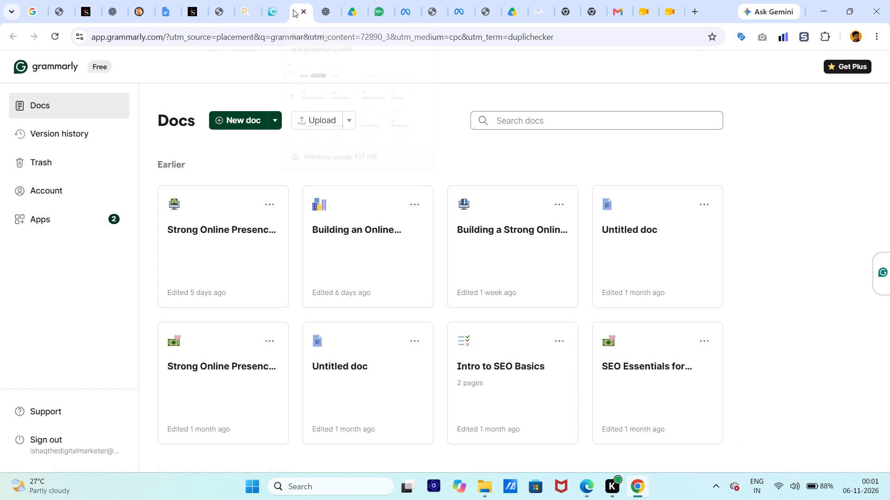
click(279, 11)
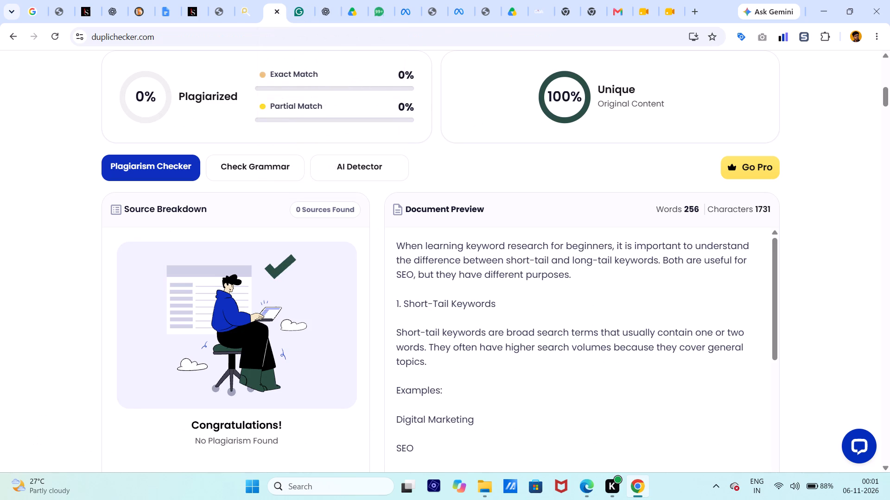
scroll(417, 212, up, 7)
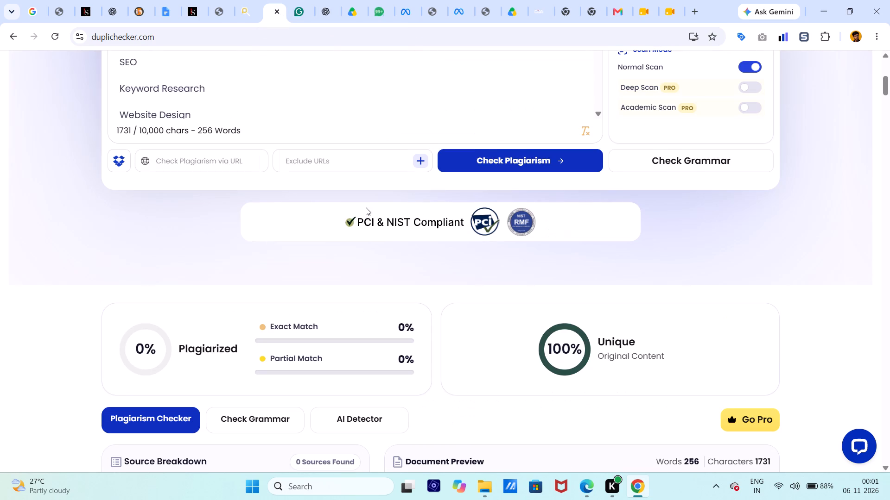
scroll(366, 207, up, 4)
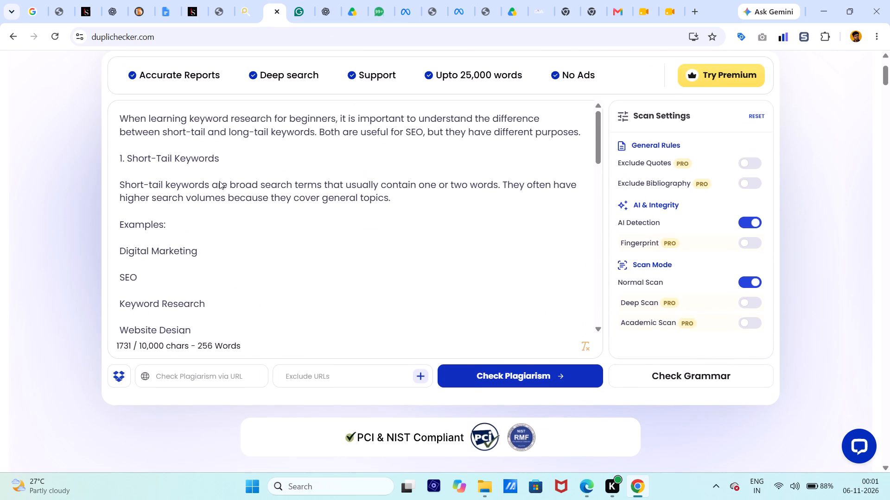
drag(118, 113, 197, 309)
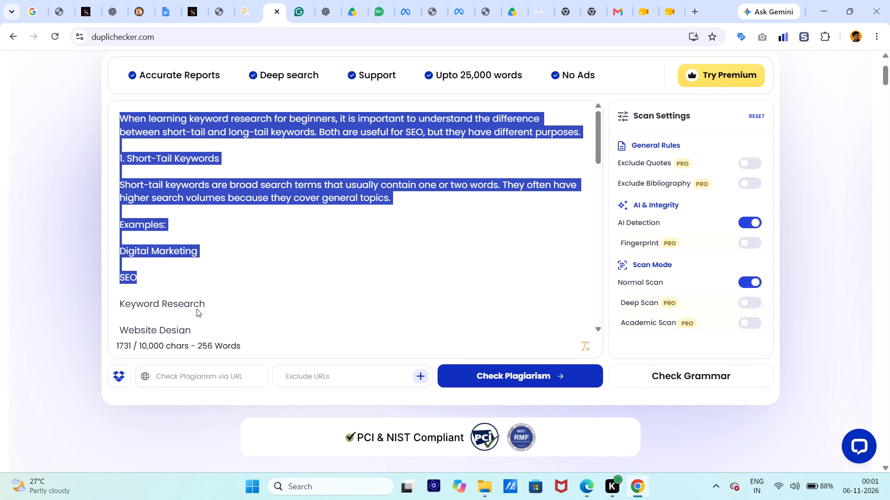
drag(197, 309, 278, 416)
key(BackSpace)
key(Delete)
key(Delete)
key(Delete)
key(Delete)
key(Delete)
key(Delete)
key(Delete)
key(Delete)
key(Delete)
key(Delete)
key(Delete)
key(Delete)
key(Delete)
key(Delete)
key(Delete)
key(Delete)
key(Delete)
key(Delete)
key(Delete)
key(Delete)
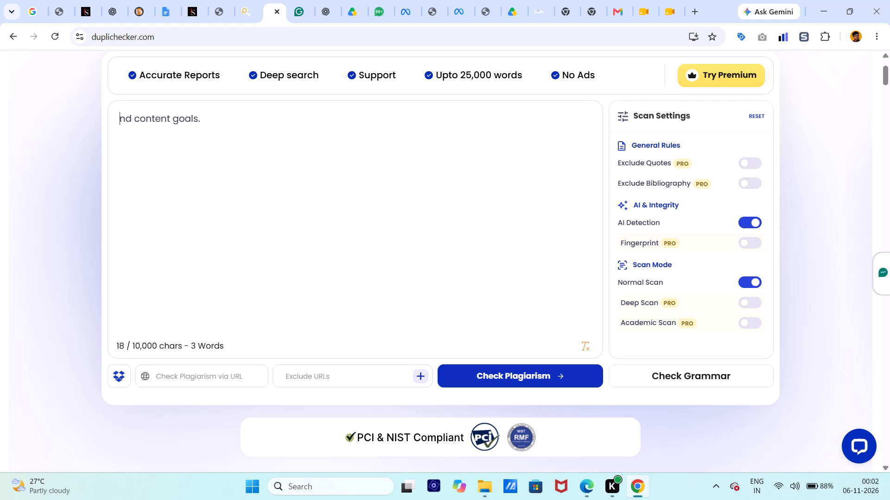
key(ctrl+v)
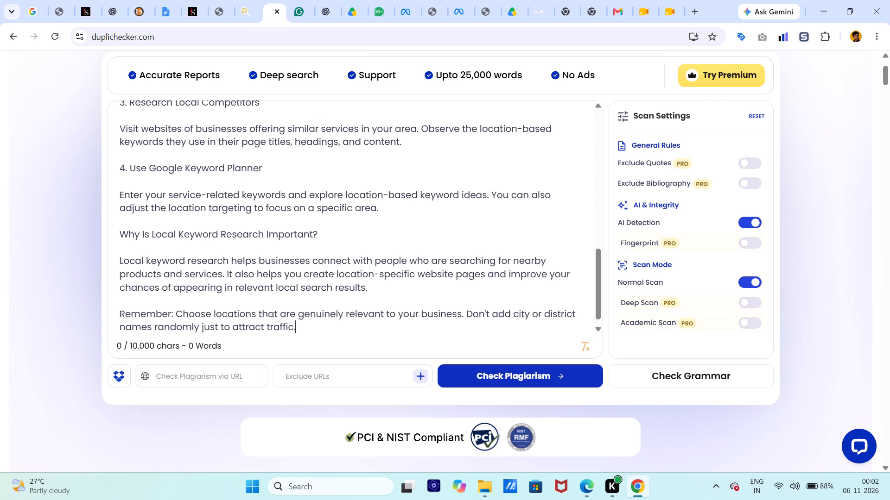
Run the plagiarism check on the Local Keyword Research text, completing the "I'm not a robot" verification.
click(509, 369)
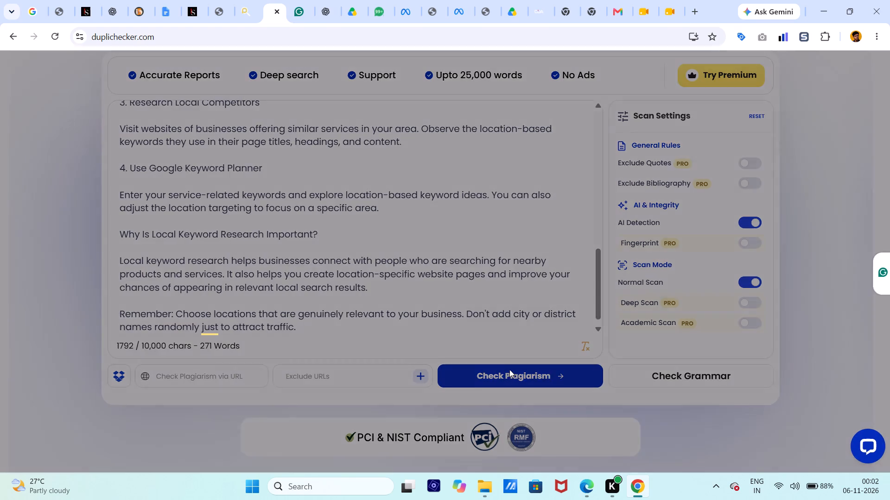
click(365, 262)
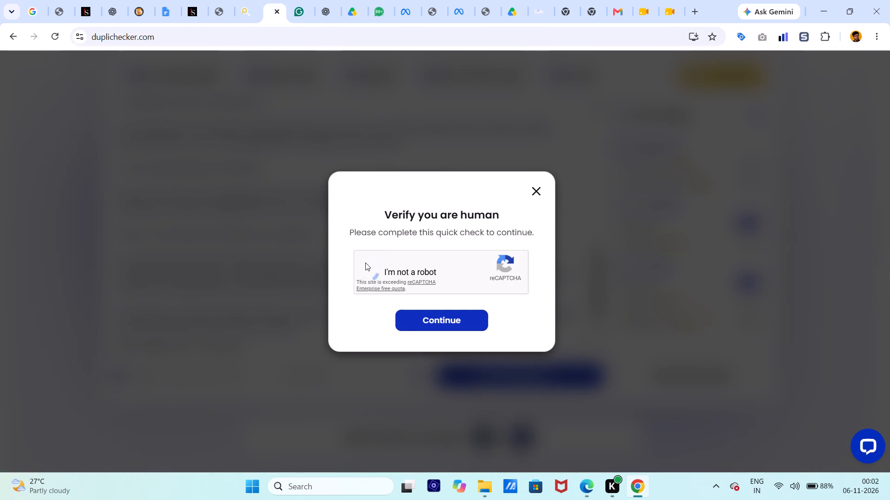
click(449, 319)
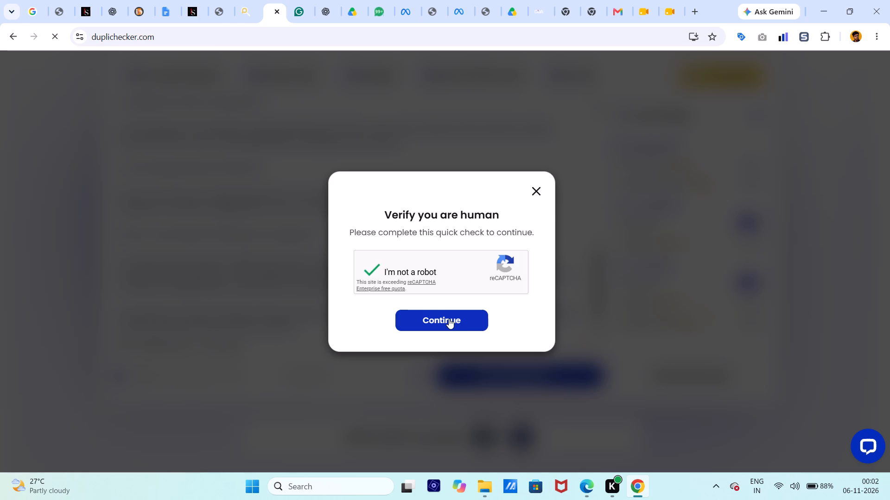
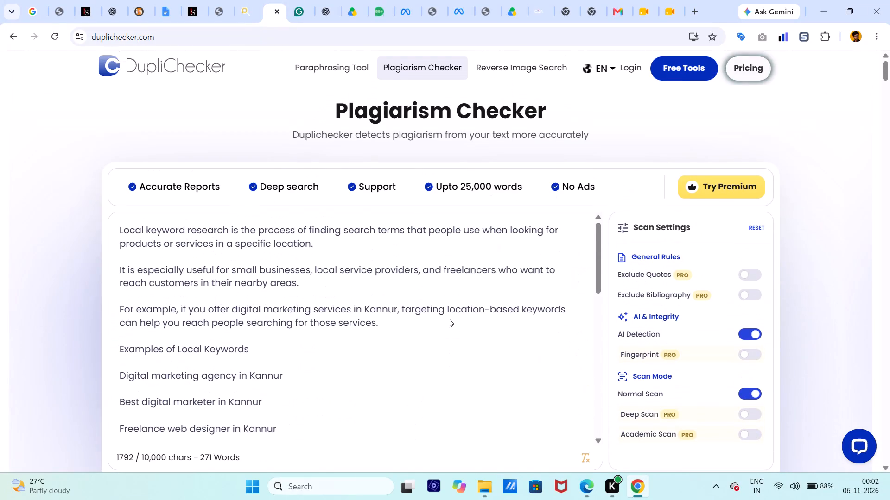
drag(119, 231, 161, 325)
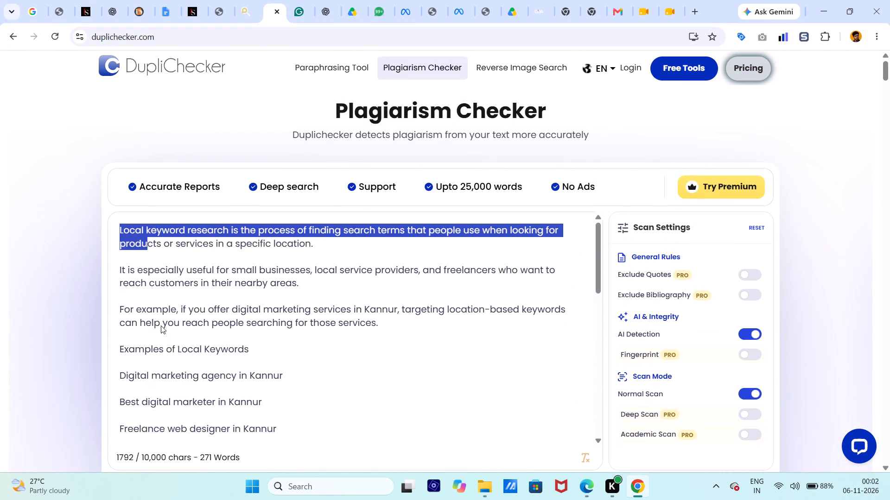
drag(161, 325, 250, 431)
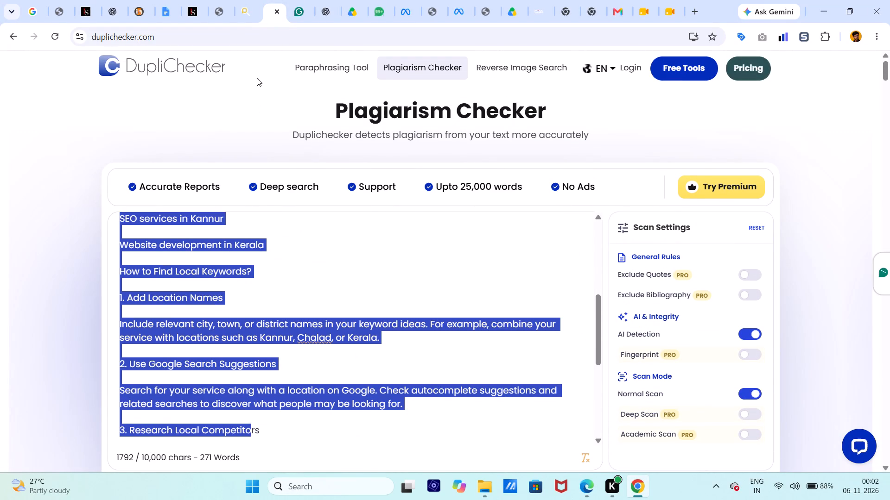
Switch to Elementor and replace the old short-tail and long-tail body text under the Local Keyword Research heading with the copied text.
click(59, 9)
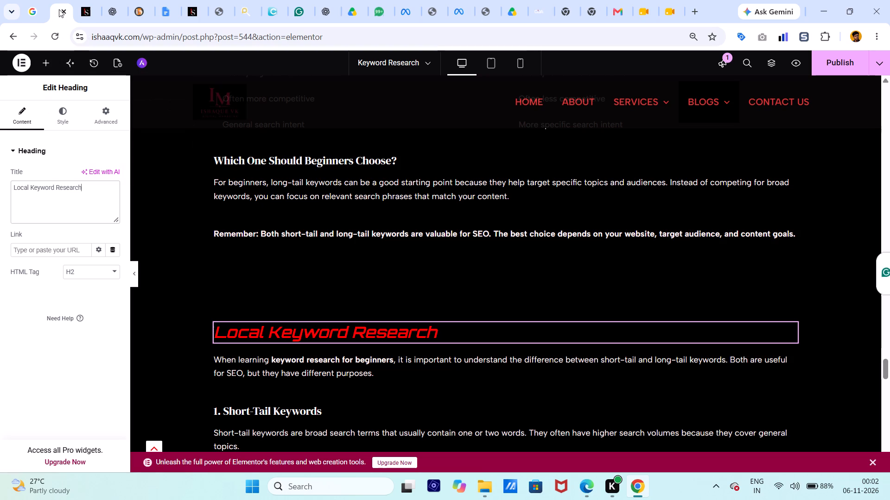
scroll(287, 377, down, 3)
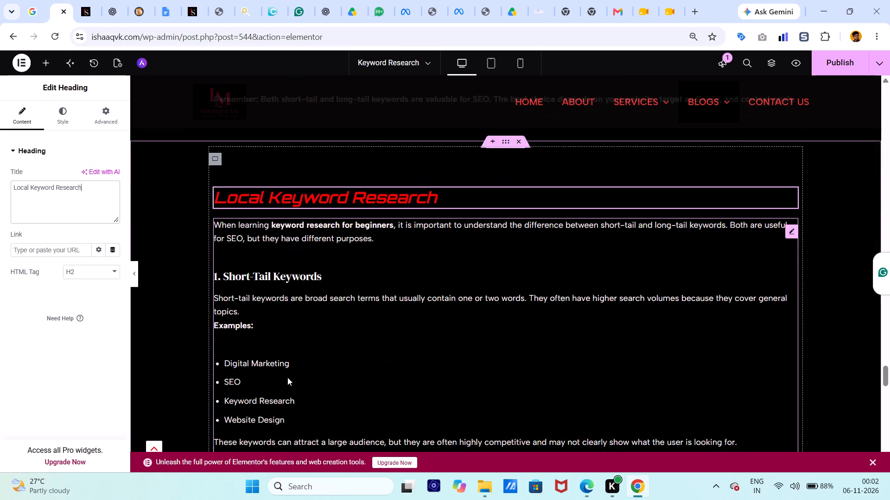
scroll(287, 377, down, 3)
click(287, 377)
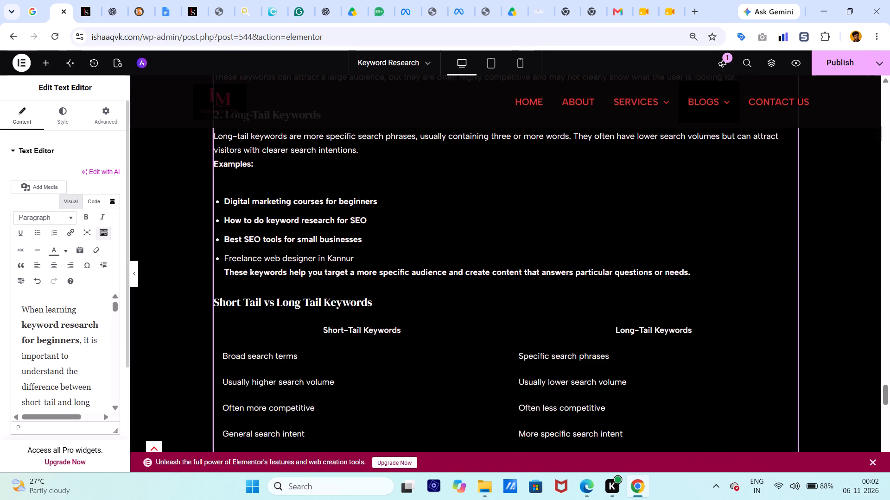
drag(25, 307, 119, 453)
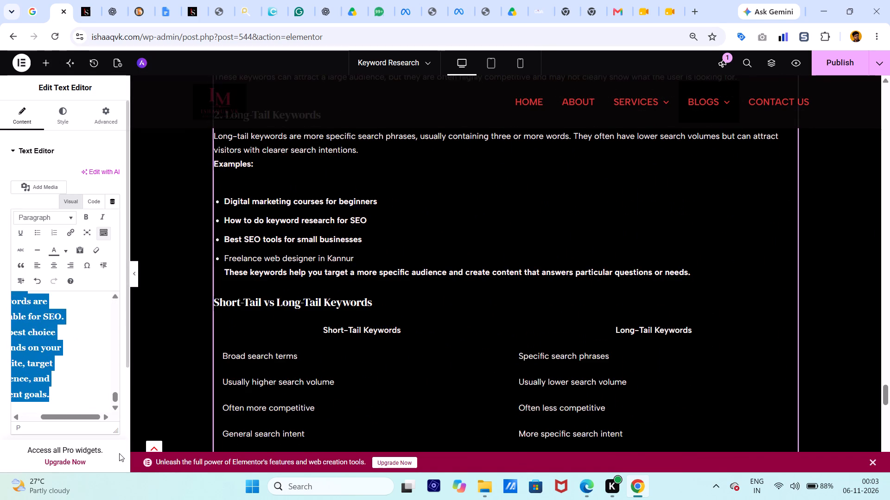
key(BackSpace)
key(BackSpace)
key(BackSpace)
key(BackSpace)
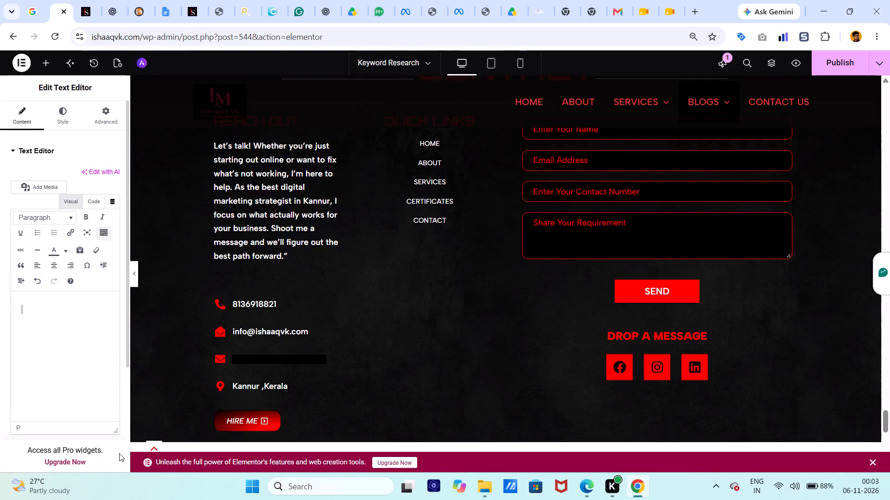
key(ctrl+v)
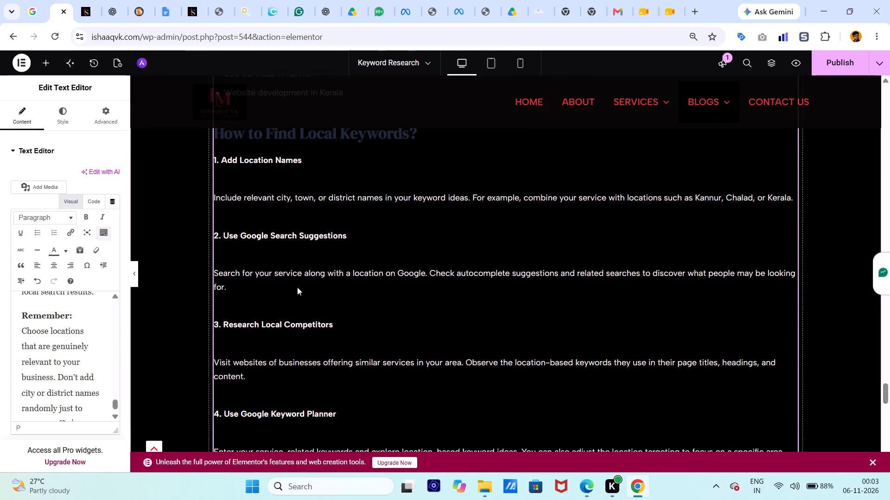
Join the first two introductory paragraphs into one, and separate the "For example" sentence below them with two line breaks.
scroll(297, 287, up, 6)
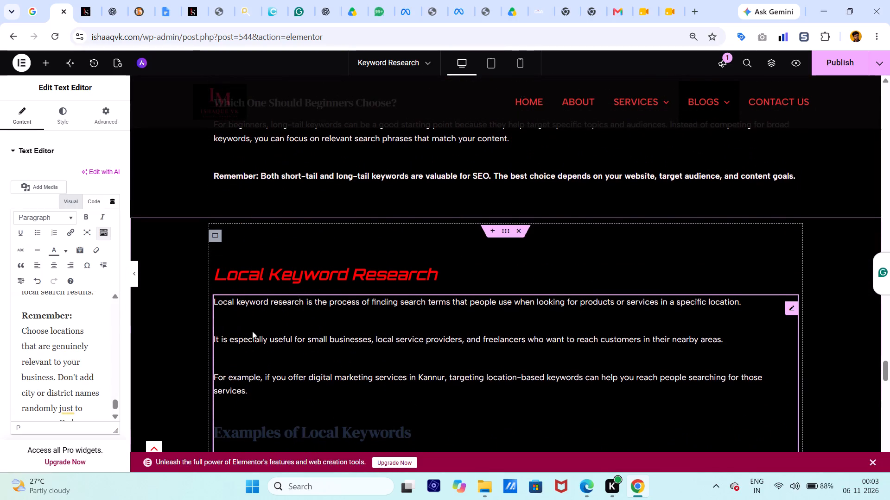
click(219, 337)
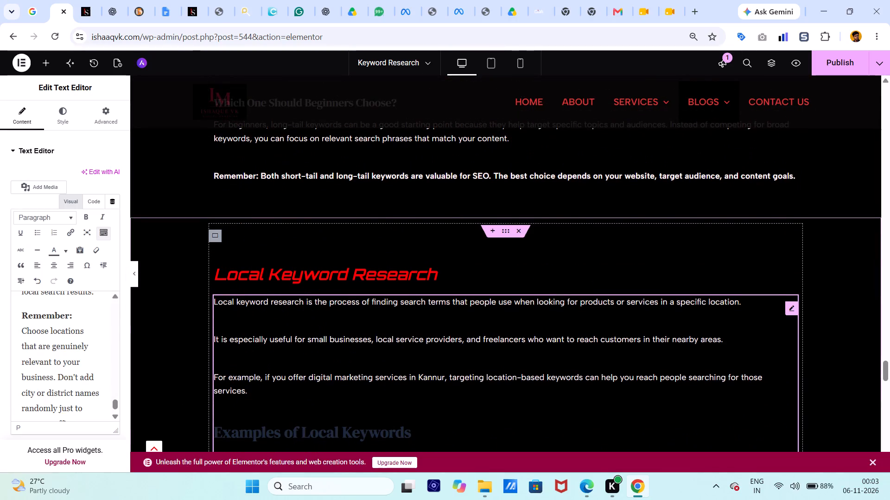
click(214, 337)
key(BackSpace)
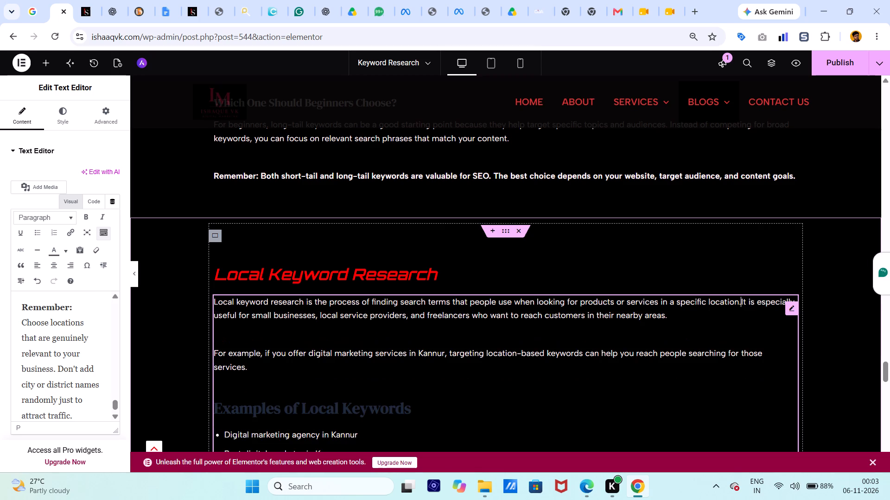
key(space)
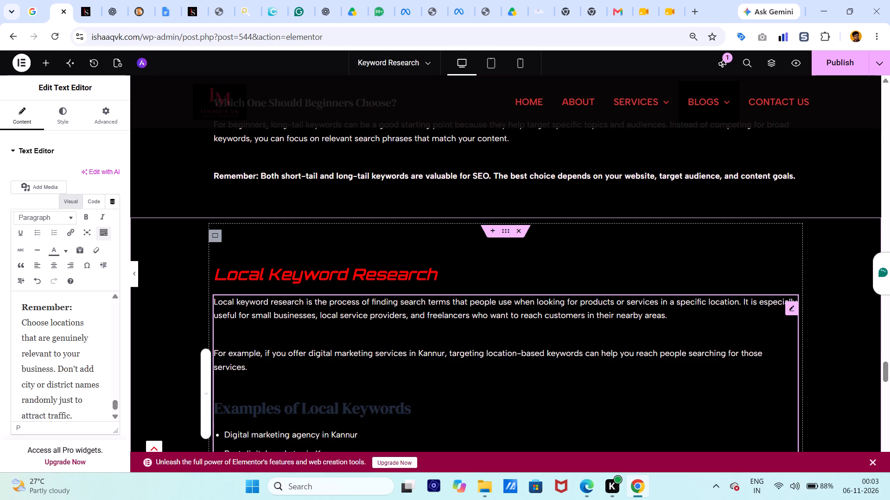
click(215, 352)
key(BackSpace)
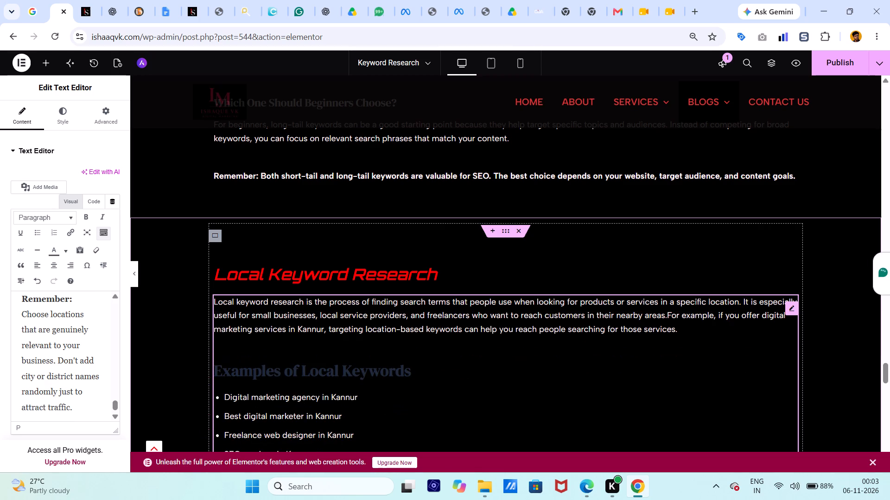
key(shift+Return)
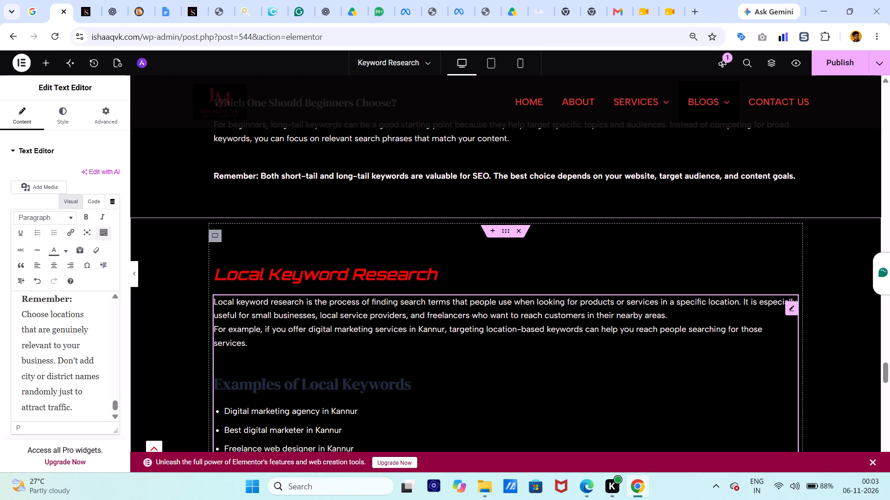
key(shift+Return)
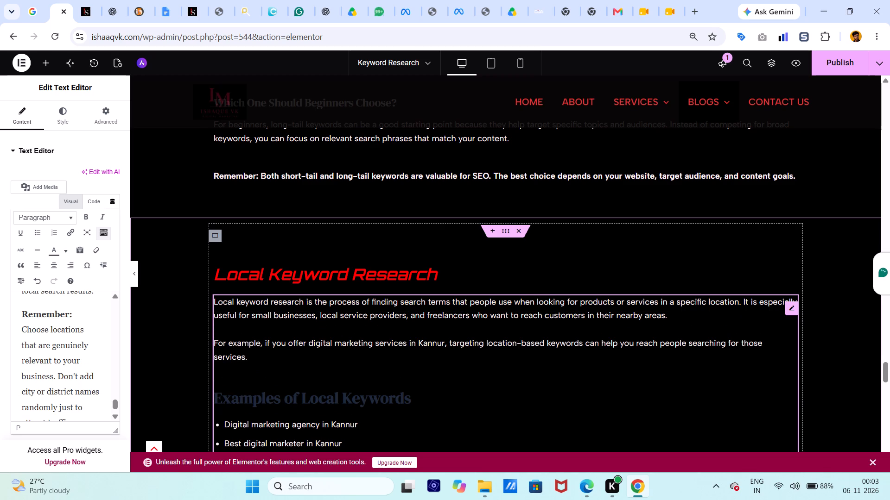
Change the "Examples of Local Keywords" heading to Heading 5 and toggle its bold formatting.
scroll(262, 361, down, 1)
drag(216, 319, 312, 320)
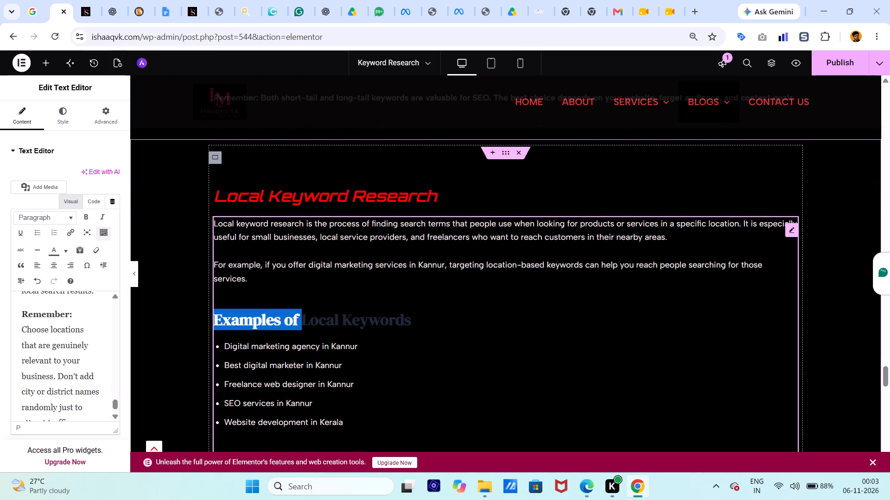
drag(312, 320, 444, 322)
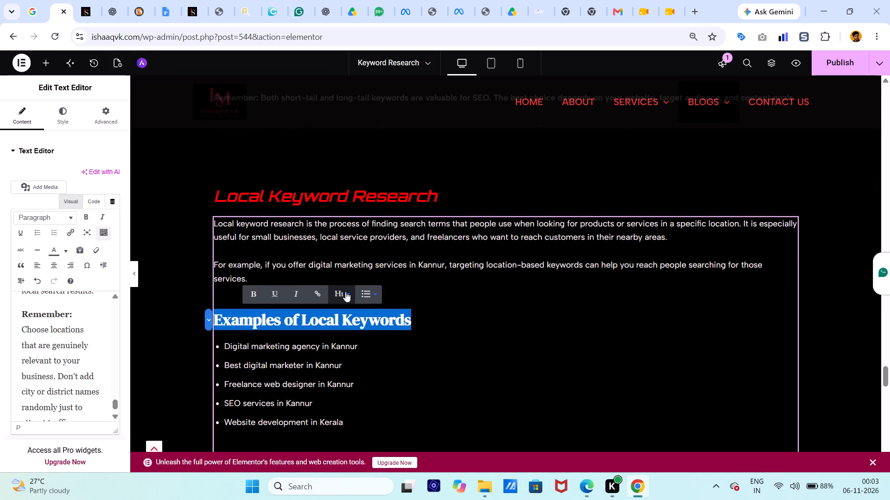
click(345, 292)
click(307, 291)
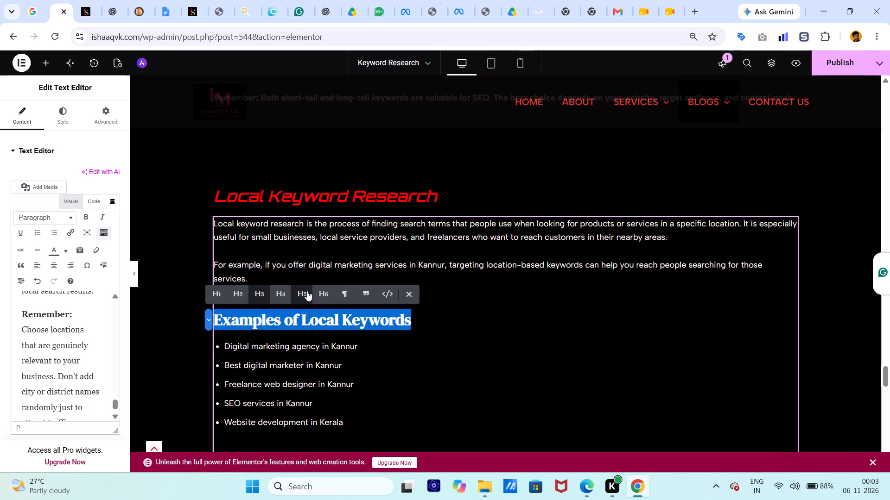
click(217, 295)
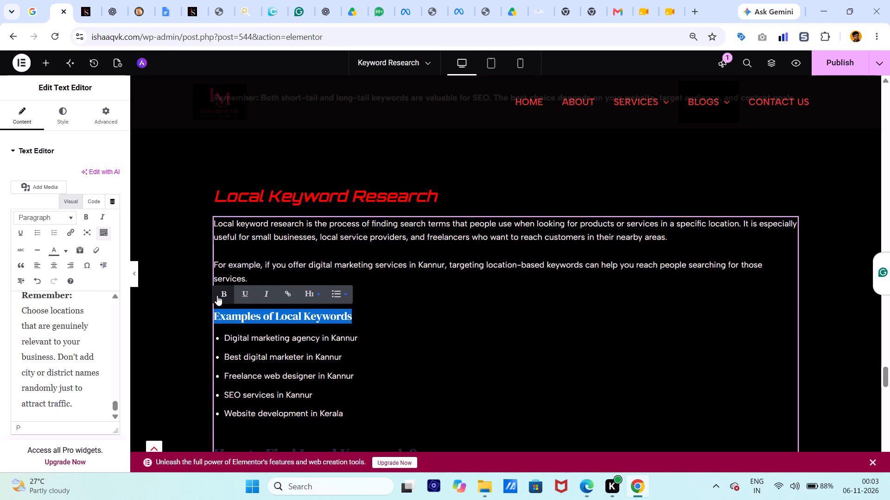
Set the text colour of the "Why Is Local Keyword Research Important?" heading to white.
scroll(66, 342, down, 1)
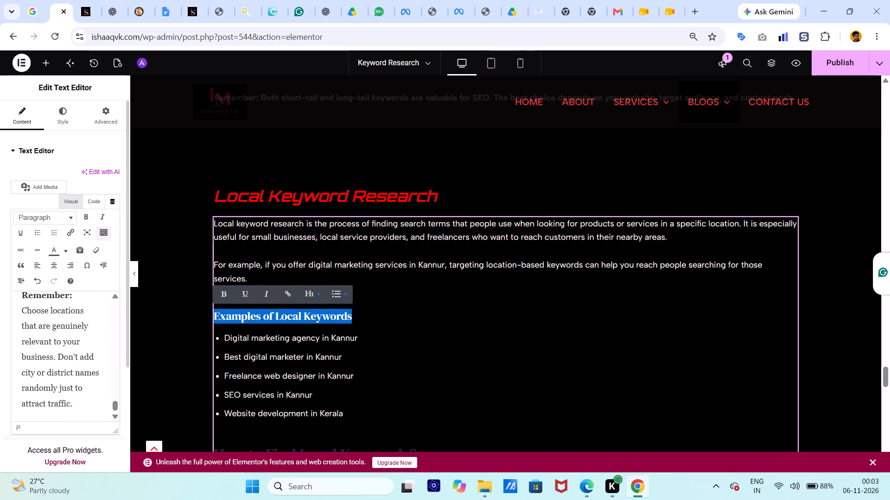
scroll(48, 365, down, 1)
scroll(76, 342, up, 4)
scroll(76, 342, down, 1)
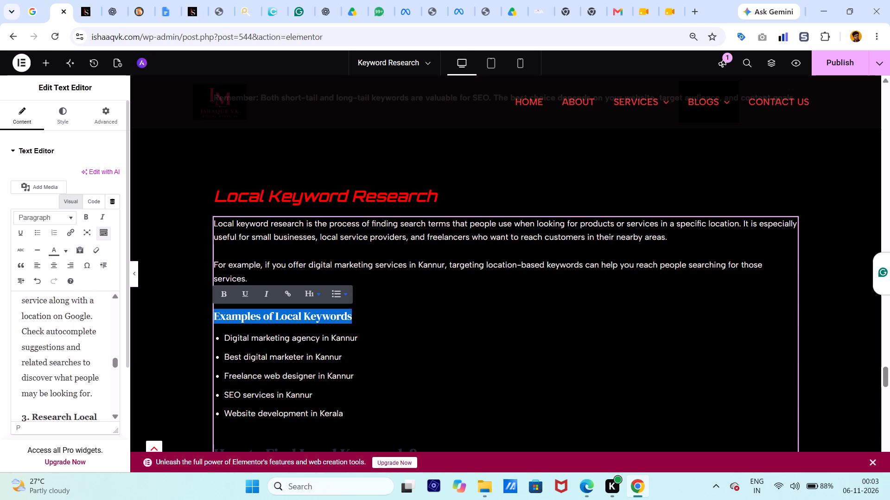
scroll(76, 342, down, 1)
scroll(76, 342, up, 1)
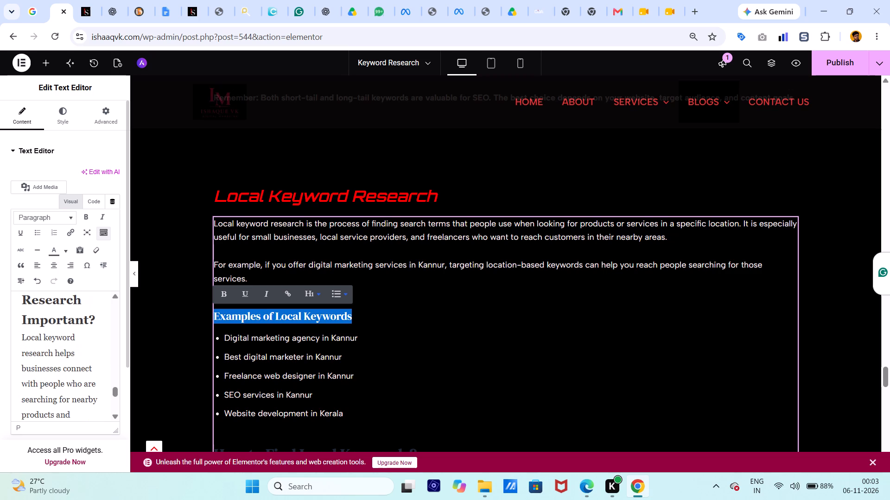
scroll(97, 317, up, 1)
drag(96, 336, 60, 312)
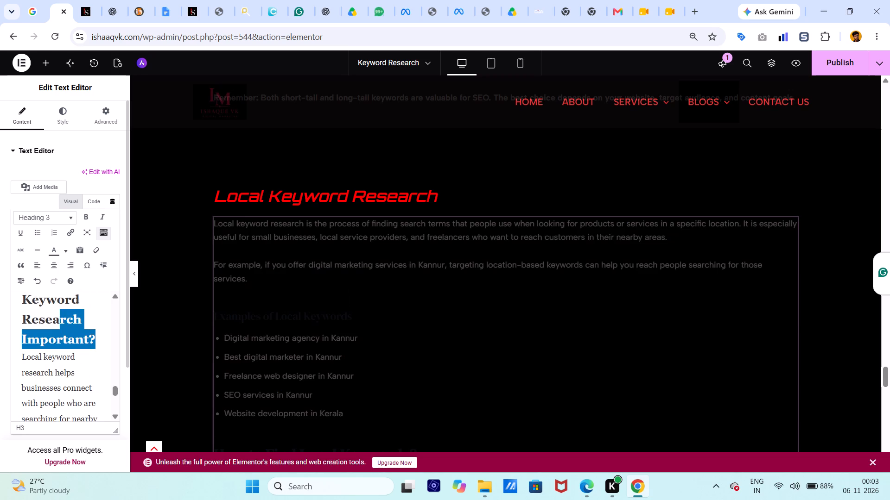
drag(60, 312, 23, 303)
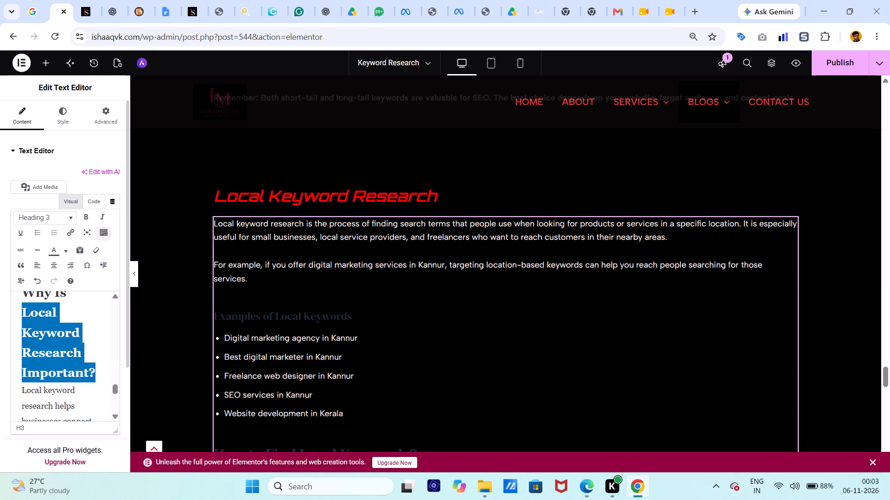
drag(23, 303, 23, 307)
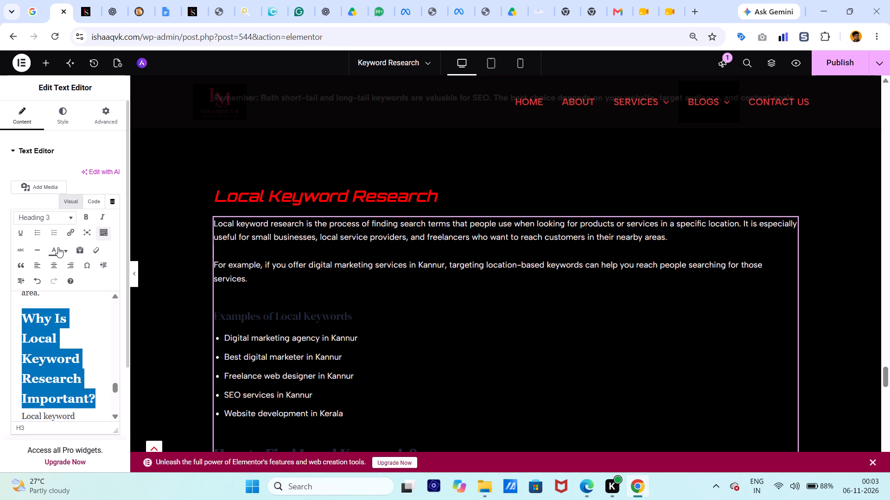
click(63, 248)
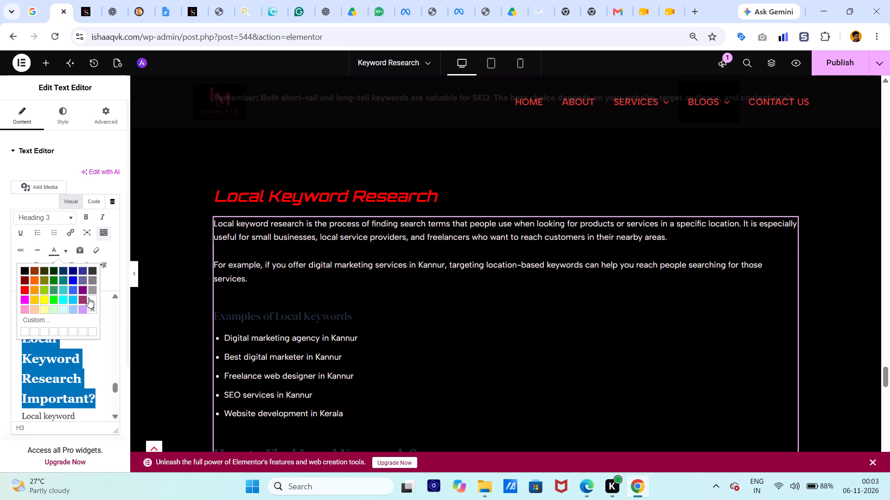
click(89, 298)
Set the text colour of the "4. Use Google Keyword Planner" subheading to white.
scroll(71, 349, up, 2)
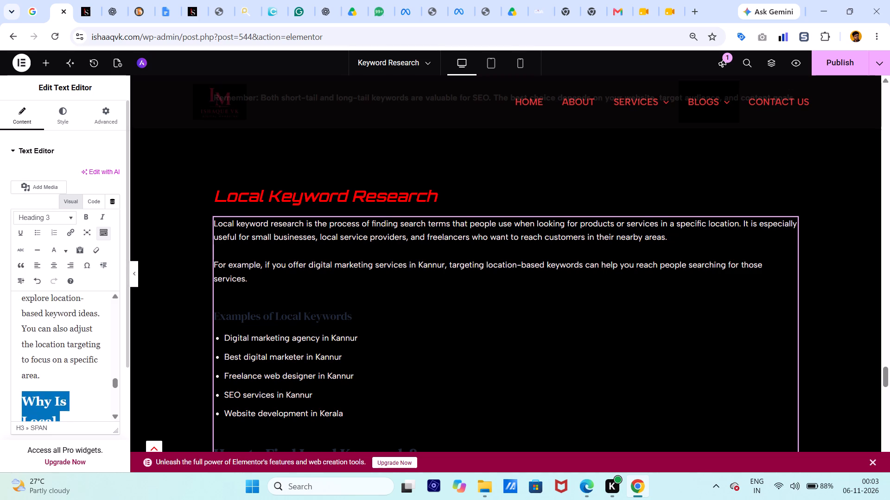
scroll(71, 349, up, 1)
drag(95, 368, 14, 353)
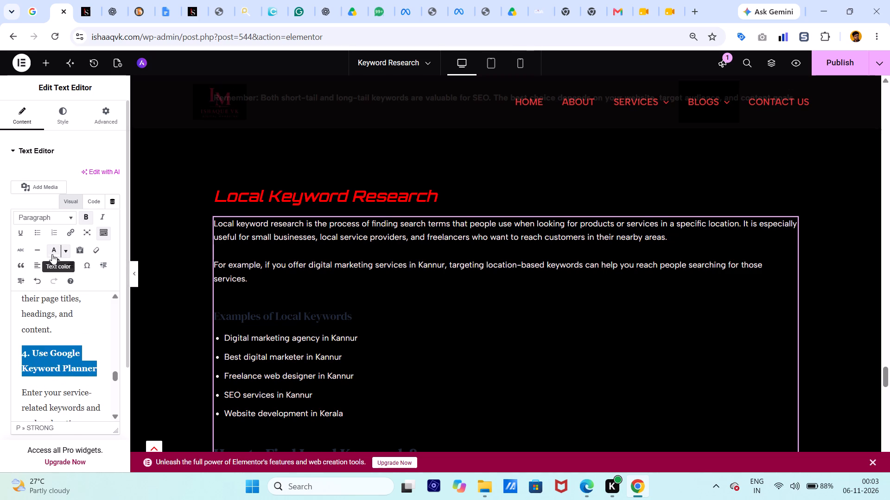
click(52, 254)
Set the text colour of the "3. Research Local Competitors" subheading to white.
scroll(78, 337, up, 3)
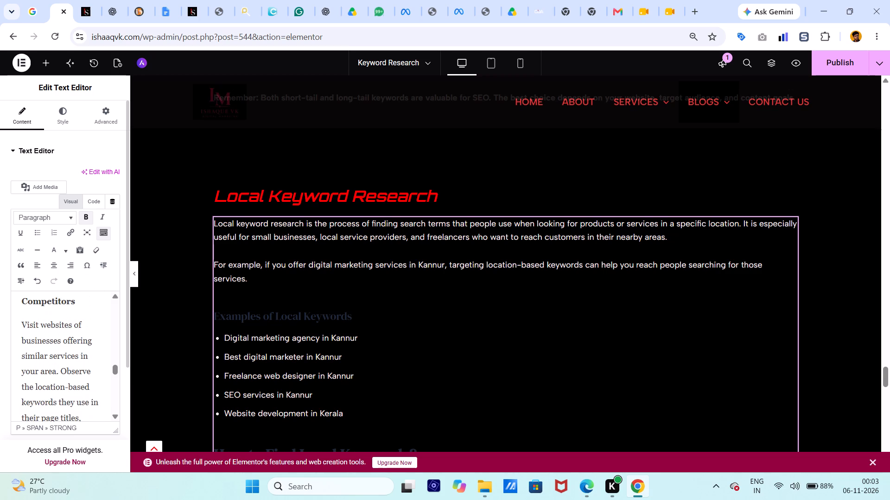
scroll(78, 337, up, 1)
drag(76, 343, 15, 324)
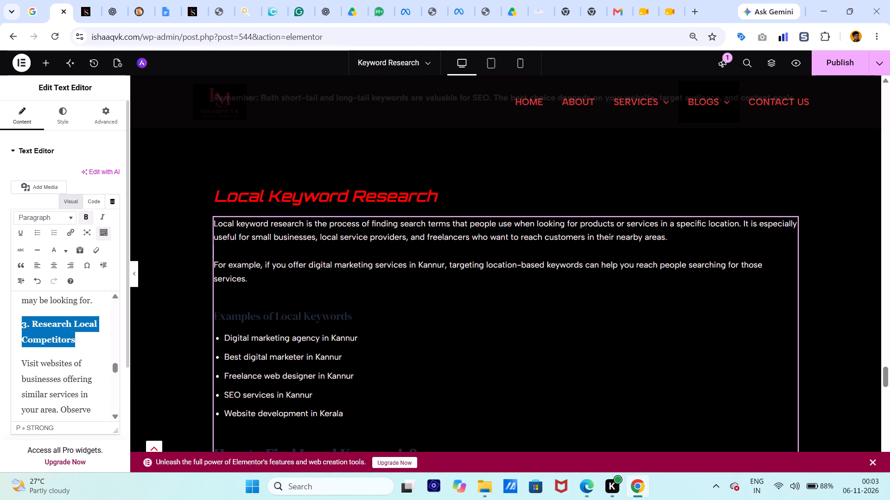
drag(15, 324, 15, 323)
click(51, 251)
Set the text colour of the "2. Use Google Search Suggestions" subheading to white.
scroll(74, 345, up, 3)
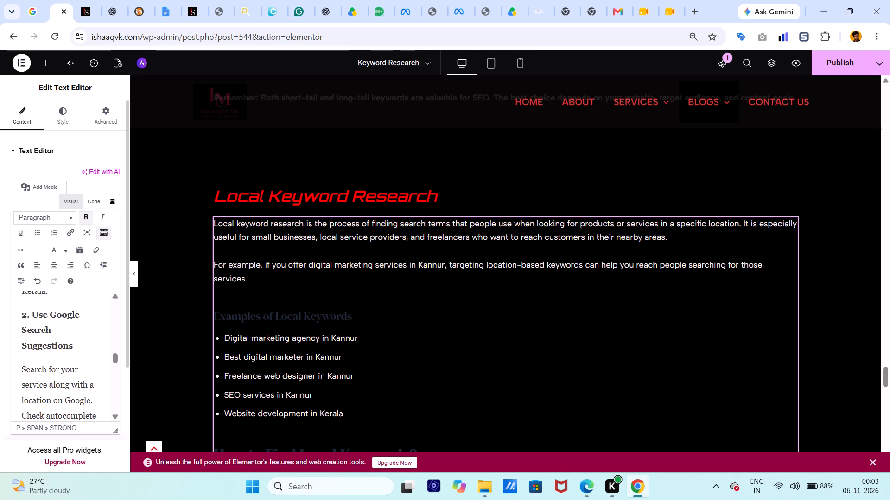
drag(74, 345, 12, 309)
click(57, 250)
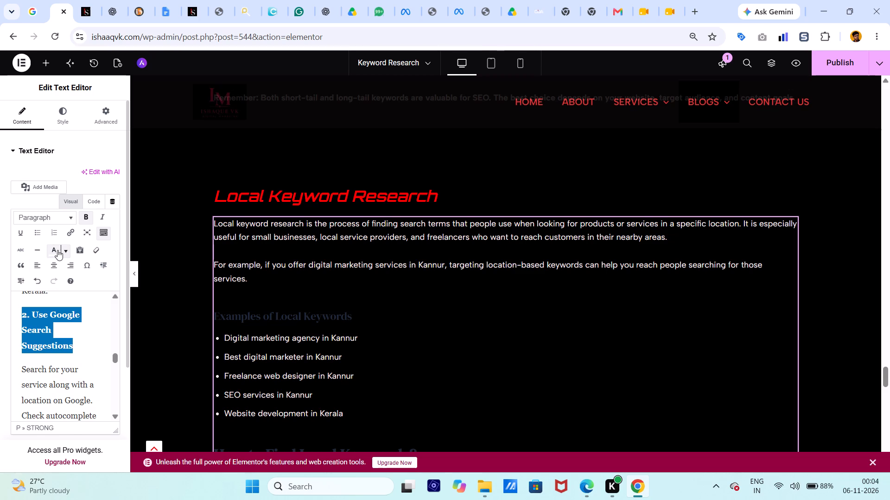
Set the text colour of the whole "1. Add Location Names" subheading, including its number, to white.
scroll(58, 353, up, 2)
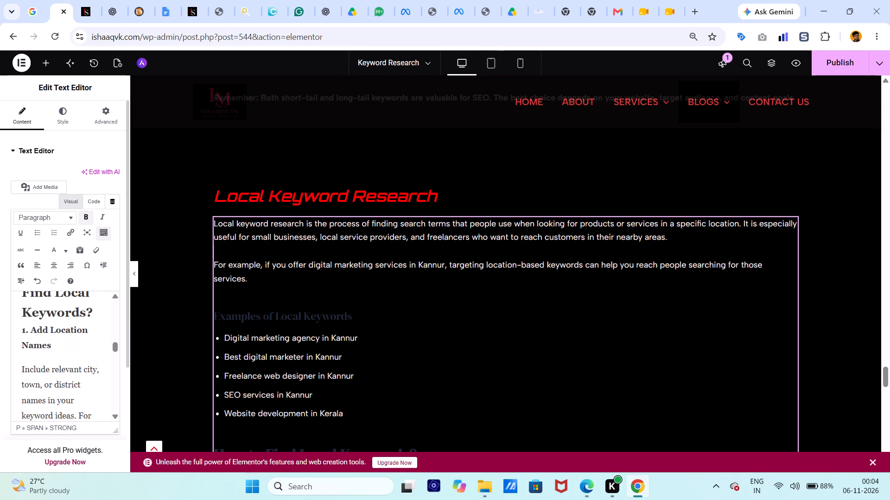
scroll(67, 346, up, 1)
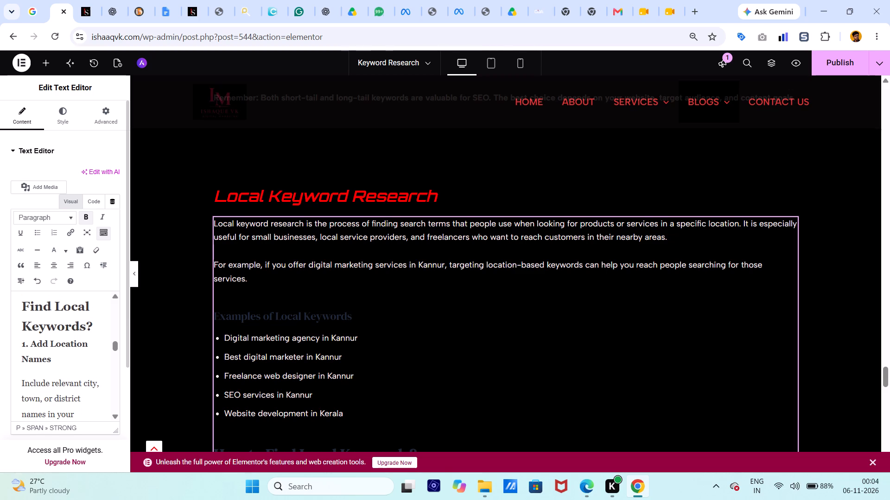
drag(54, 361, 25, 345)
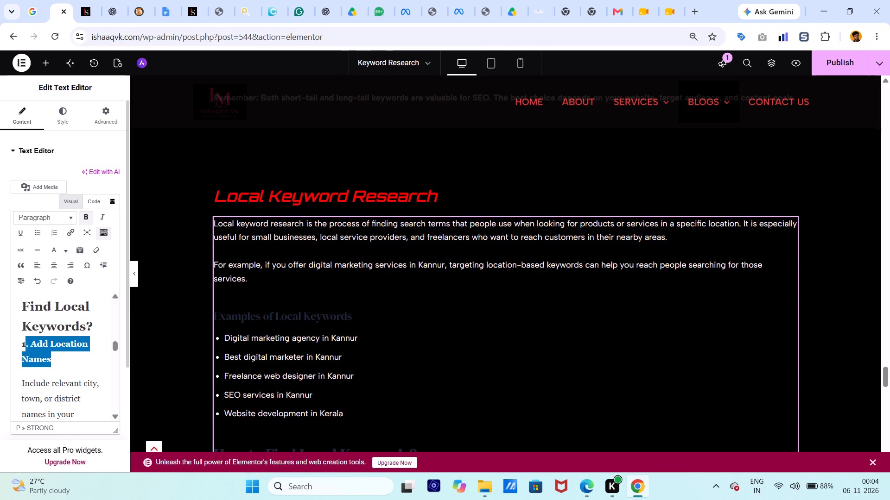
click(53, 251)
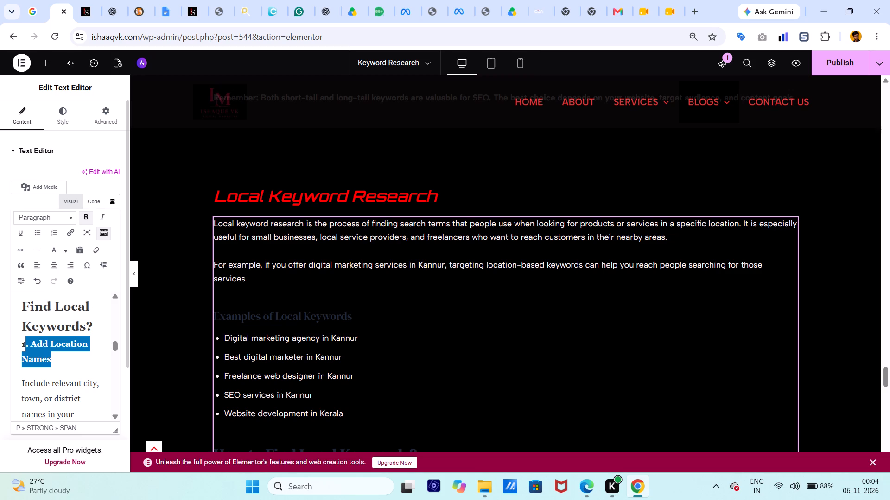
click(32, 344)
drag(19, 342, 26, 343)
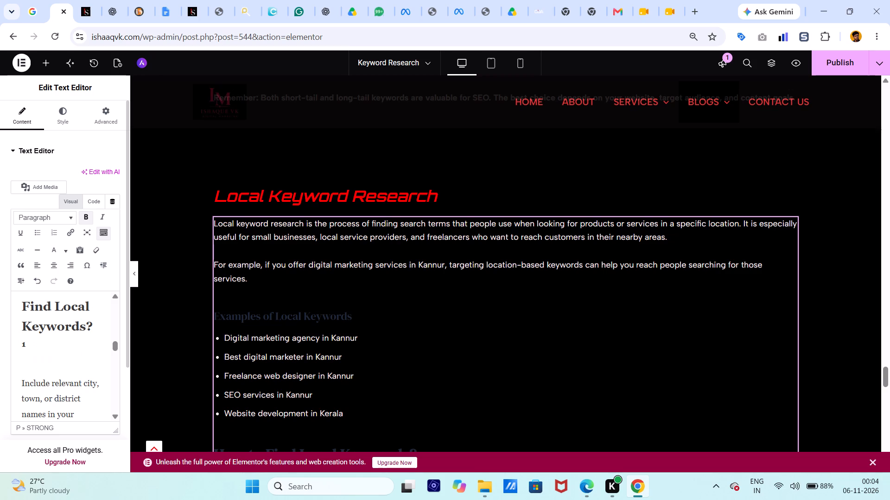
click(21, 344)
drag(19, 344, 30, 345)
drag(30, 345, 25, 342)
drag(25, 342, 19, 342)
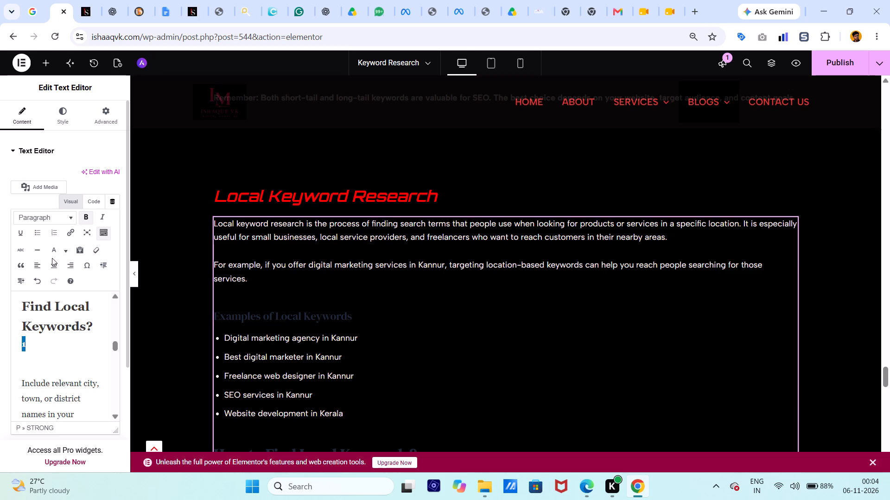
click(54, 252)
Set the text colour of the entire "How to Find Local Keywords?" heading to white.
drag(93, 325, 61, 310)
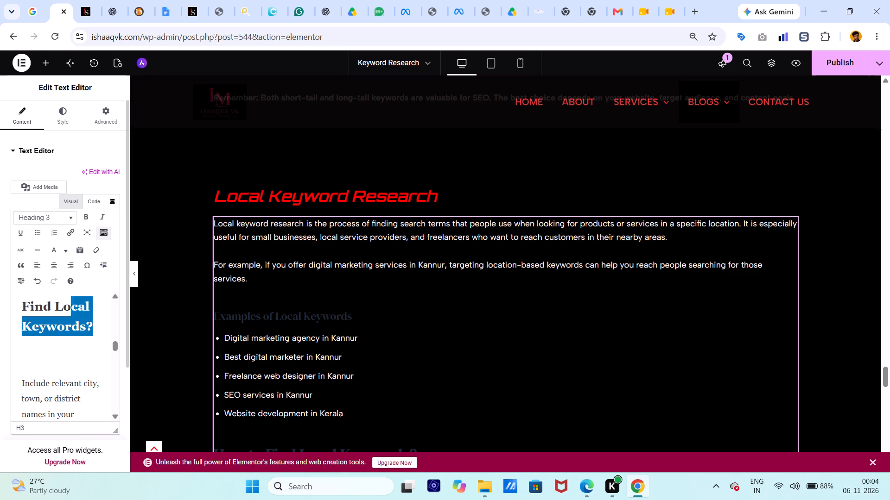
drag(61, 310, 24, 306)
scroll(24, 306, up, 1)
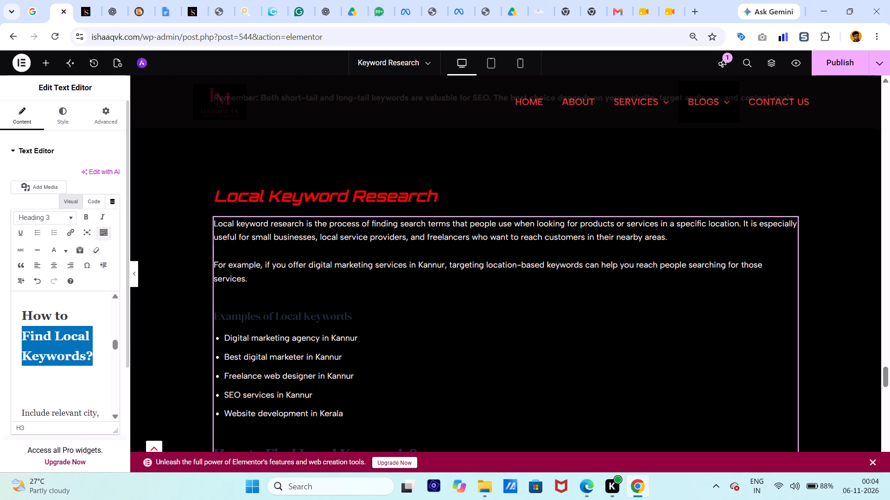
click(53, 245)
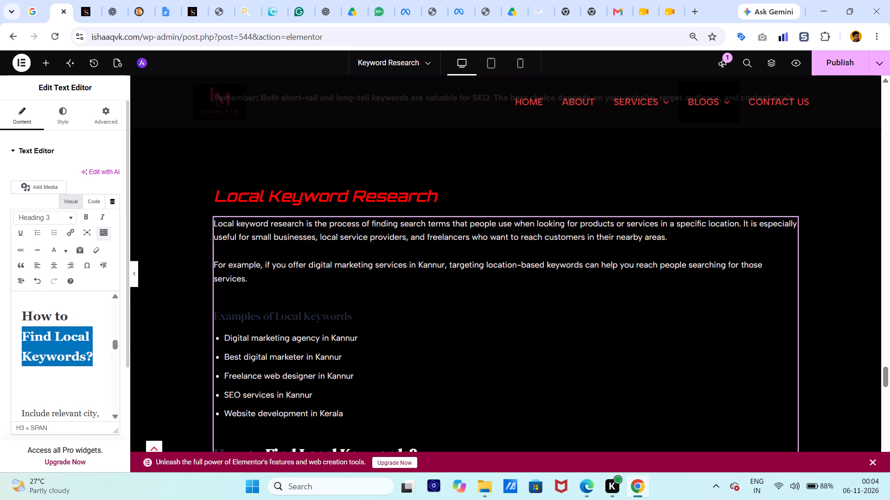
drag(20, 313, 68, 315)
drag(68, 315, 8, 314)
click(55, 254)
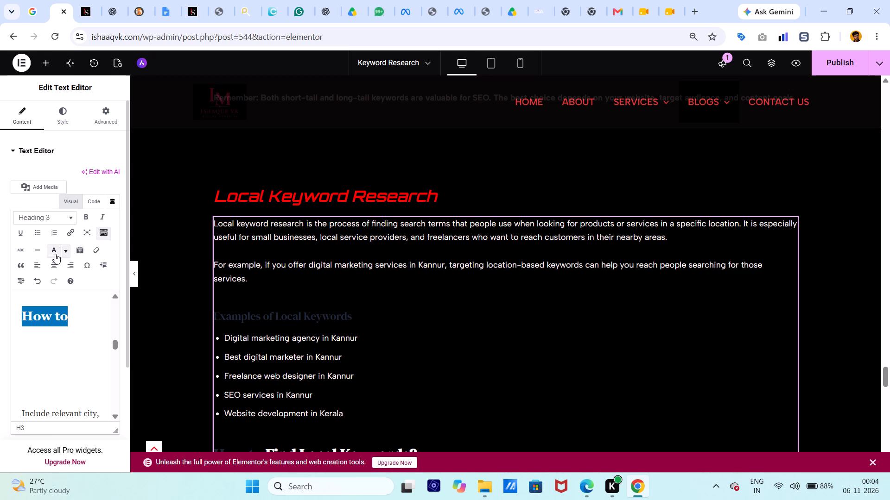
Set the text colour of the "Examples of Local Keywords" heading to white.
scroll(83, 318, up, 1)
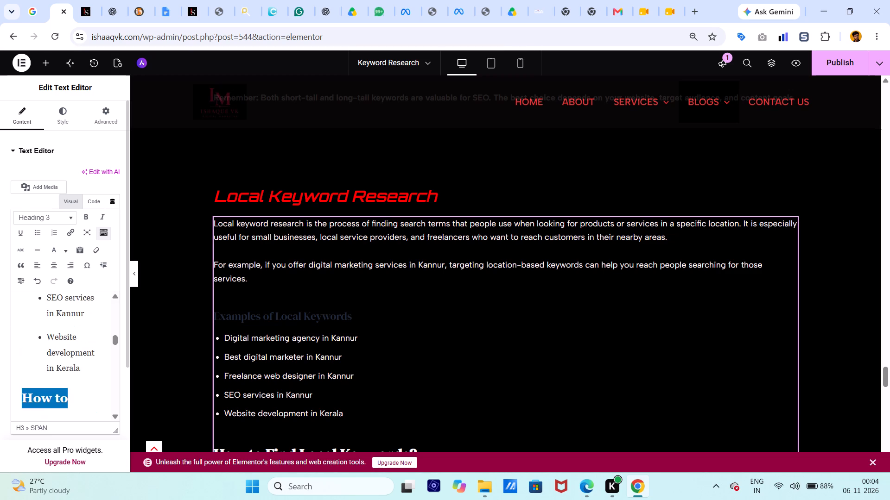
scroll(83, 318, up, 4)
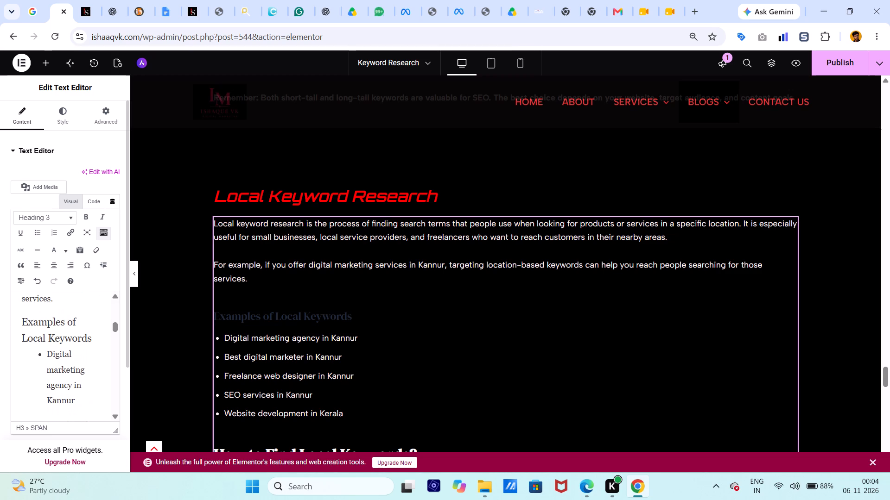
scroll(83, 318, up, 1)
drag(93, 337, 33, 324)
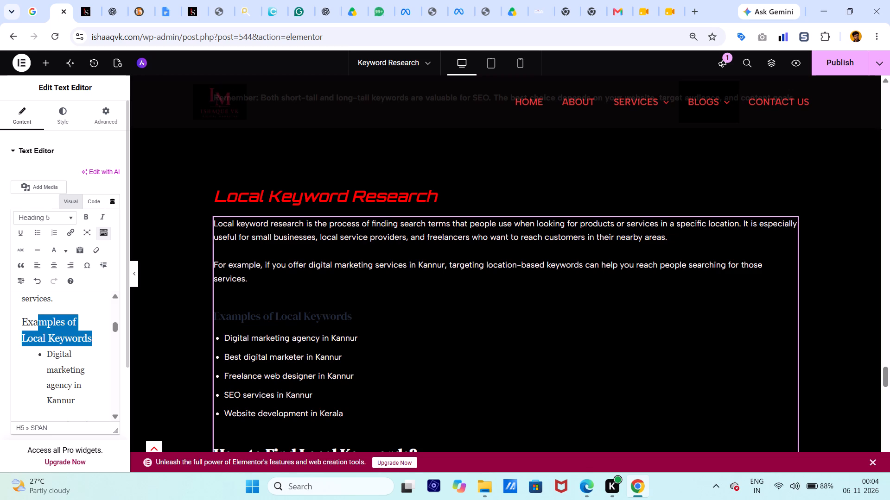
drag(33, 324, 21, 321)
click(51, 249)
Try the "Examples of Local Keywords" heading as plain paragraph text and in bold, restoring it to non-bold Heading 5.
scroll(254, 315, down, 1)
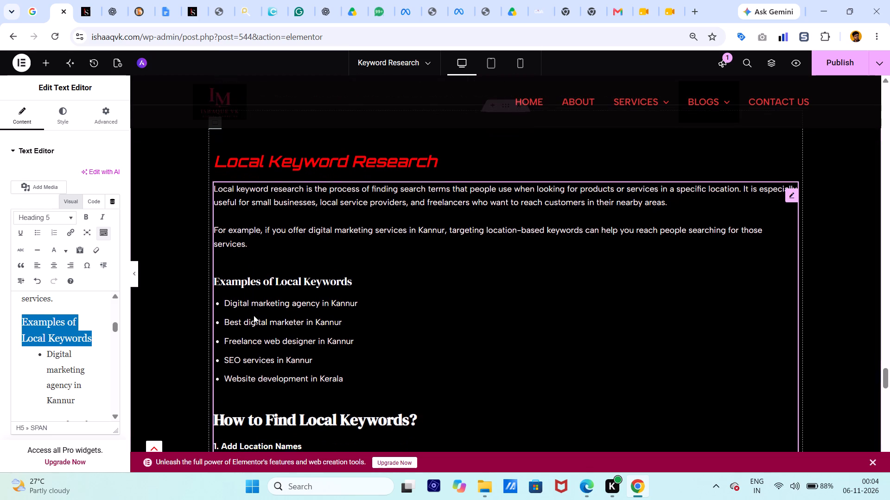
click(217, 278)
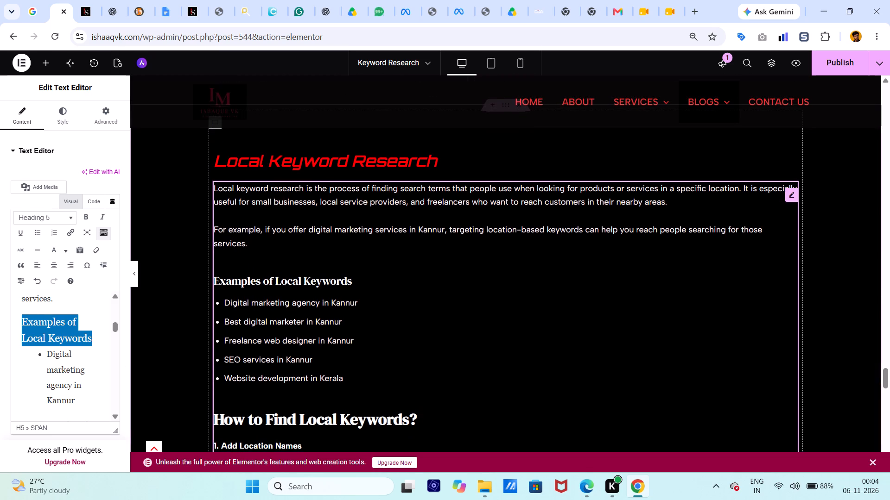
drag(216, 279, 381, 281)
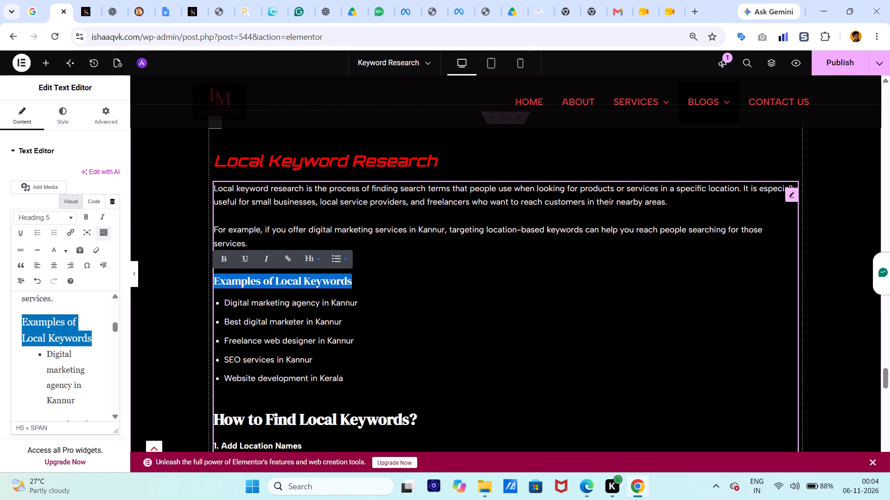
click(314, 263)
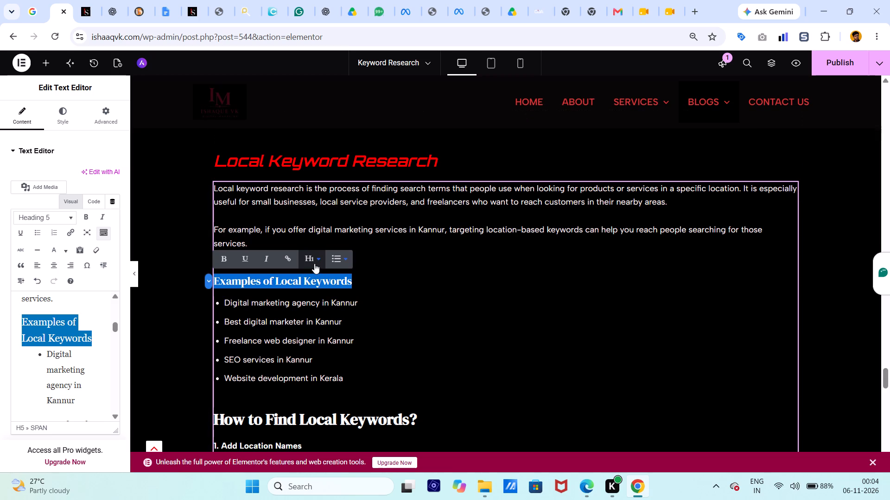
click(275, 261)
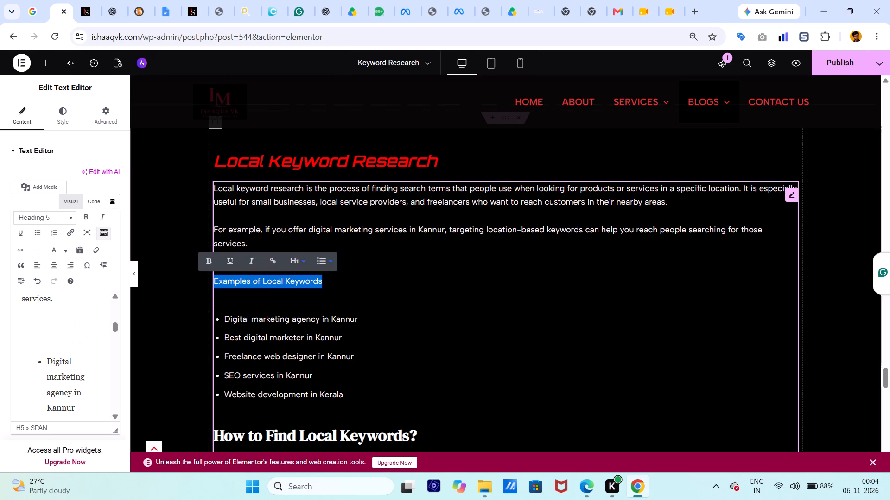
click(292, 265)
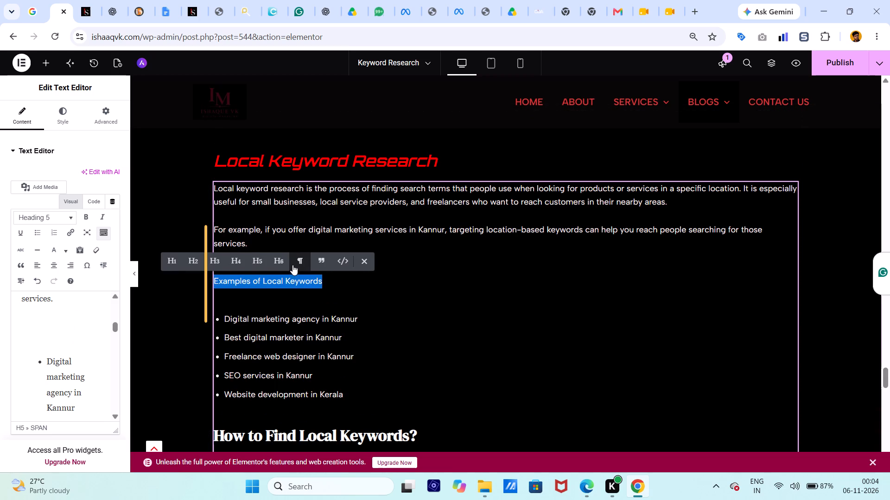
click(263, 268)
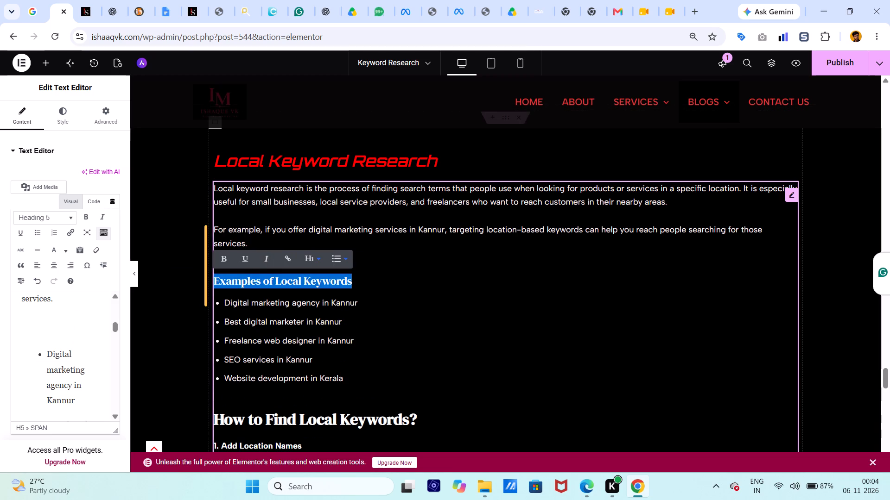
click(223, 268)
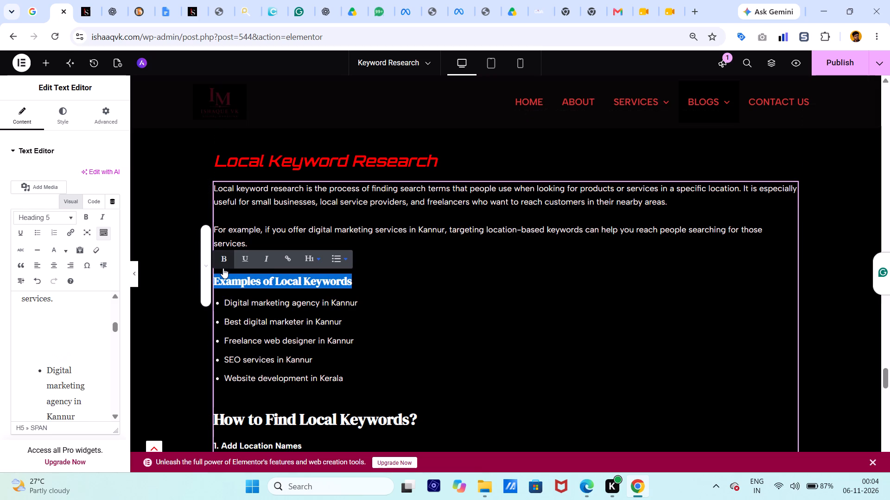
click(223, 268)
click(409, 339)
Change the "How to Find Local Keywords?" heading to Heading 5.
scroll(409, 339, down, 1)
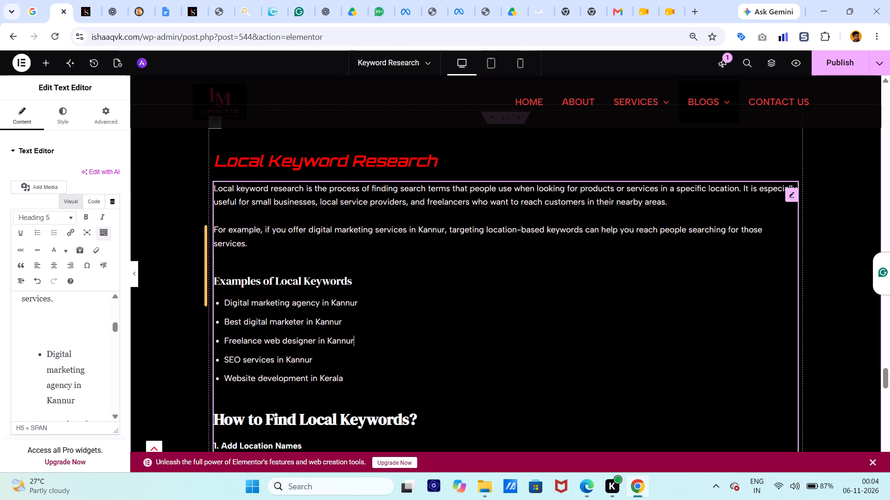
scroll(409, 339, down, 1)
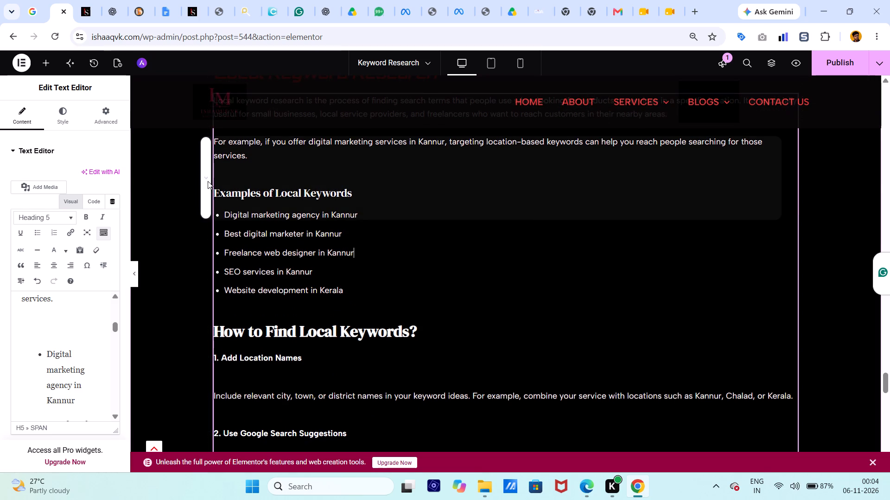
click(272, 368)
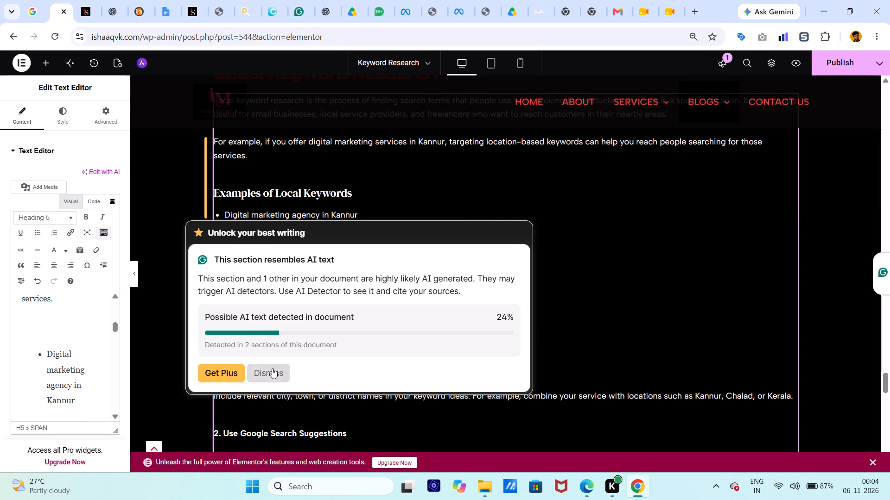
drag(217, 328, 220, 331)
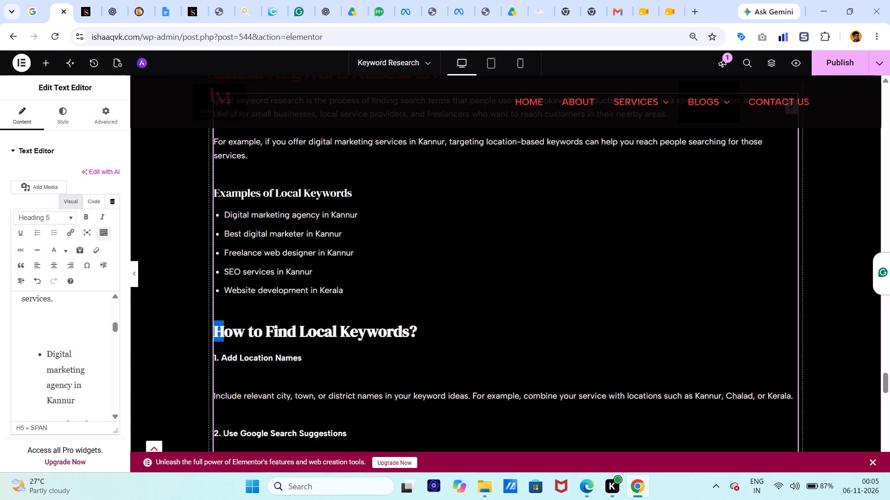
drag(220, 331, 449, 331)
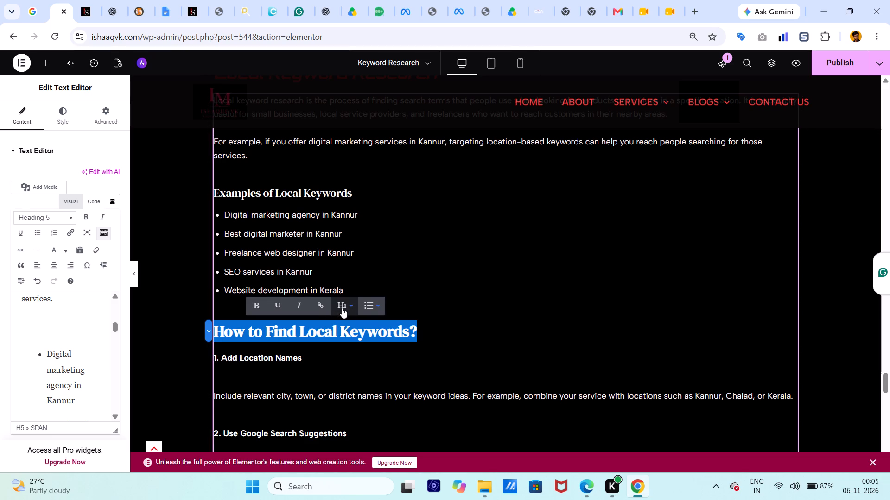
click(342, 308)
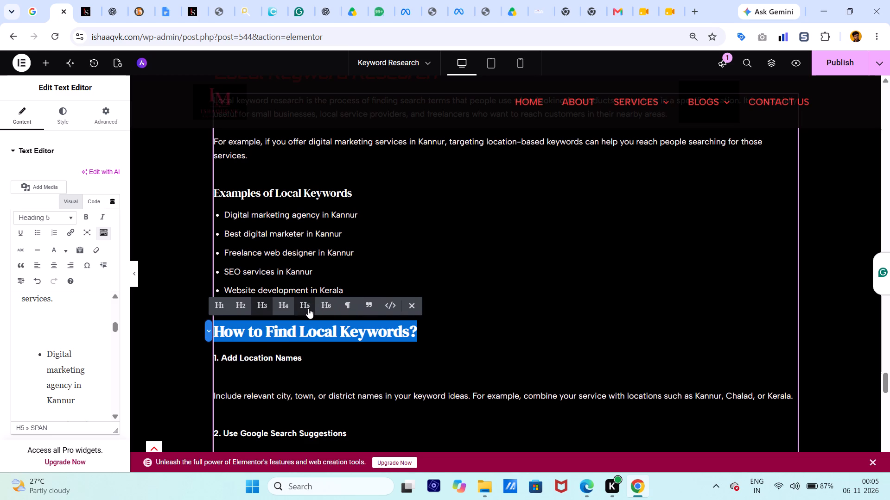
click(308, 308)
click(369, 345)
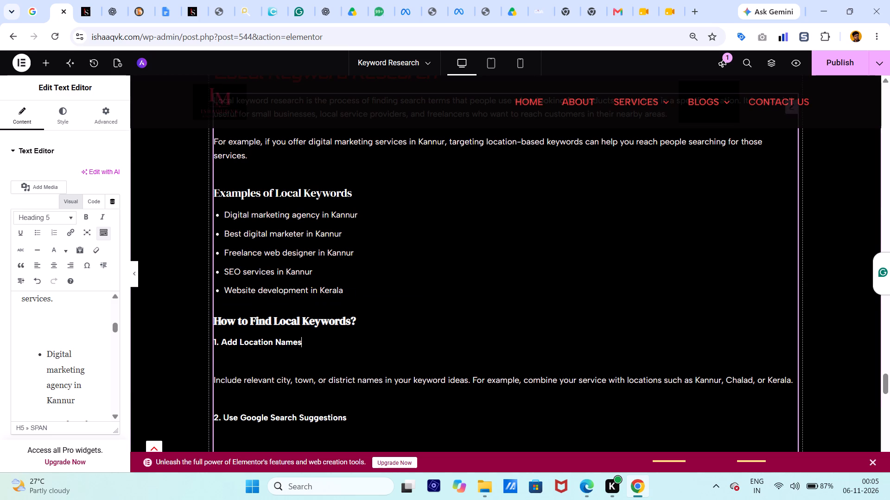
Change the "1. Add Location Names" subheading to Heading 6 and remove its bold.
drag(299, 342, 215, 348)
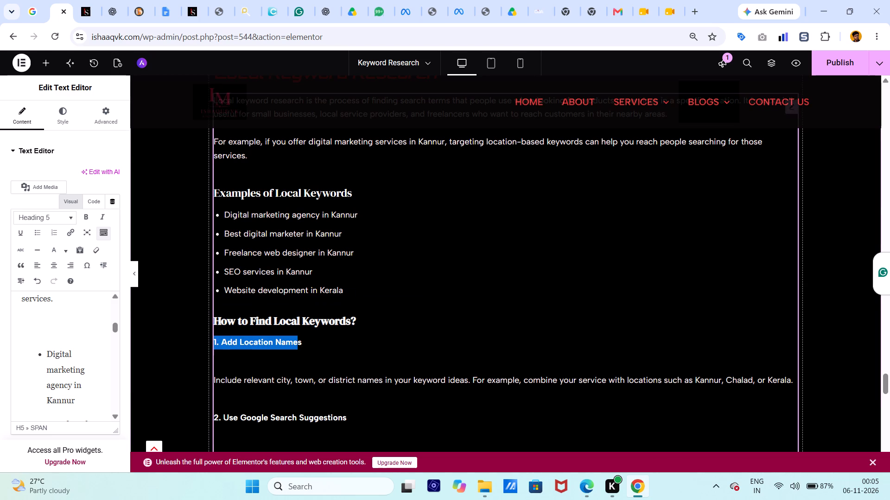
drag(215, 348, 214, 347)
click(288, 322)
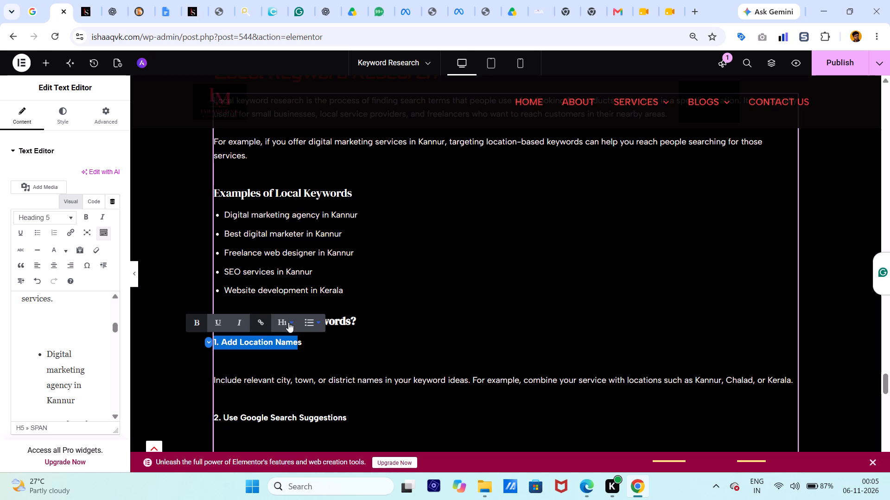
click(269, 323)
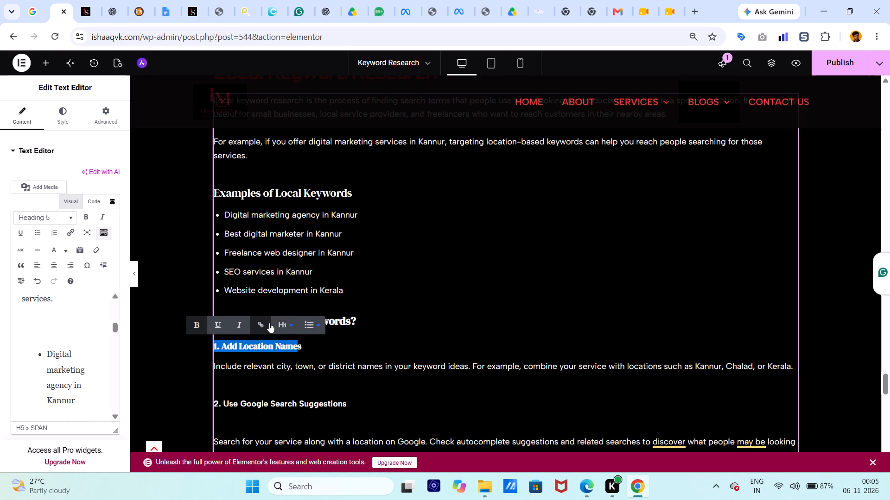
click(194, 324)
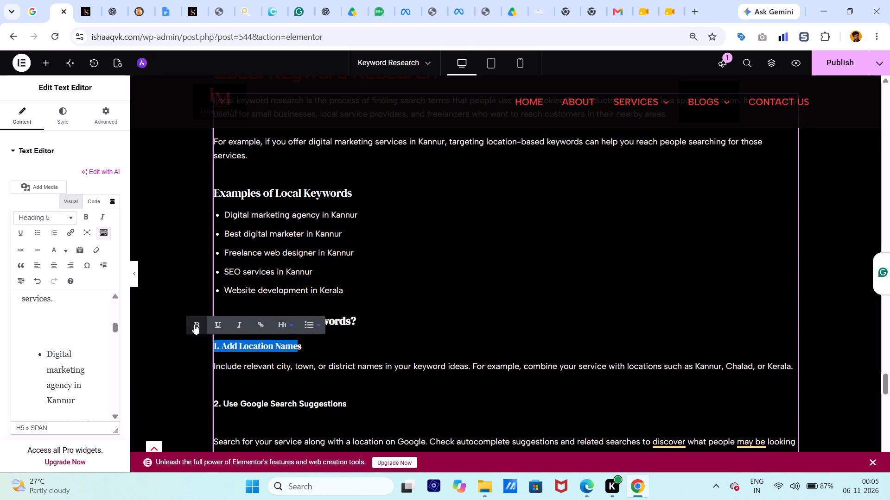
click(350, 344)
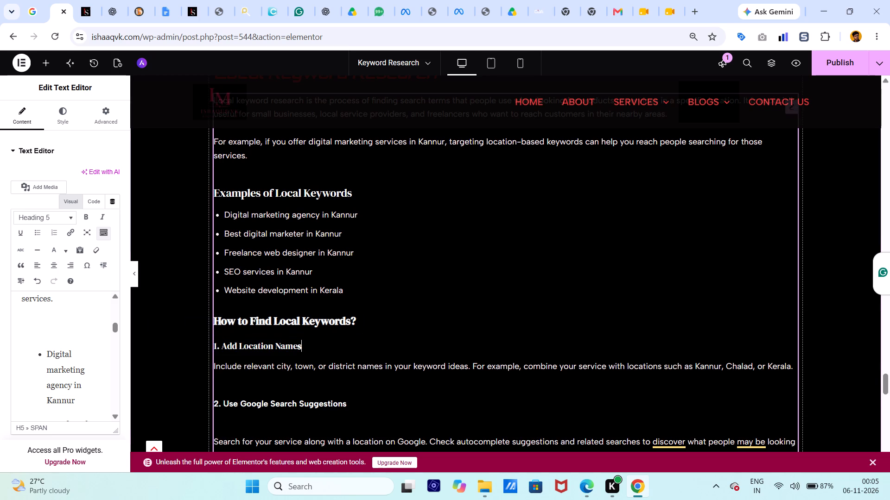
Replace the blank gap between "2. Use Google Search Suggestions" and its body text with a single line break.
scroll(310, 379, down, 1)
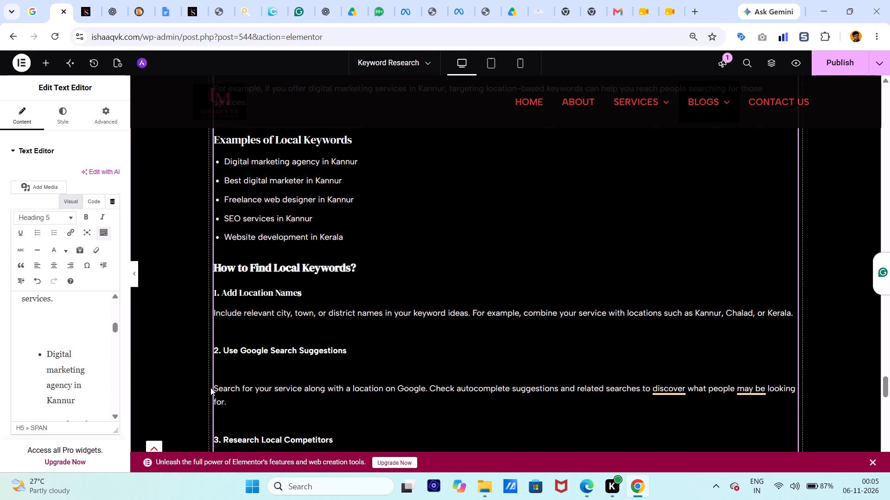
click(215, 386)
key(BackSpace)
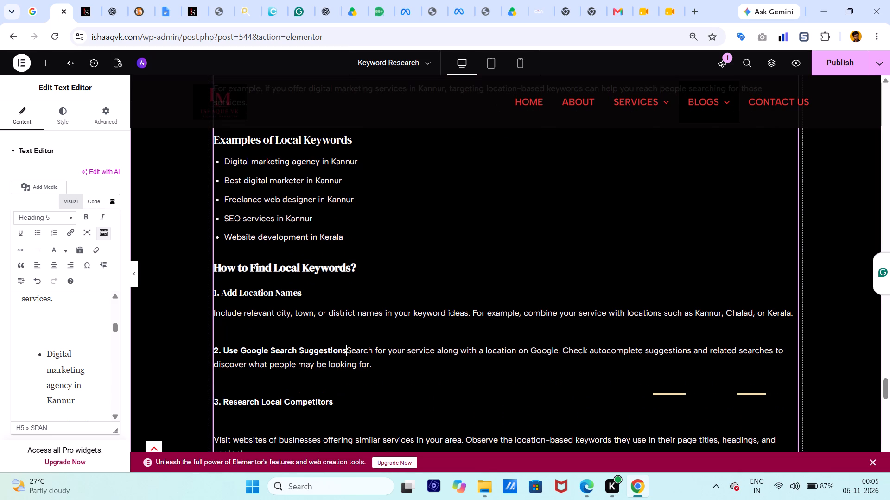
key(shift+Return)
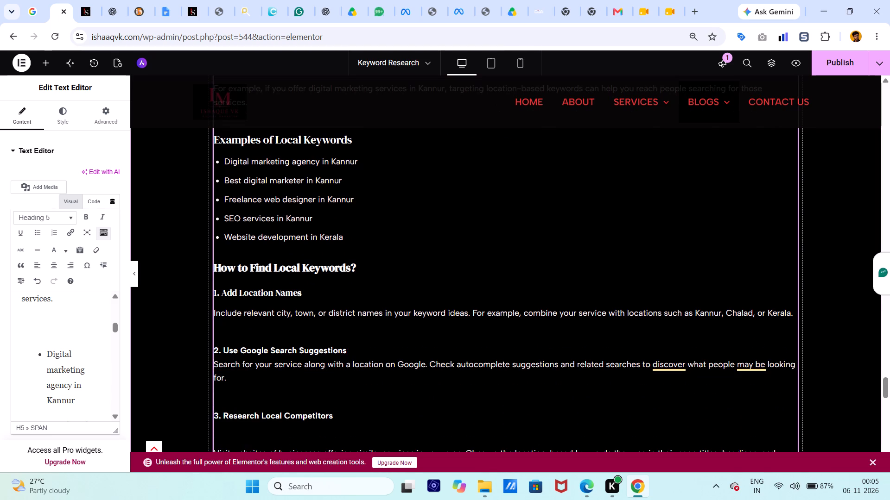
Change the "2. Use Google Search Suggestions" subheading to Heading 6 and remove its bold.
drag(216, 350, 242, 348)
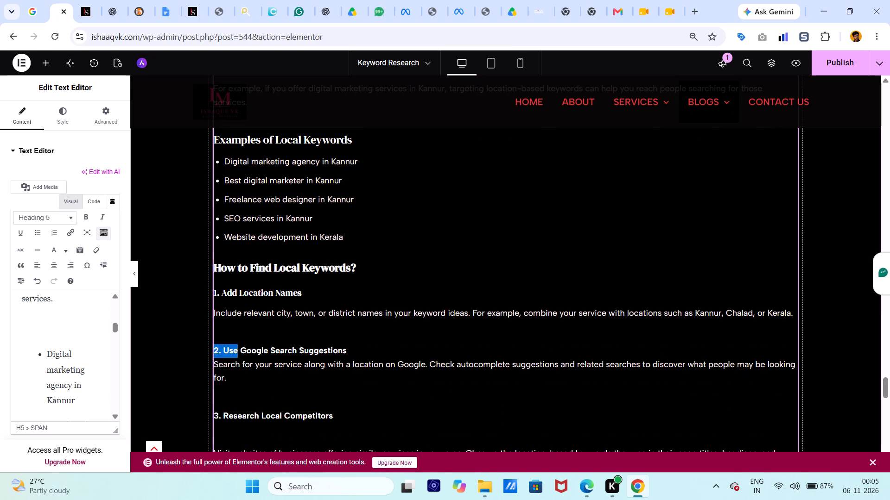
drag(242, 348, 345, 348)
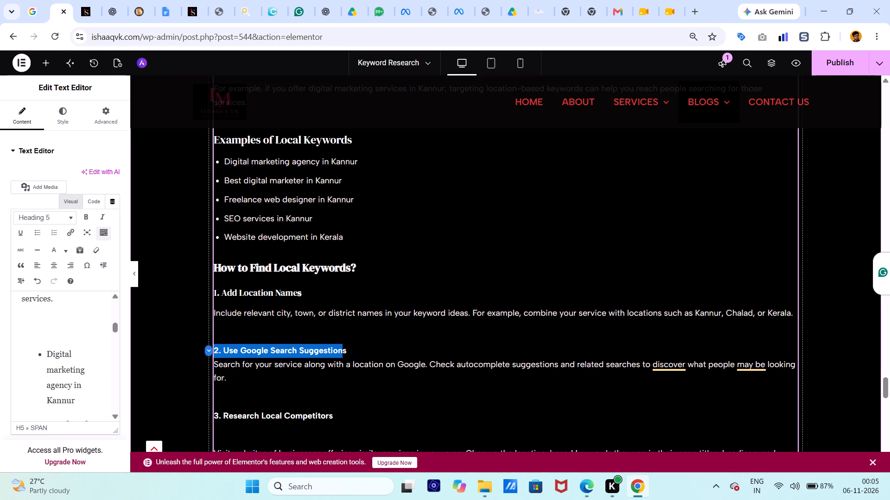
click(348, 352)
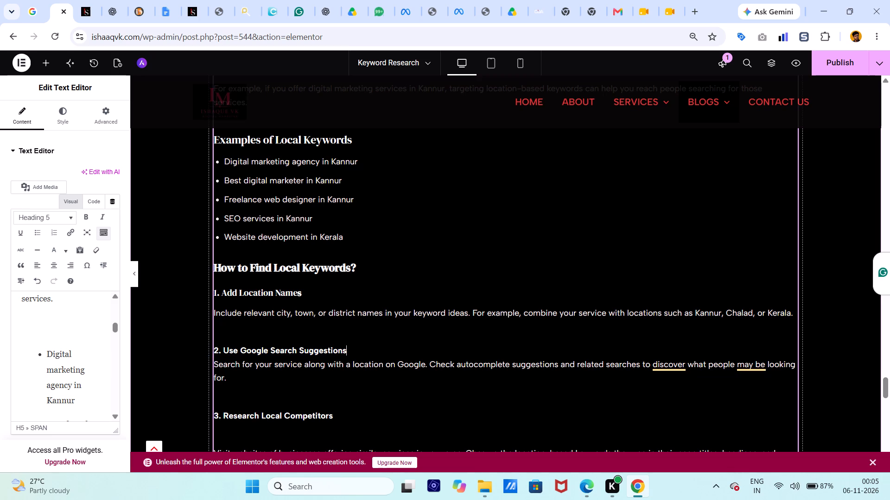
drag(345, 351, 212, 345)
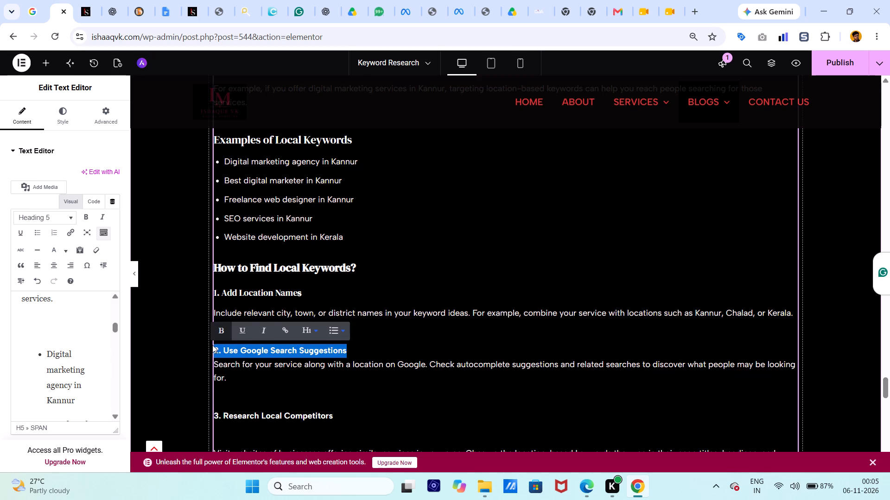
click(305, 326)
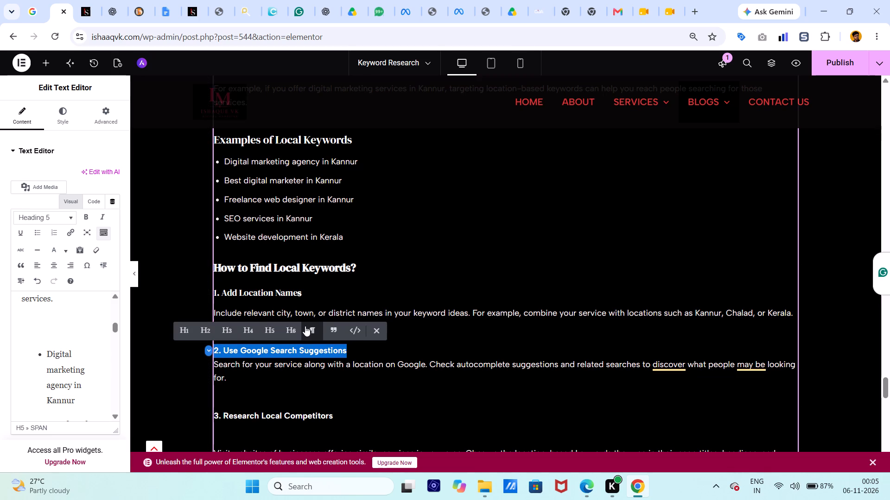
click(291, 328)
click(219, 327)
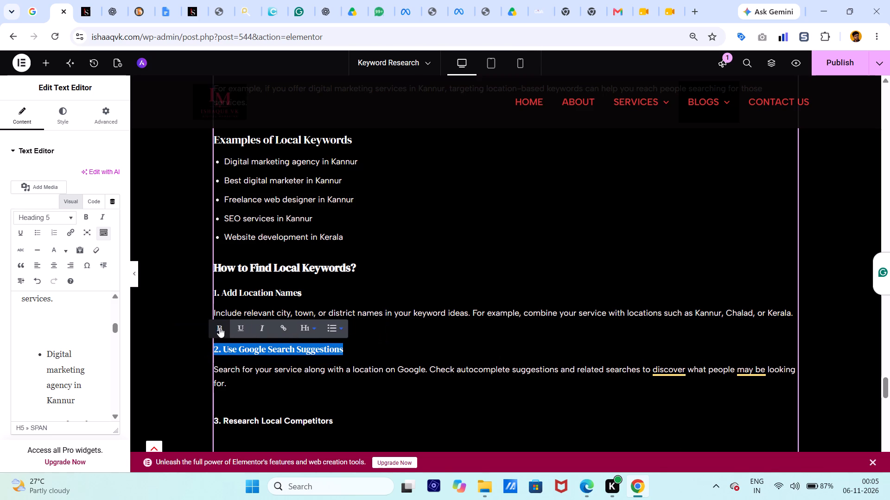
Replace the blank gap between "3. Research Local Competitors" and its body text with a single line break.
scroll(294, 369, down, 1)
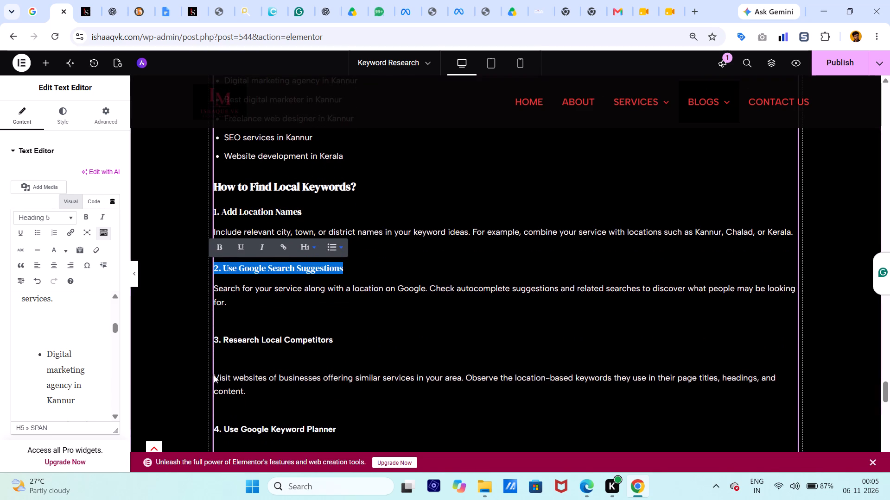
click(214, 375)
key(BackSpace)
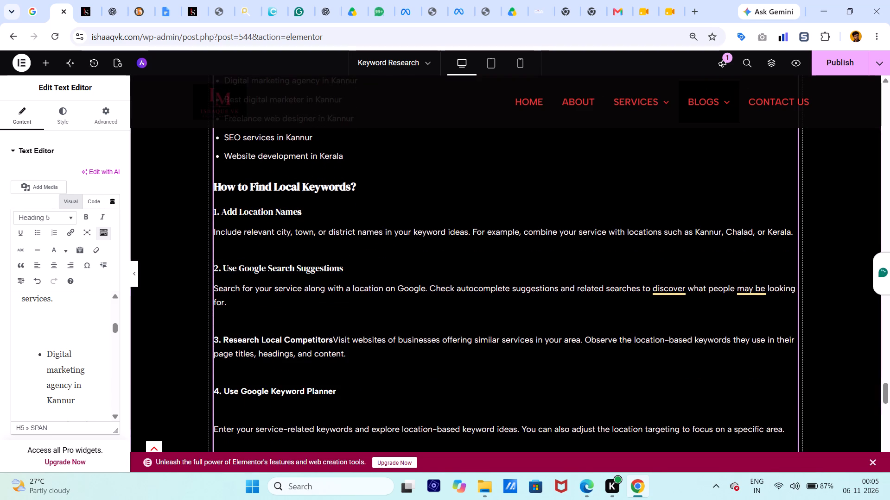
key(shift+Return)
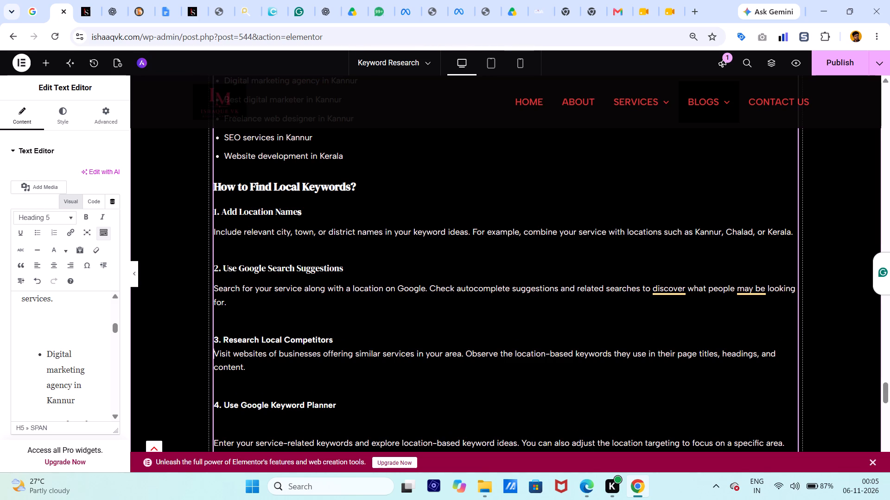
Change the "3. Research Local Competitors" subheading to Heading 6 and remove the bold from its words.
drag(217, 338, 336, 333)
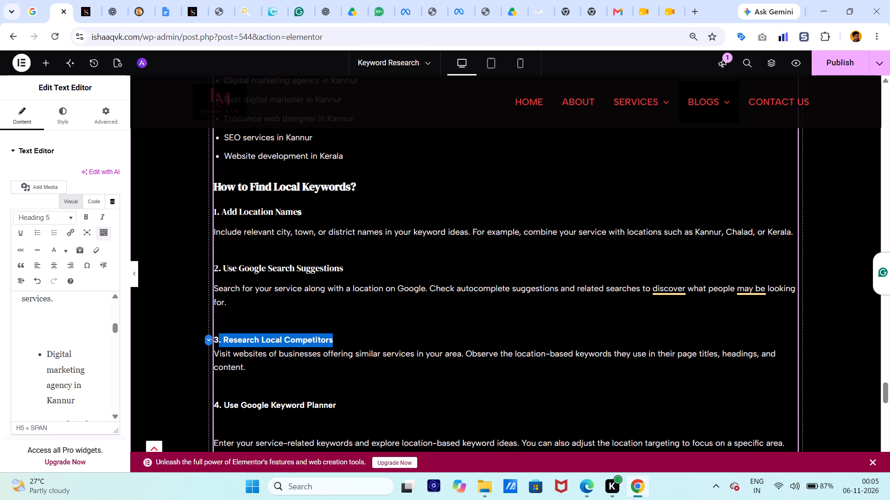
click(306, 321)
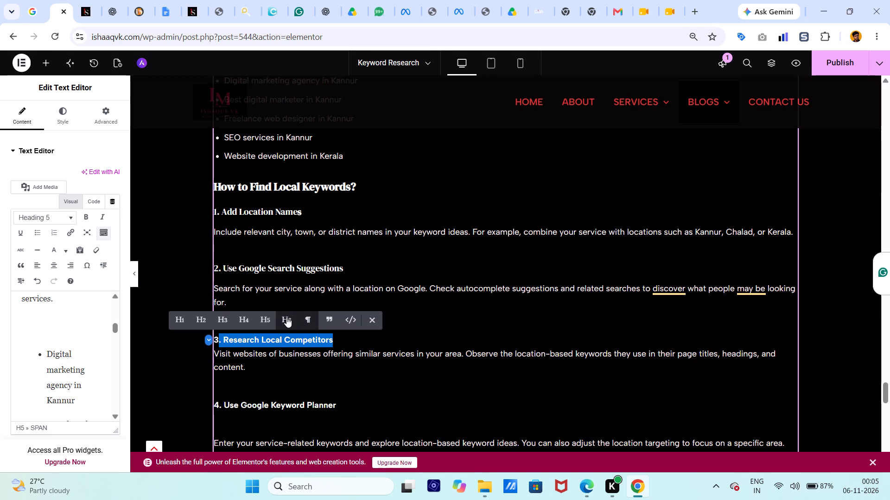
click(286, 317)
click(215, 319)
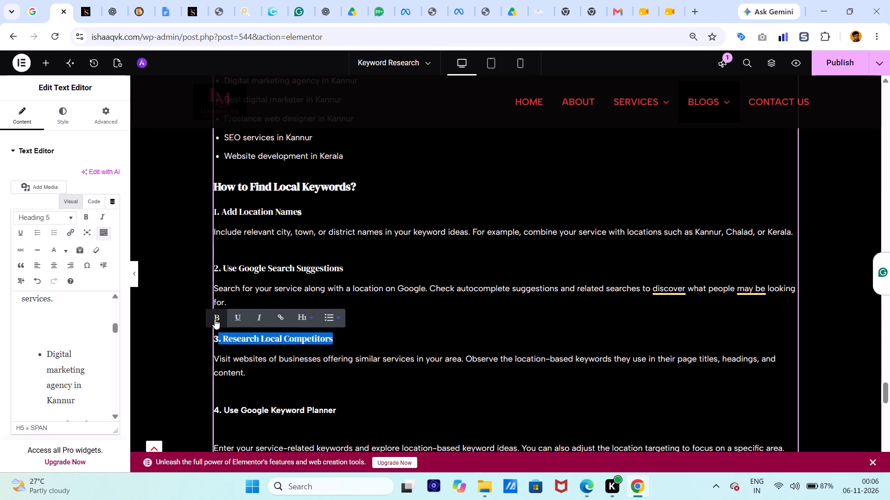
Replace the blank gap between "4. Use Google Keyword Planner" and its body text with a single line break.
scroll(261, 370, down, 1)
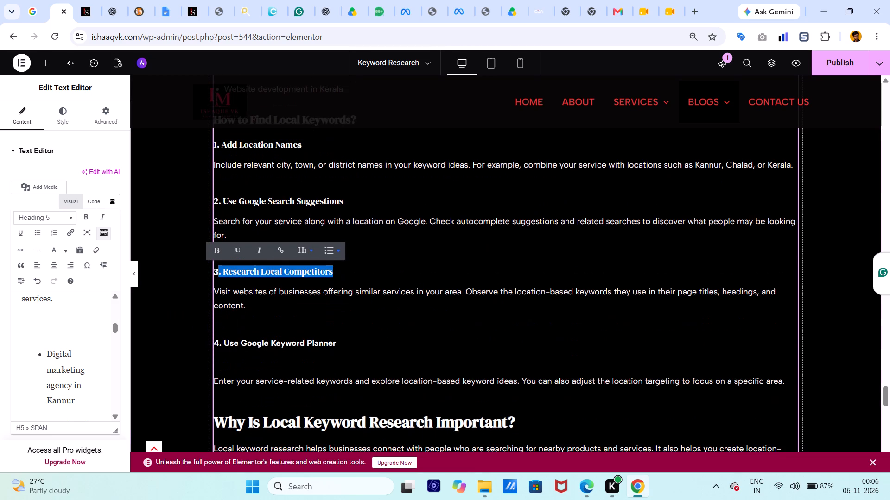
click(215, 379)
key(BackSpace)
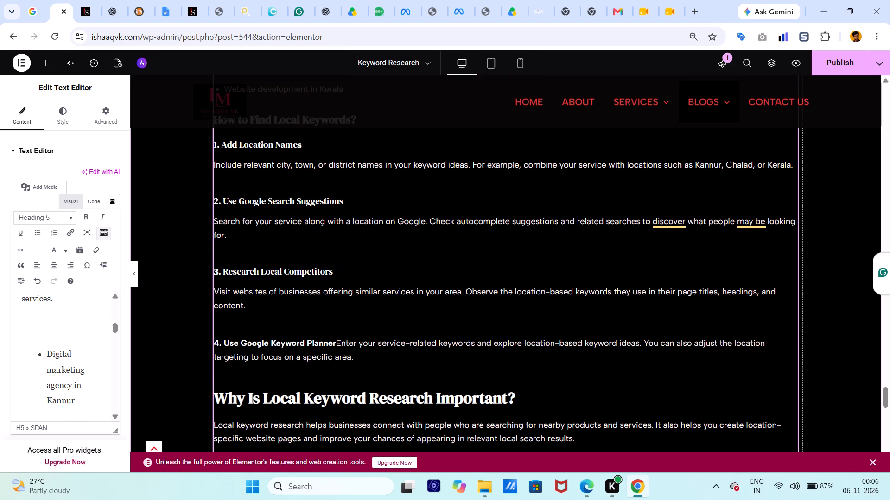
key(shift+Return)
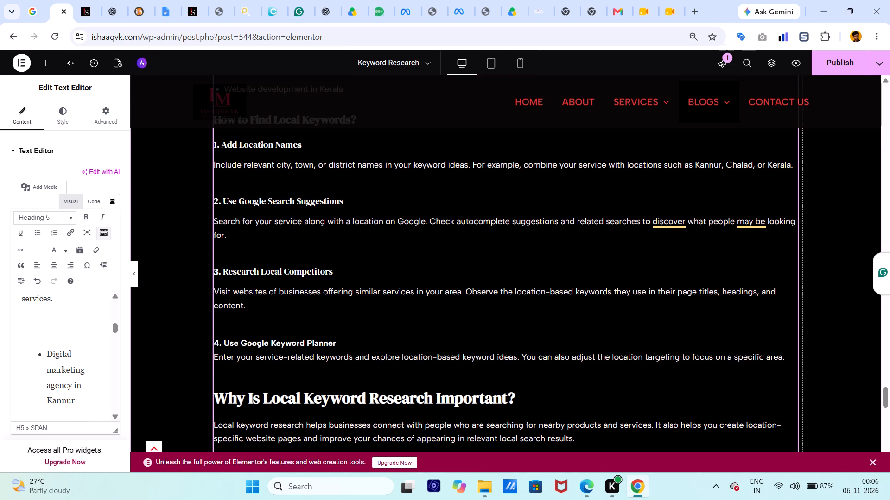
Change the "4. Use Google Keyword Planner" subheading to Heading 6 and remove its bold.
click(337, 342)
drag(334, 342, 210, 341)
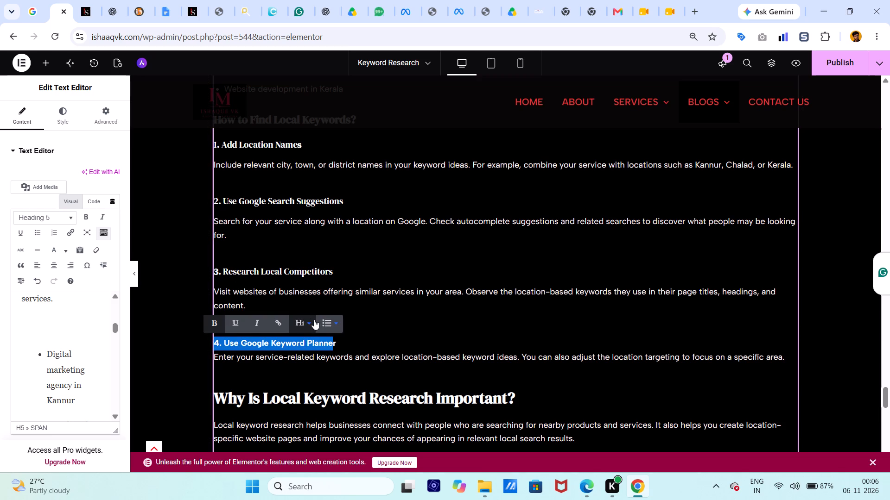
click(305, 321)
click(283, 318)
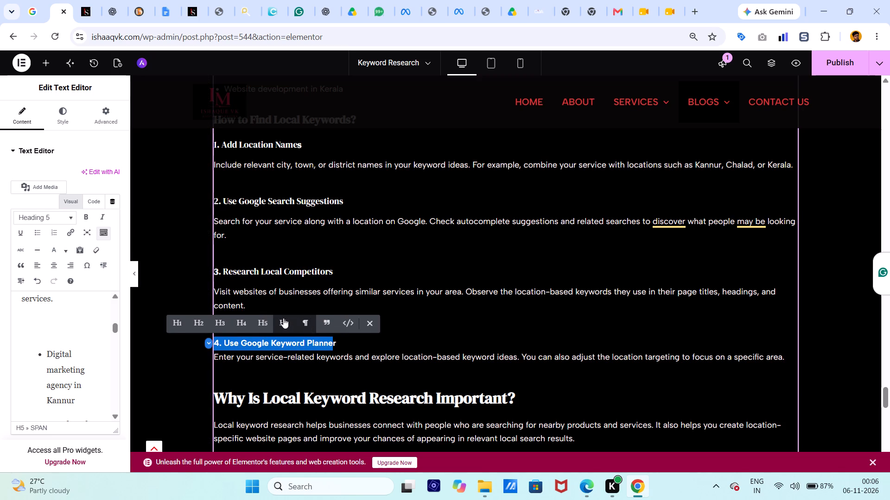
click(212, 322)
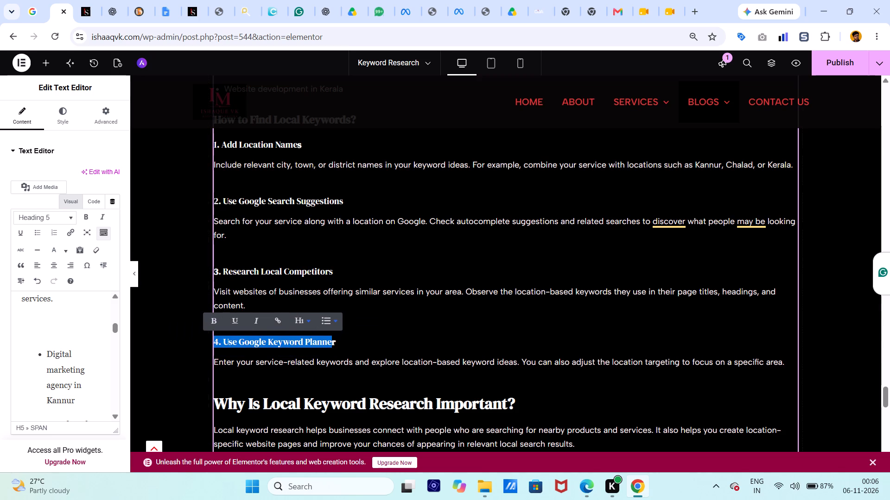
Change the "Why Is Local Keyword Research Important?" heading to Heading 4 and remove its bold.
scroll(271, 373, down, 1)
drag(216, 344, 527, 348)
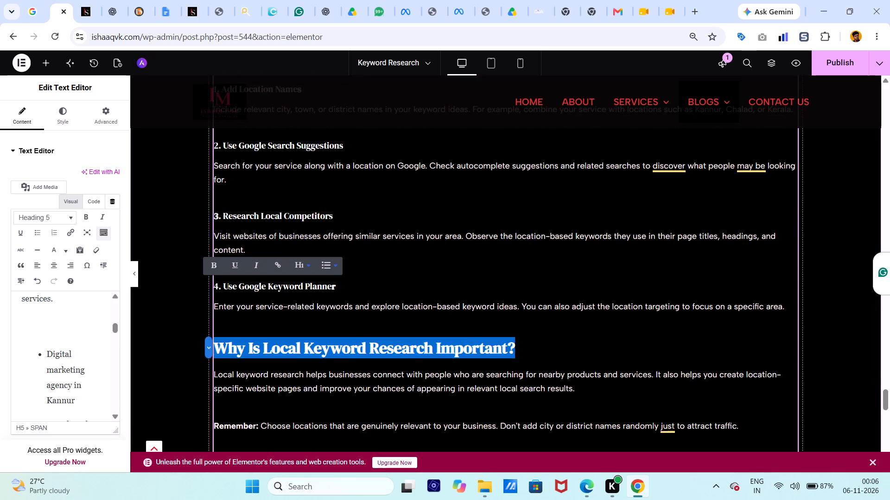
click(392, 323)
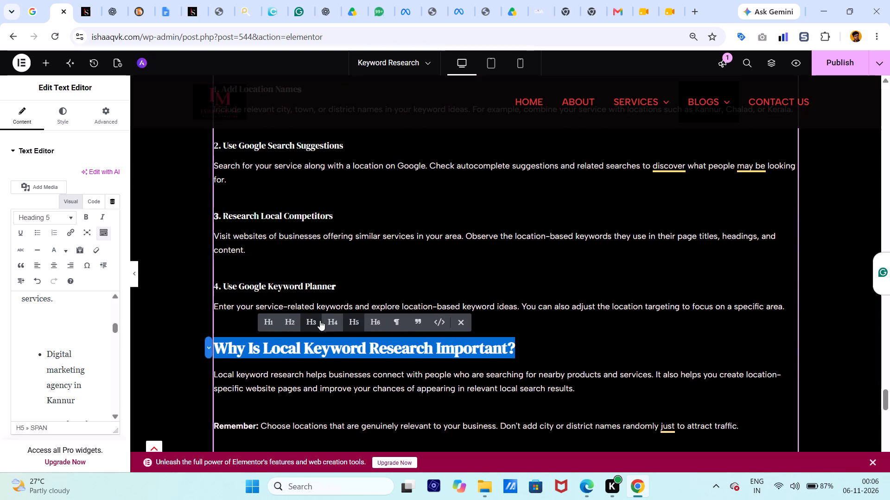
click(328, 319)
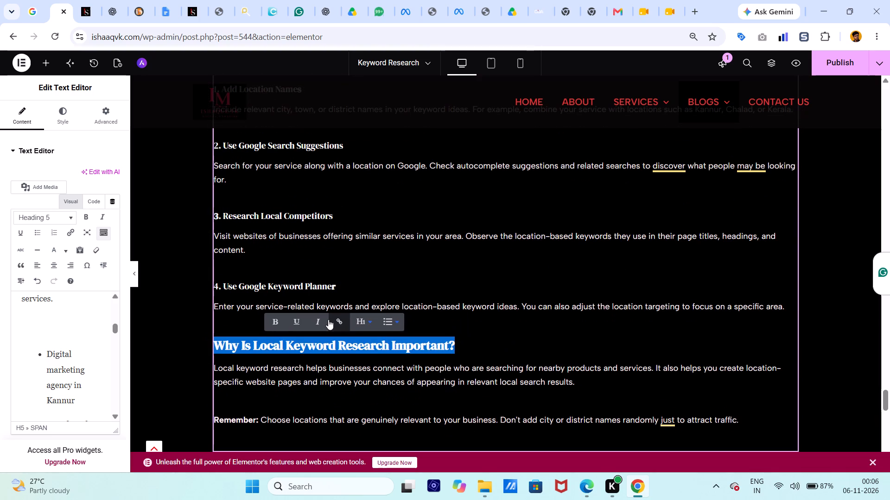
click(276, 319)
Make the whole closing "Remember:" paragraph of the Local Keyword Research section bold.
scroll(264, 382, down, 1)
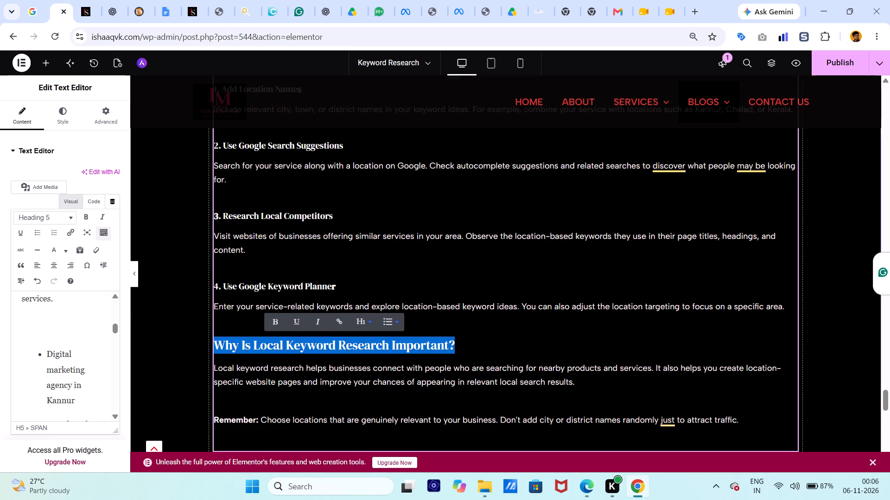
scroll(264, 382, down, 1)
click(220, 358)
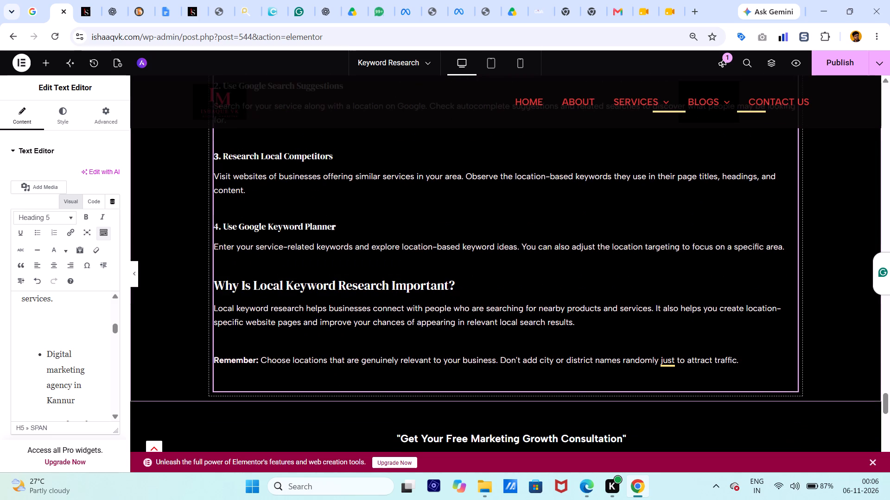
drag(216, 357, 558, 362)
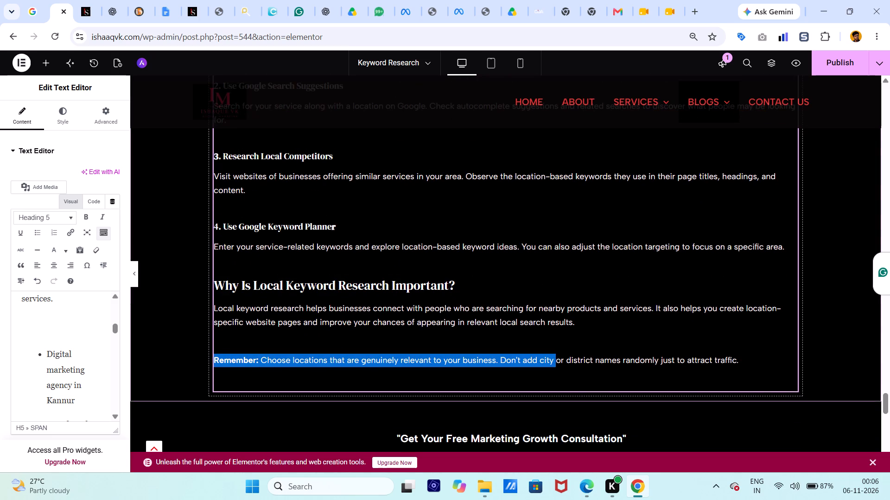
drag(558, 362, 741, 357)
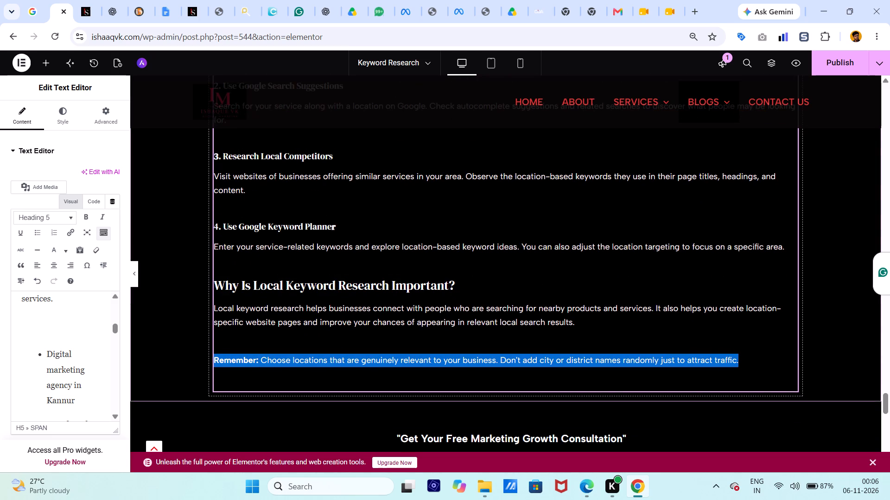
click(420, 341)
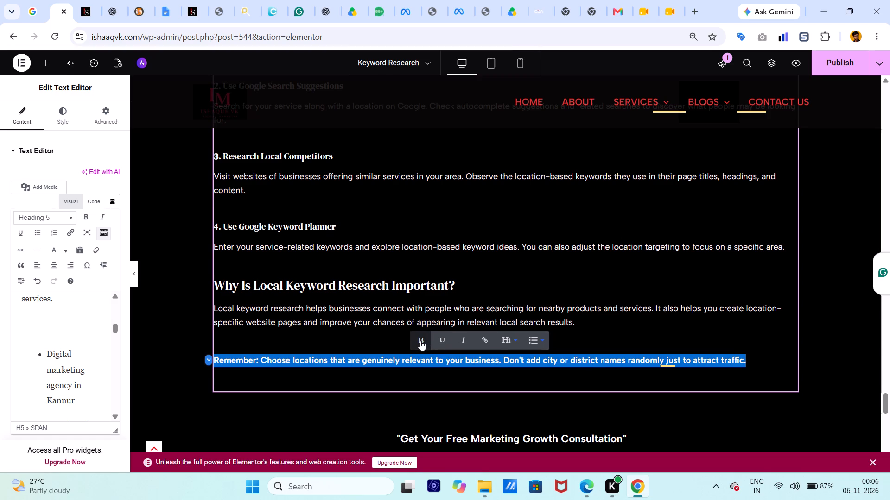
click(354, 345)
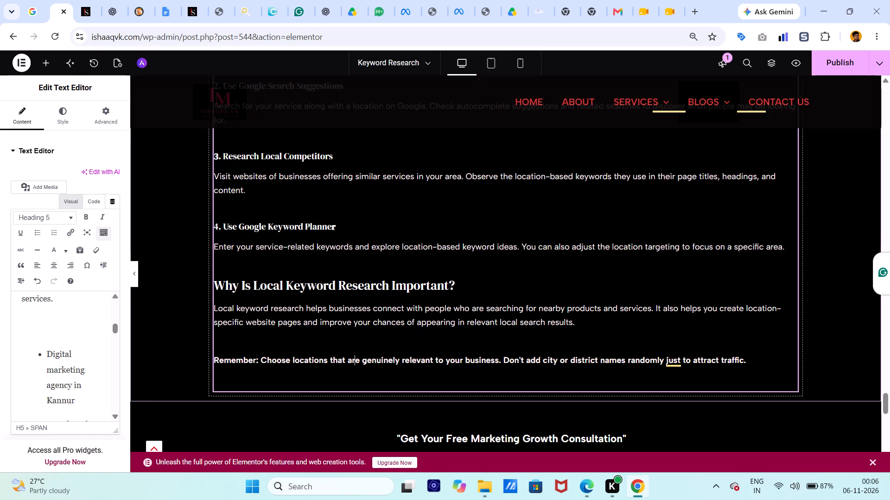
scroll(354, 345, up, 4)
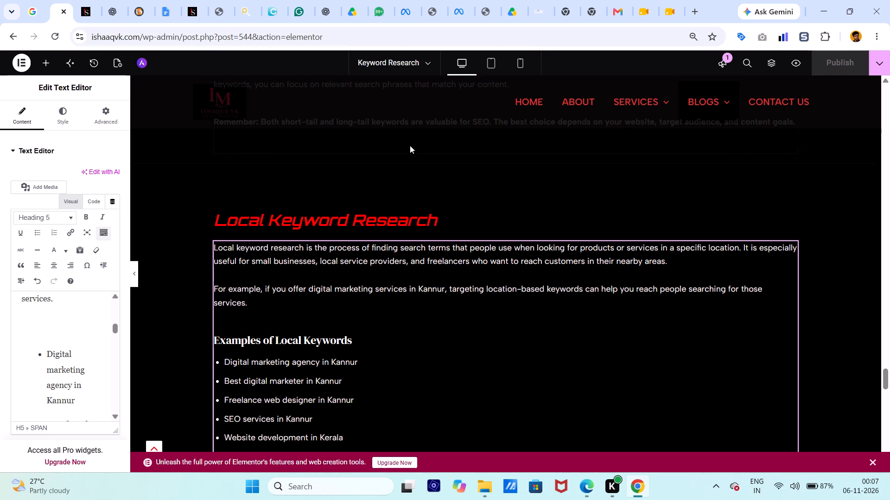
Switch to the post's WordPress editor, close the snippet editor, and examine Rank Math's Basic SEO and Additional checks.
click(189, 3)
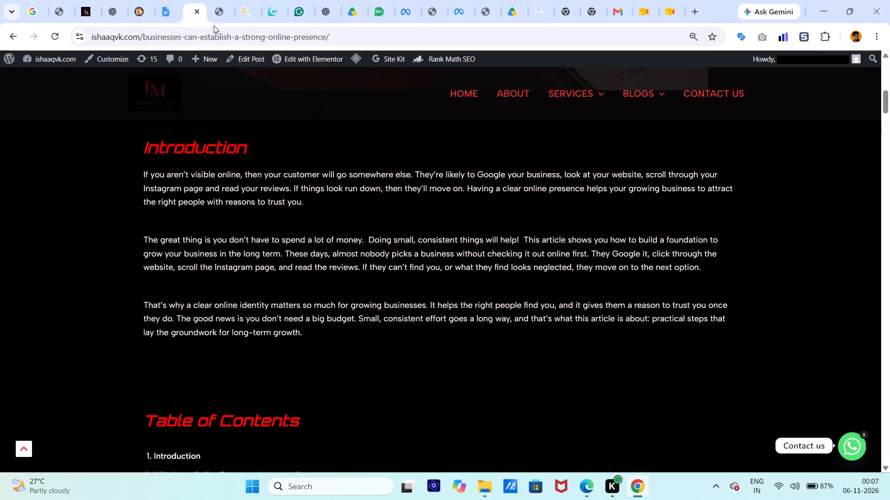
click(80, 8)
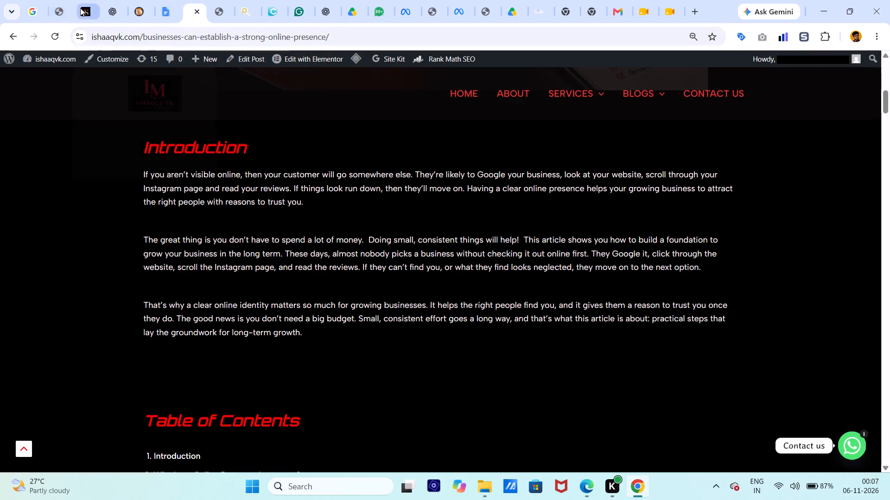
click(588, 87)
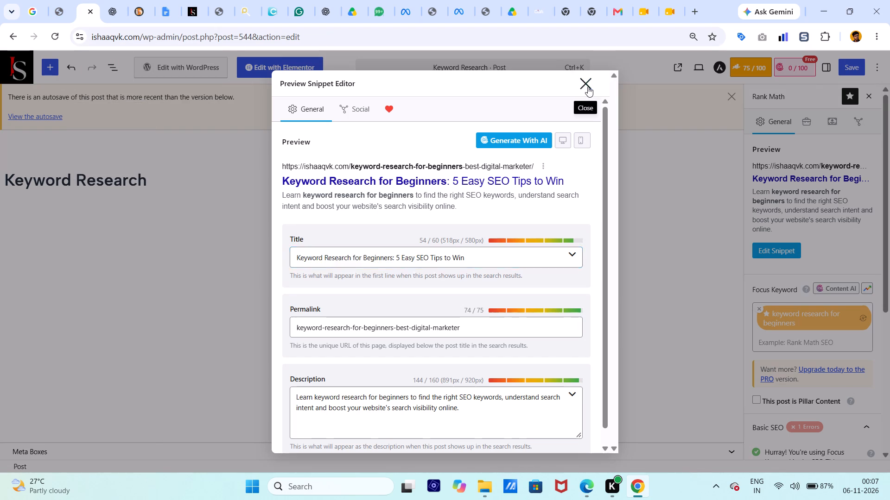
scroll(831, 341, down, 2)
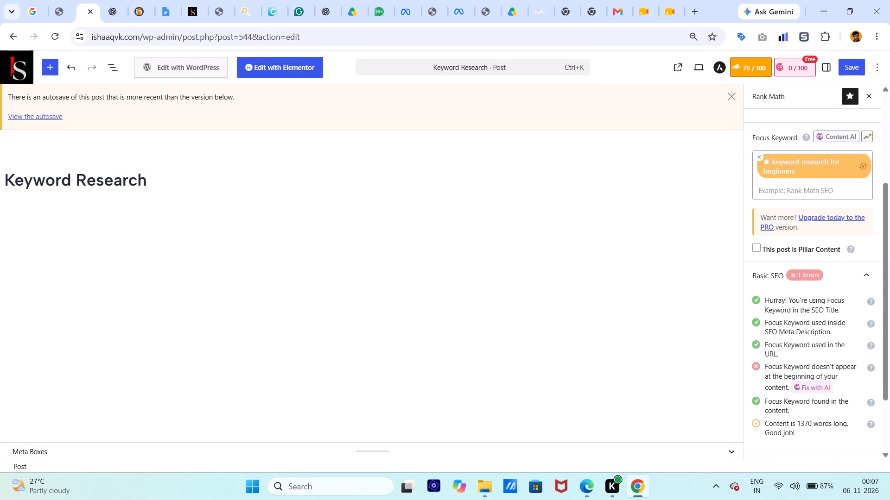
scroll(819, 344, down, 1)
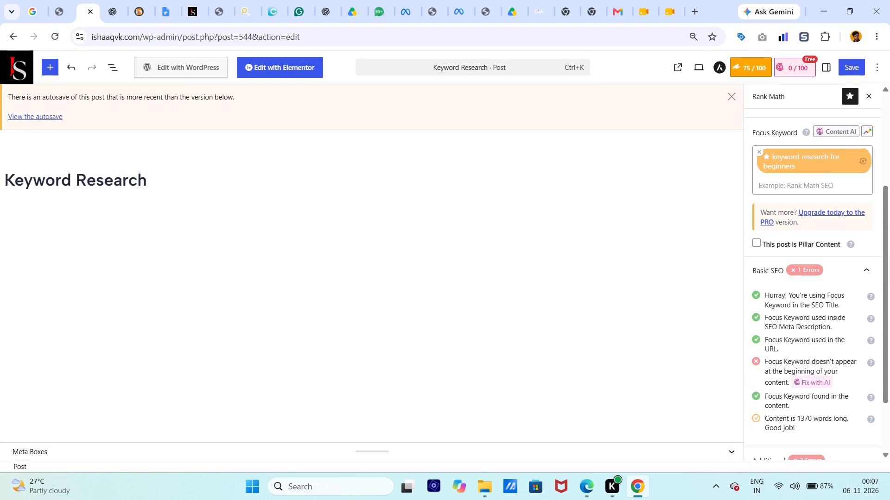
scroll(819, 344, down, 2)
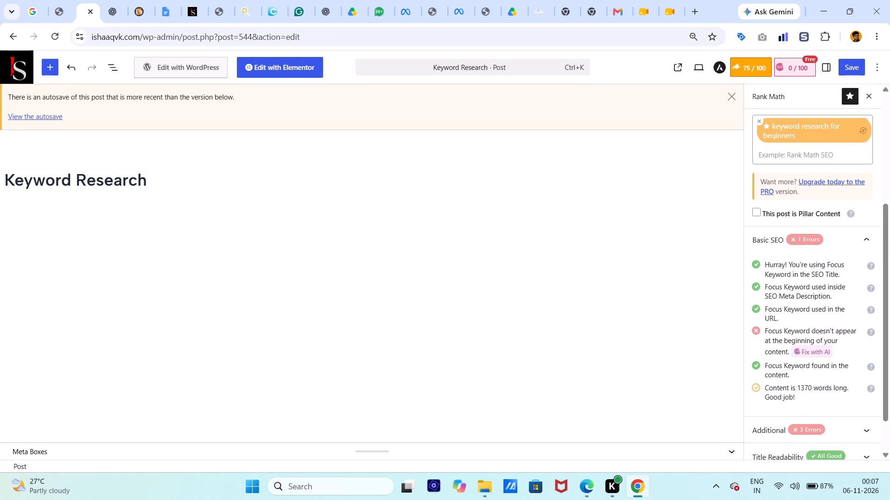
scroll(819, 344, down, 1)
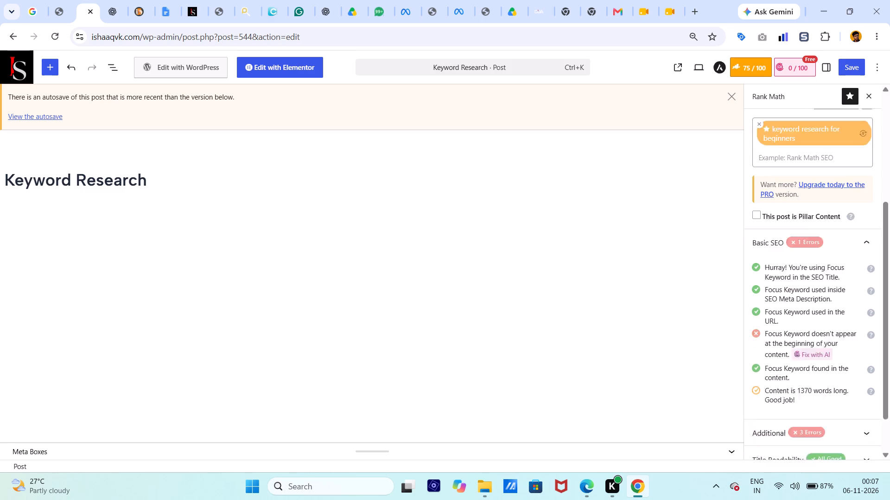
scroll(819, 344, down, 2)
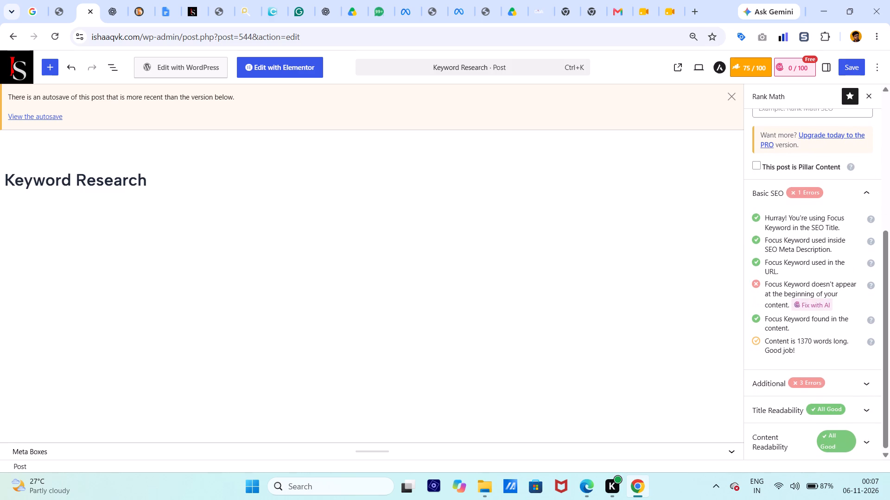
scroll(819, 344, up, 2)
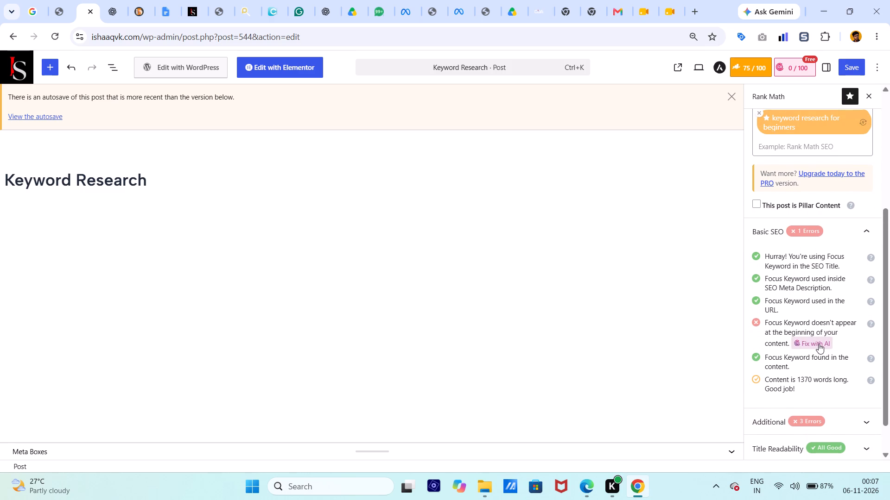
scroll(797, 337, down, 1)
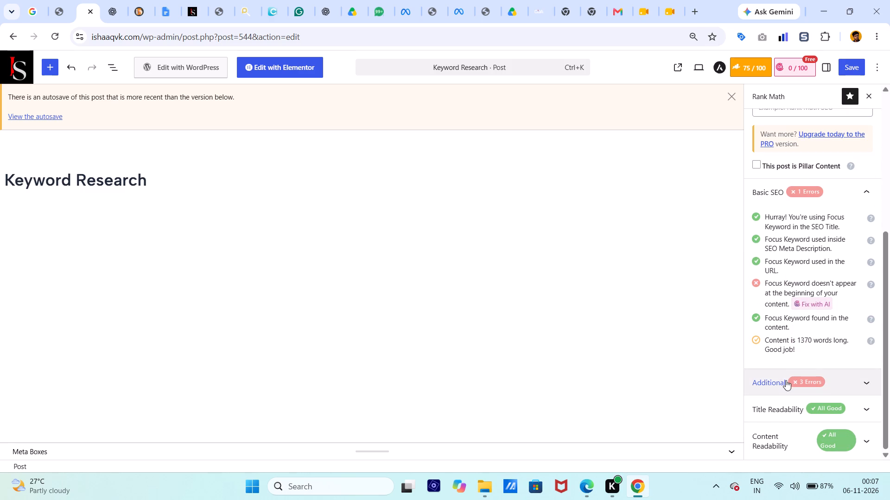
click(786, 380)
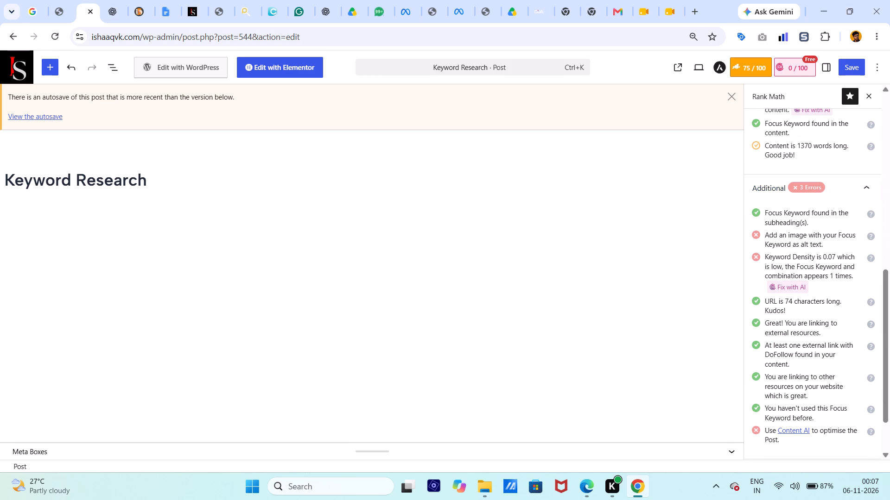
Save the Keyword Research post in the WordPress editor.
click(852, 65)
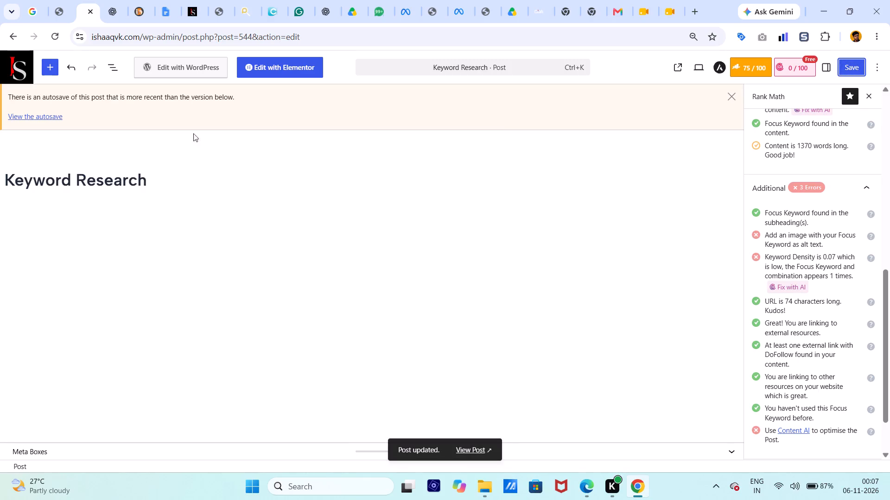
Reload the post editor and review Rank Math's Basic SEO and Additional checks again.
click(51, 34)
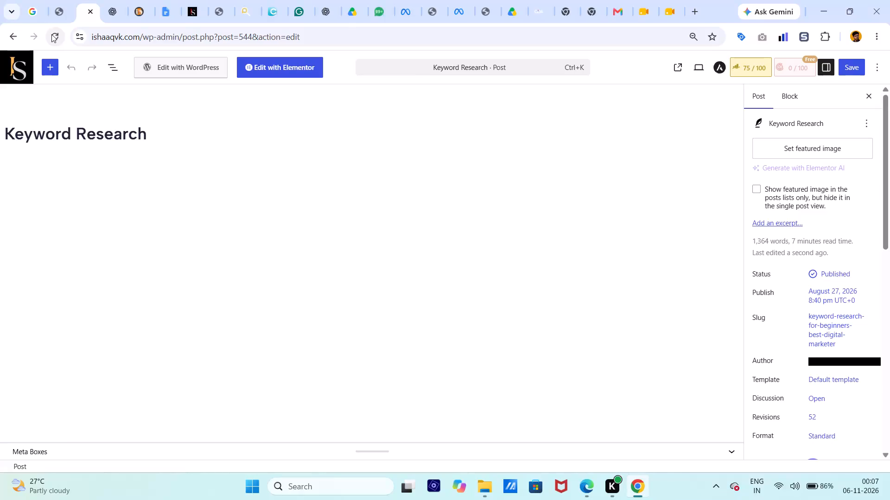
click(757, 69)
scroll(839, 291, down, 4)
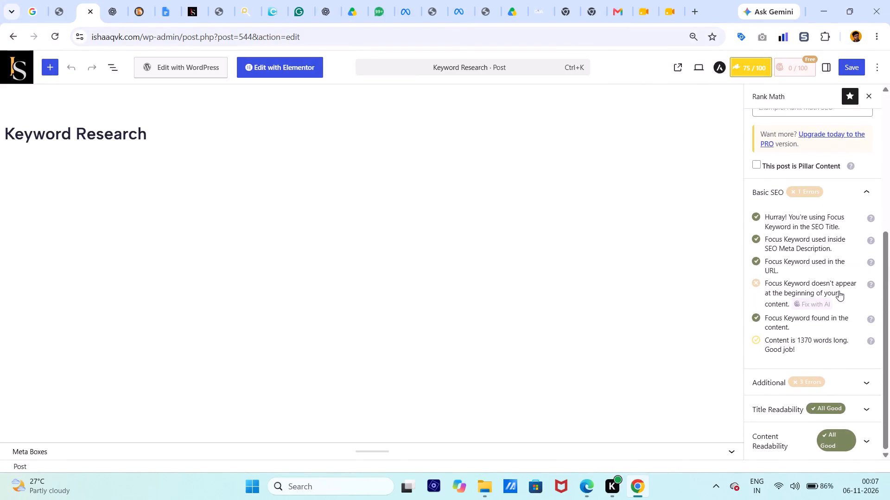
click(817, 386)
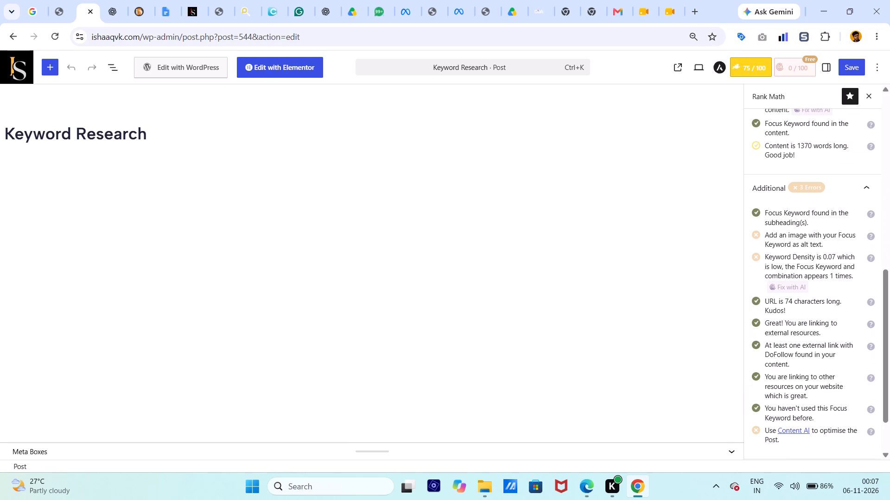
scroll(788, 254, up, 1)
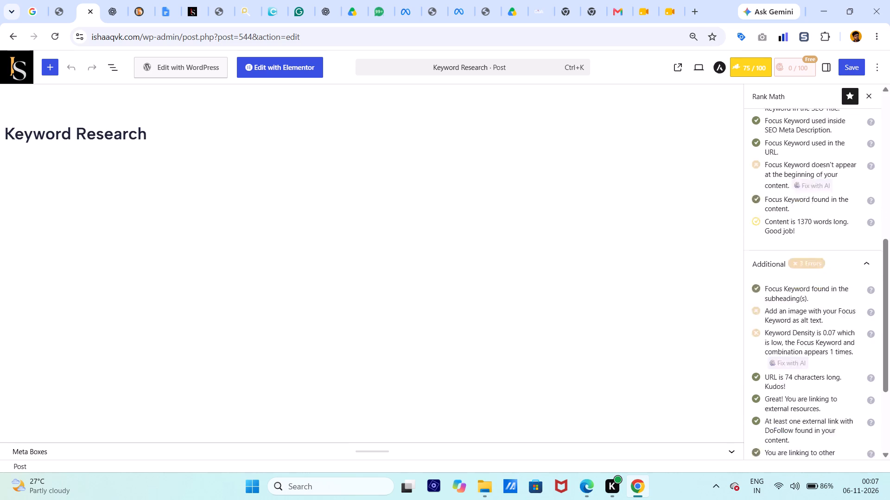
scroll(788, 254, up, 4)
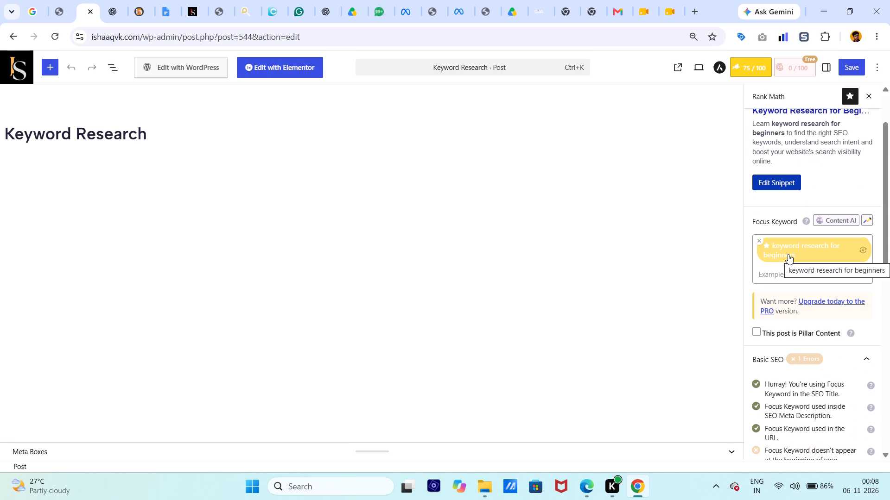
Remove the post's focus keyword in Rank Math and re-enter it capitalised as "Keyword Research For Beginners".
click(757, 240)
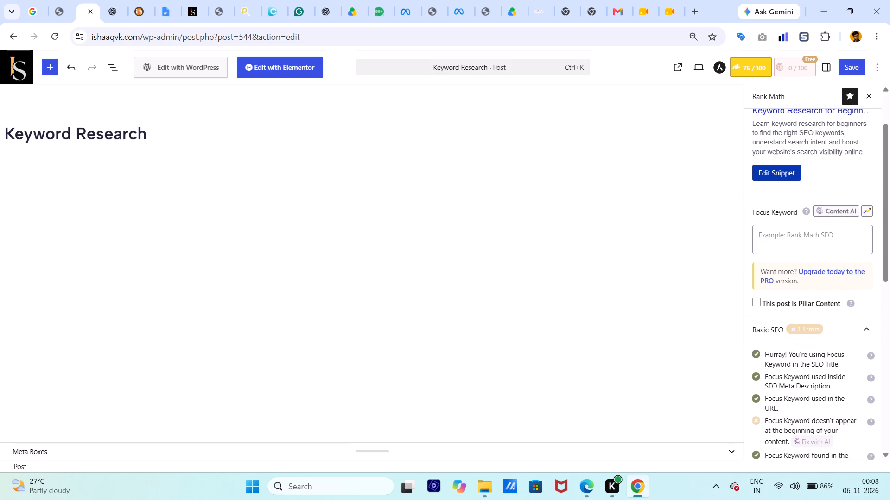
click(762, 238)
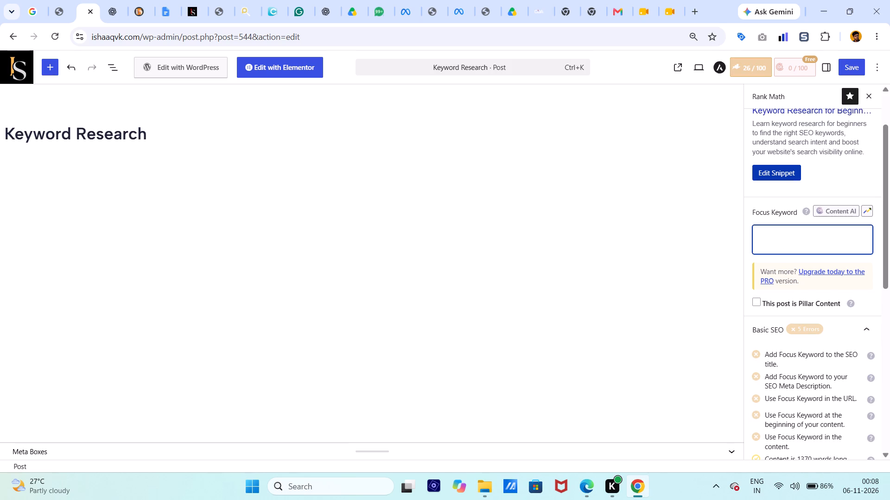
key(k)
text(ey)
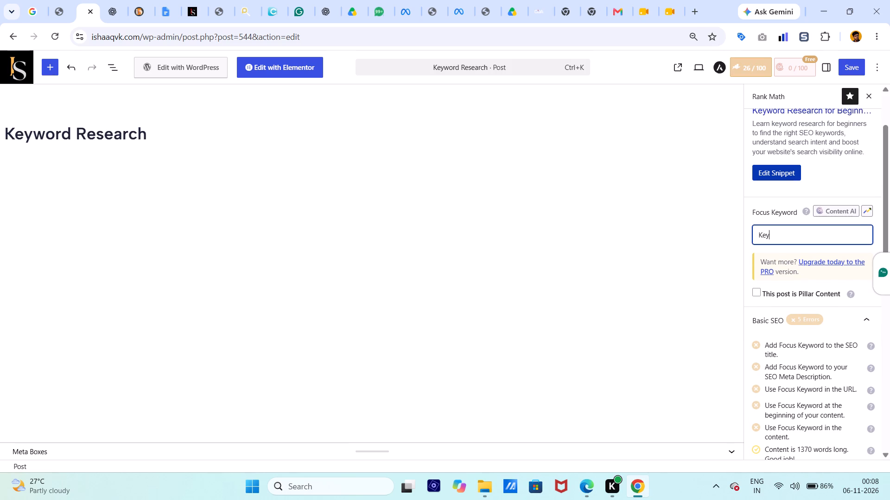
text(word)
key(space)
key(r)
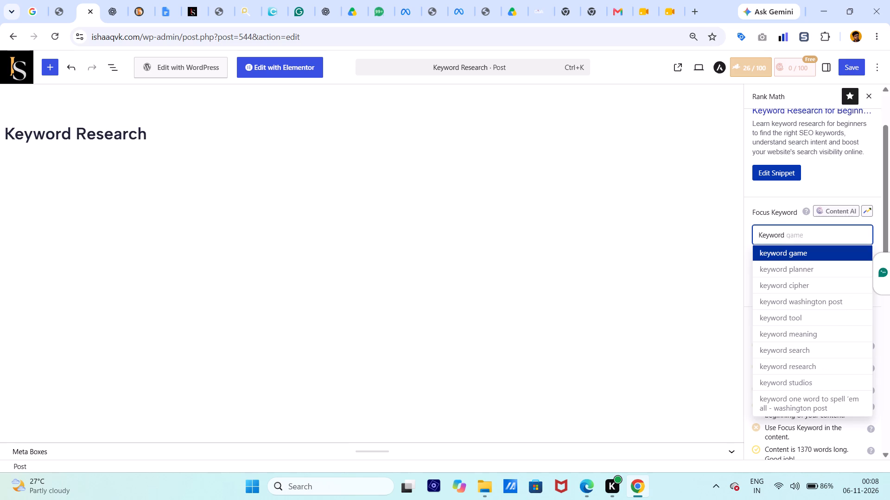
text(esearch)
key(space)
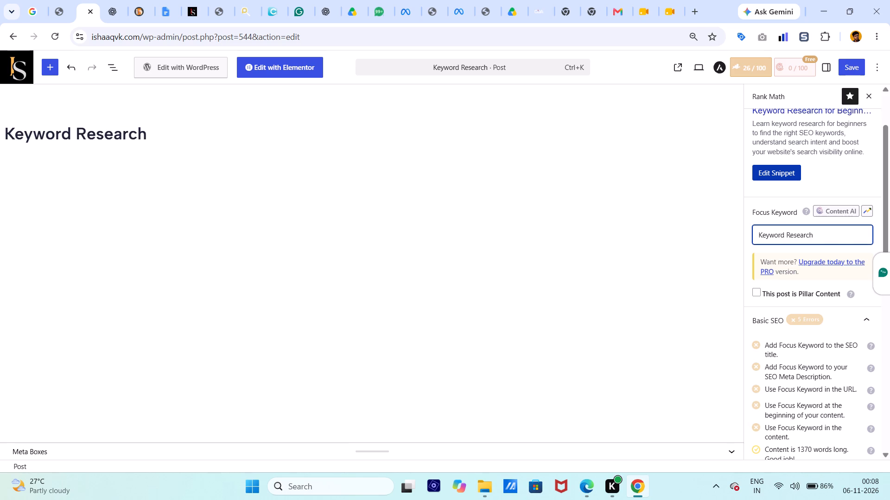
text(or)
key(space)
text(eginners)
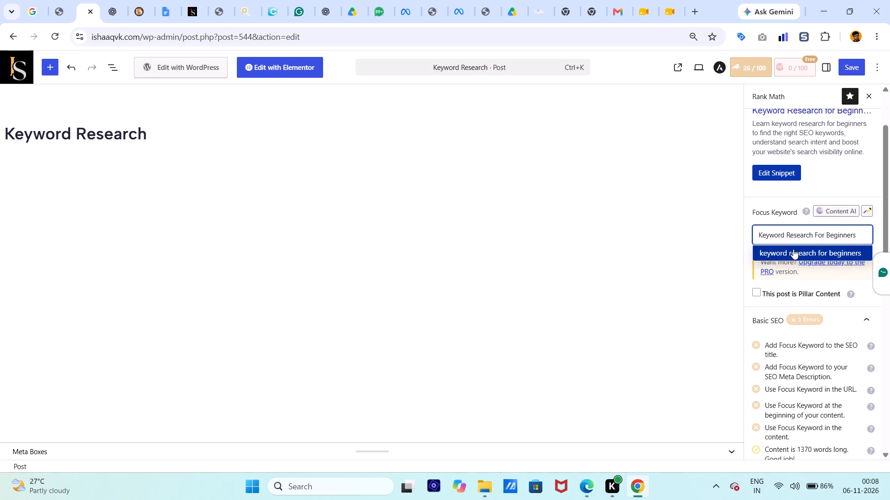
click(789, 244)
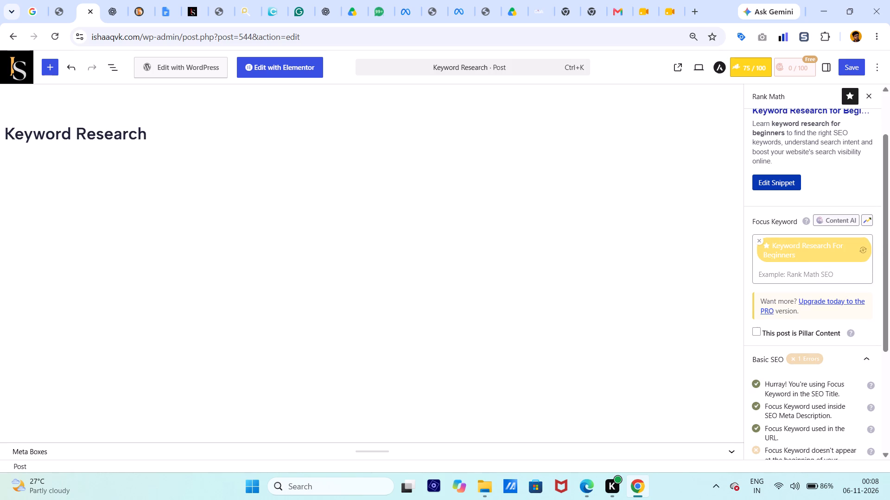
Replace the post's Rank Math focus keyword with the shorter phrase "Keyword Research".
scroll(789, 279, down, 2)
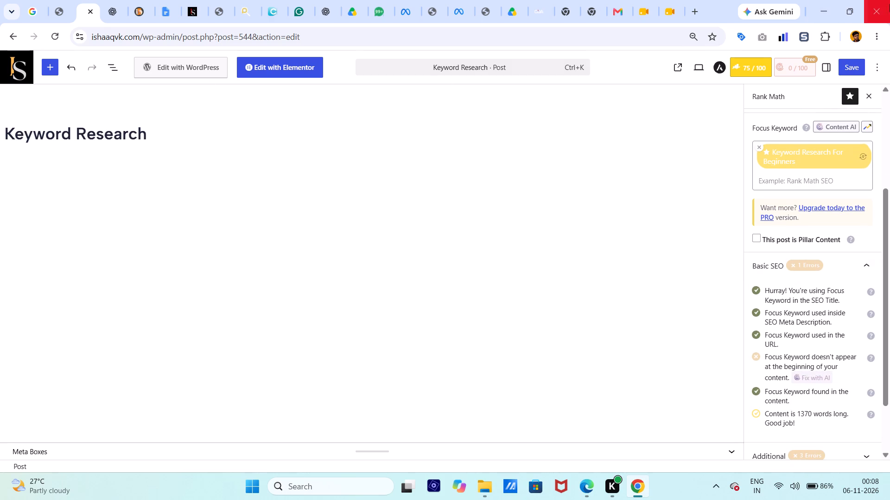
click(758, 148)
click(758, 154)
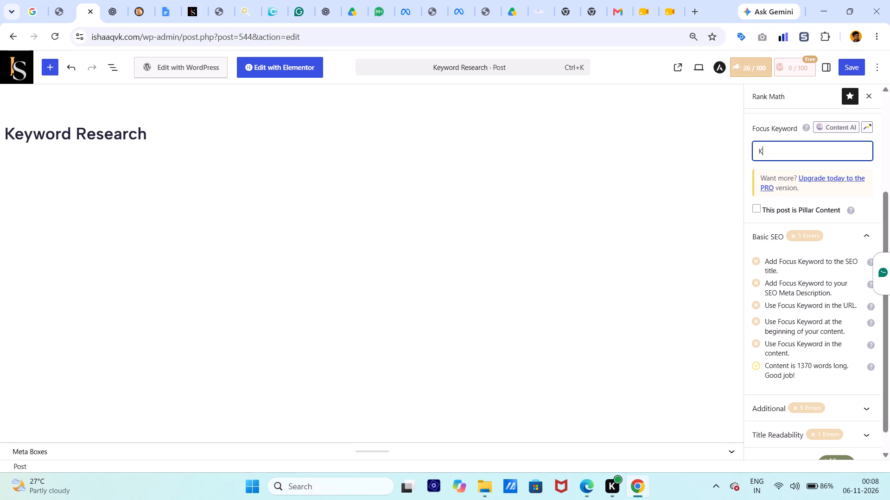
text(eyword)
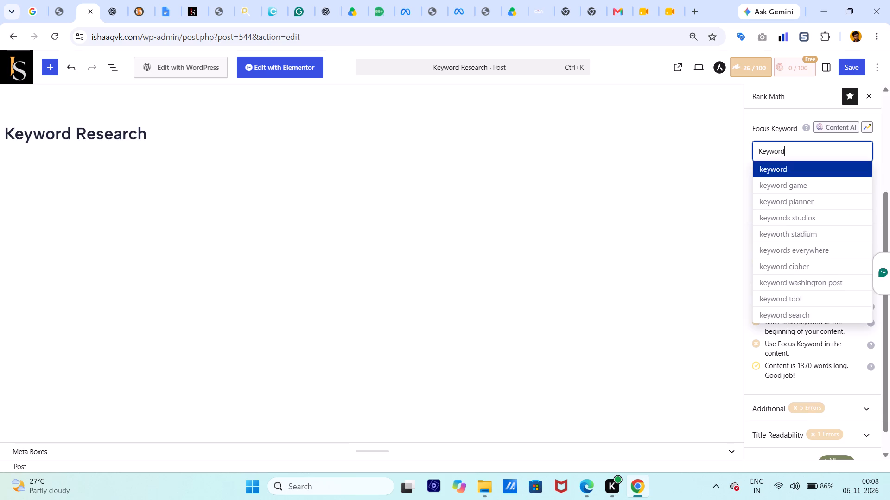
key(space)
text(esearch)
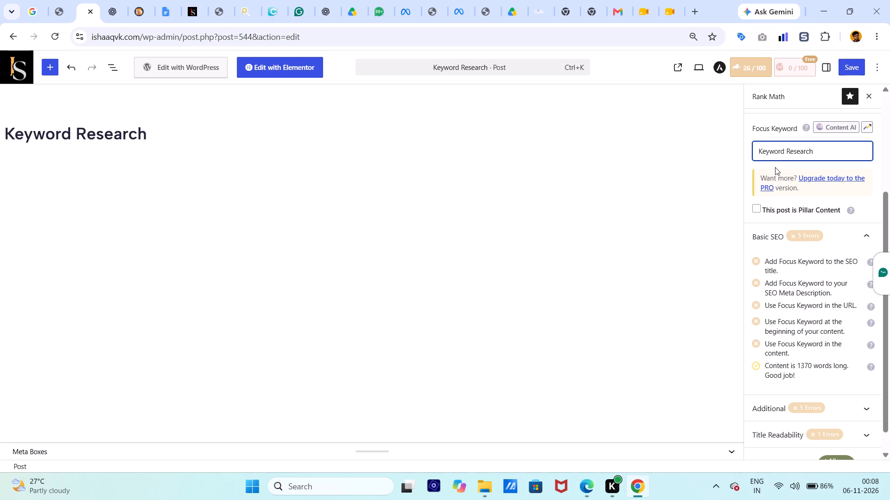
click(742, 69)
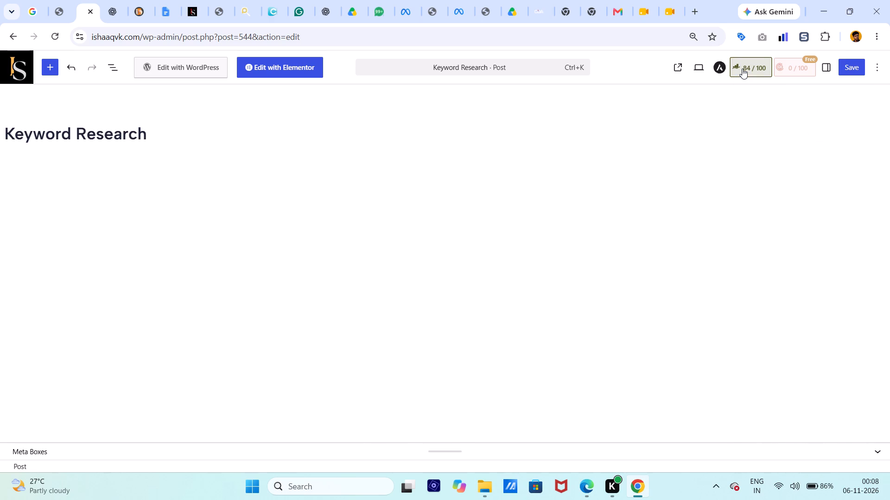
Examine the snippet's title, permalink and description, along with Rank Math's Basic SEO and Additional checks for the new focus keyword.
click(742, 69)
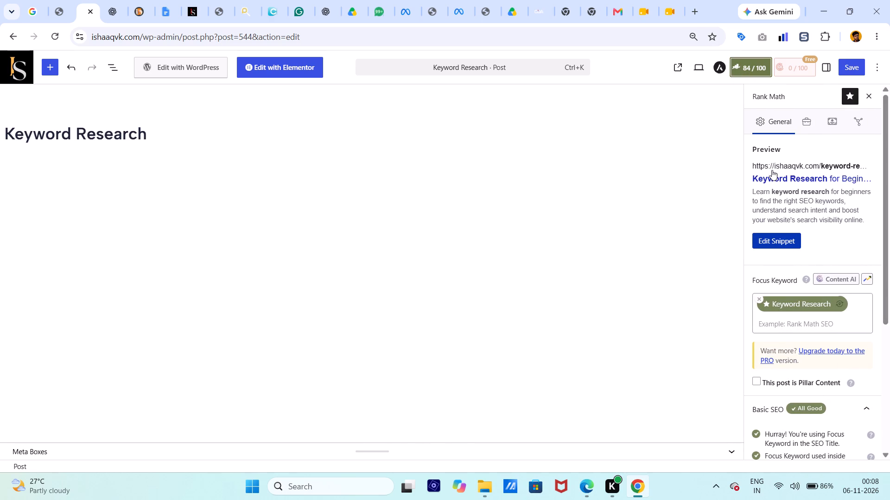
click(779, 239)
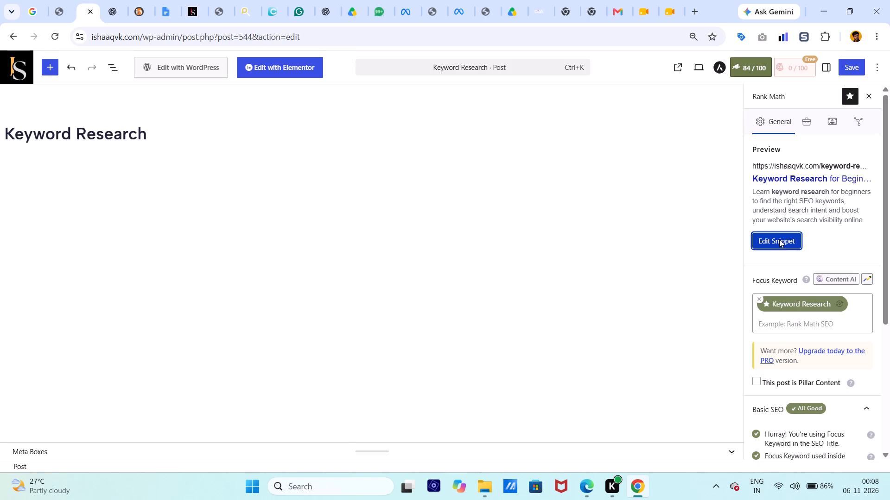
scroll(559, 283, down, 1)
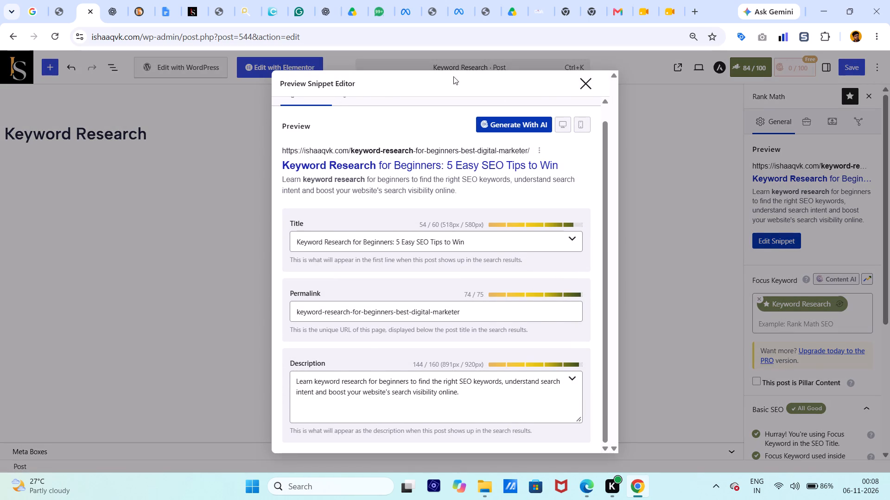
click(584, 83)
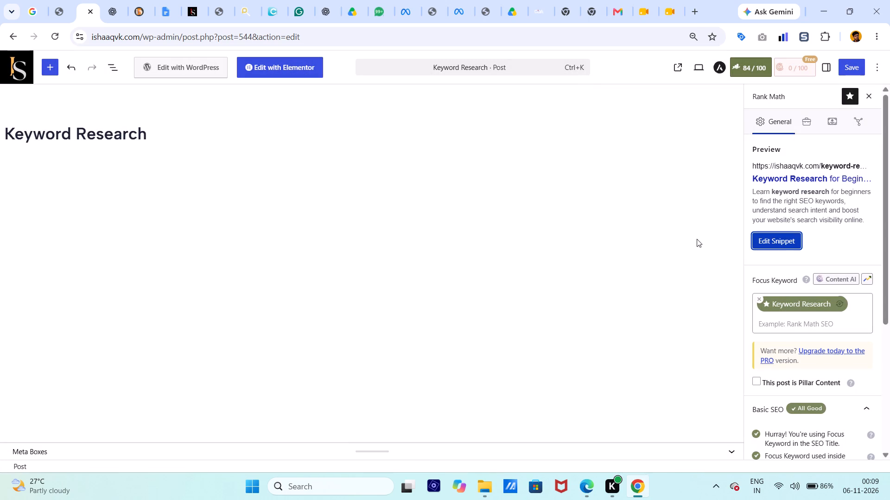
scroll(803, 327, down, 3)
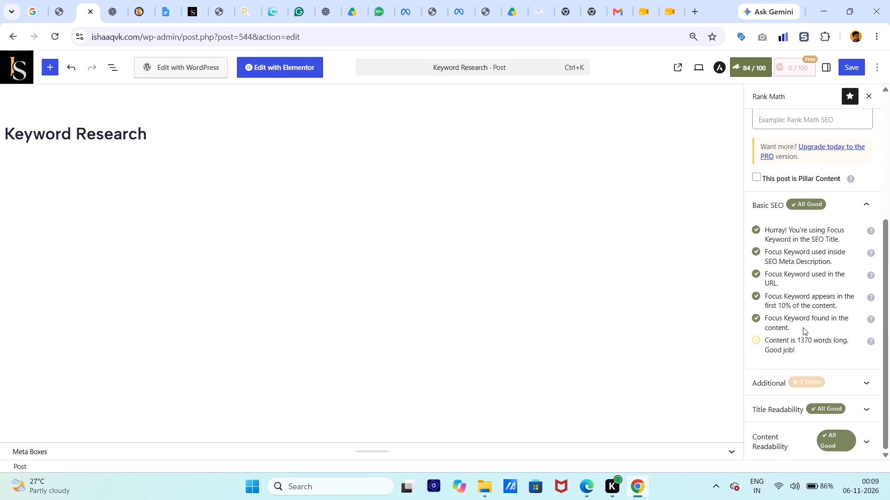
scroll(803, 327, down, 2)
click(837, 385)
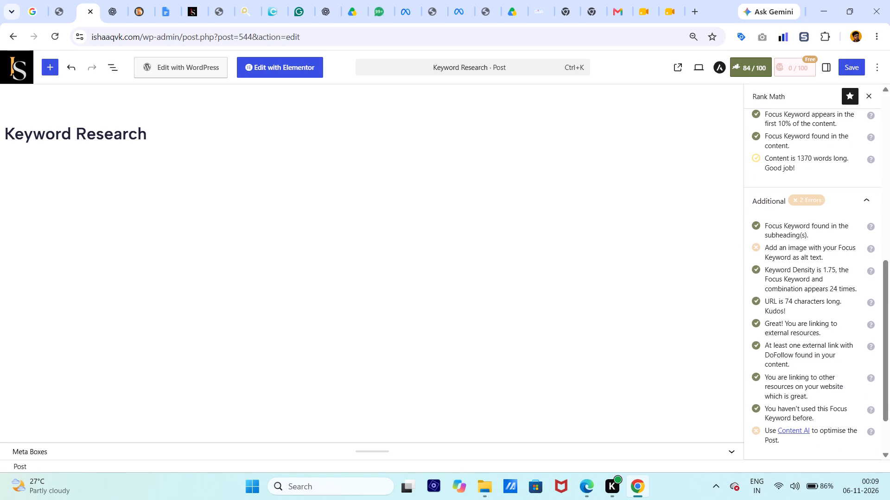
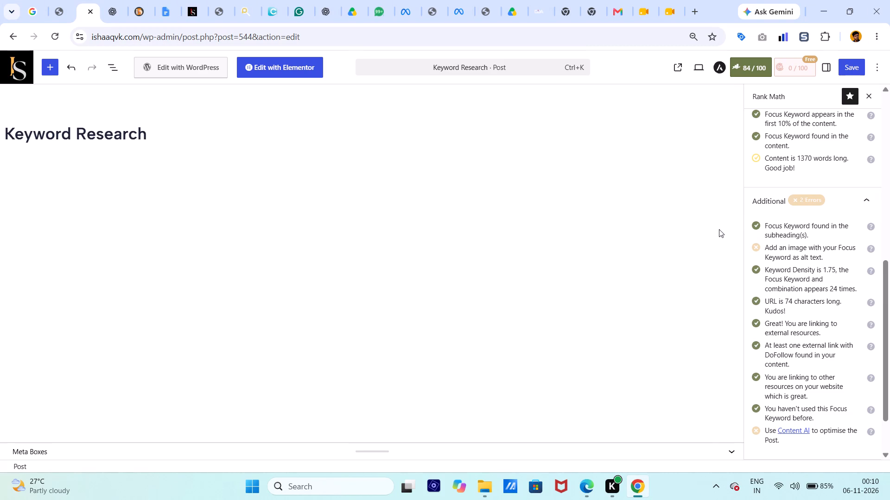
Review the post's Basic SEO and Additional checks in Rank Math once more for the current focus keyword.
scroll(776, 237, up, 3)
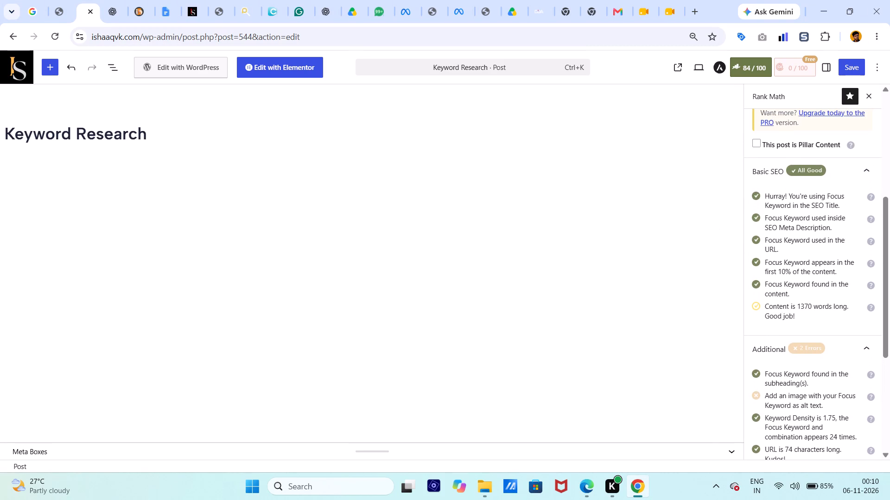
scroll(776, 237, up, 2)
scroll(776, 237, down, 4)
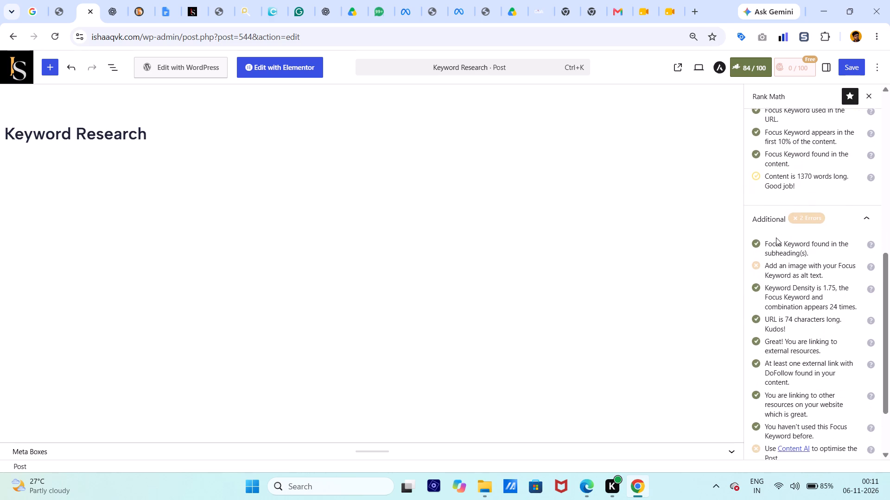
Stay on the Keyword Research post instead of leaving the site, and save its changes.
click(887, 3)
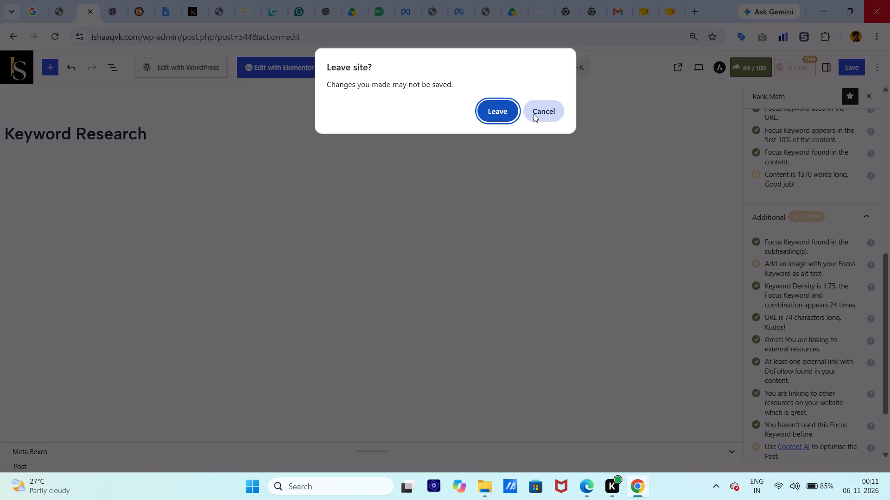
click(560, 108)
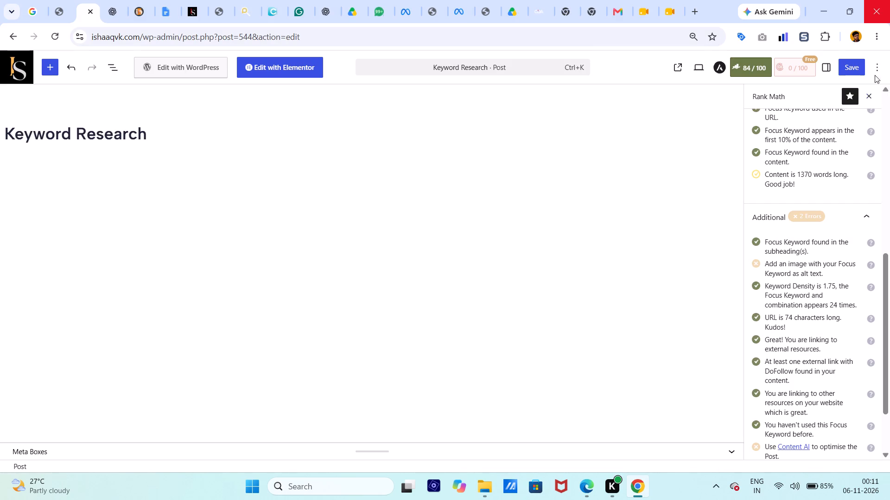
click(855, 65)
Close the browser window with the saved post.
click(871, 3)
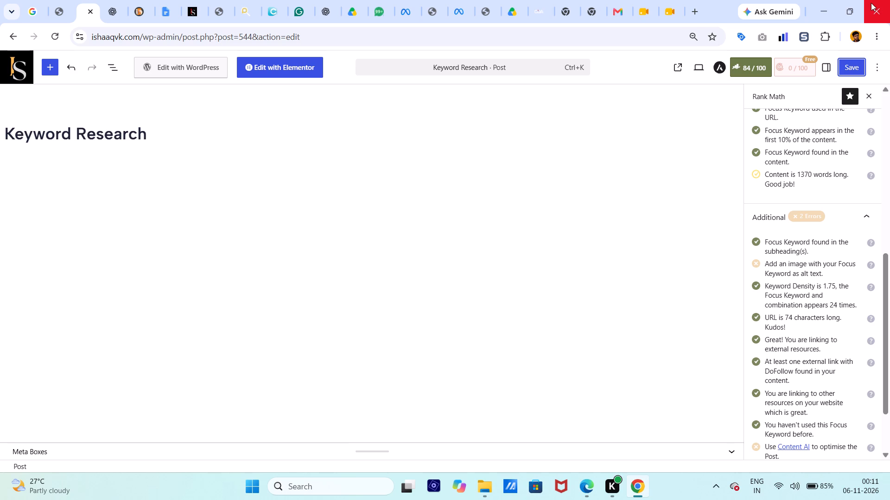
click(874, 6)
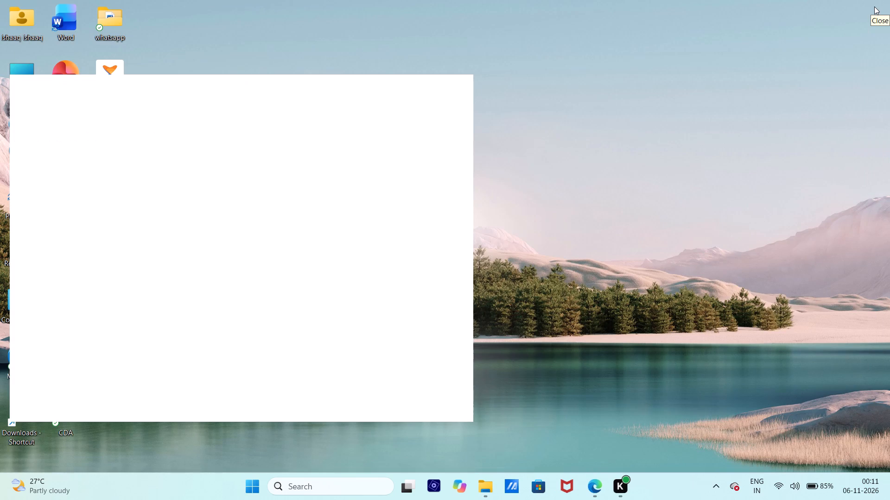
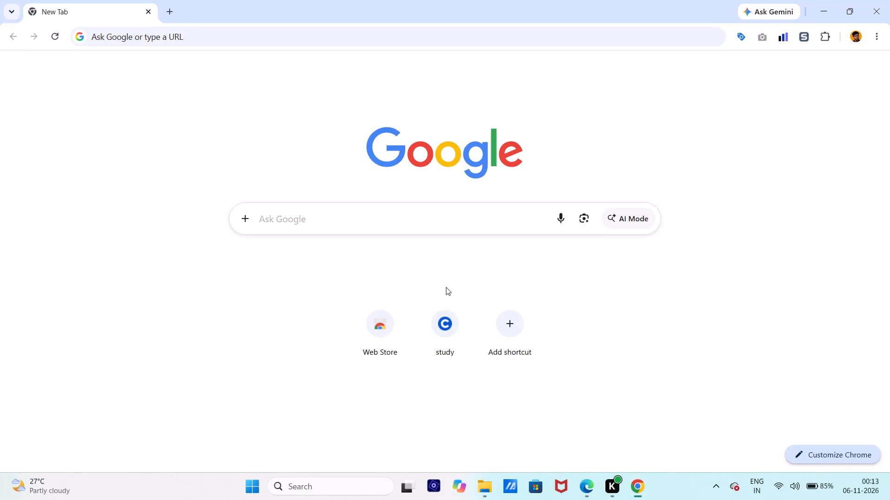
Begin entering a web address or search in the empty new tab.
click(339, 43)
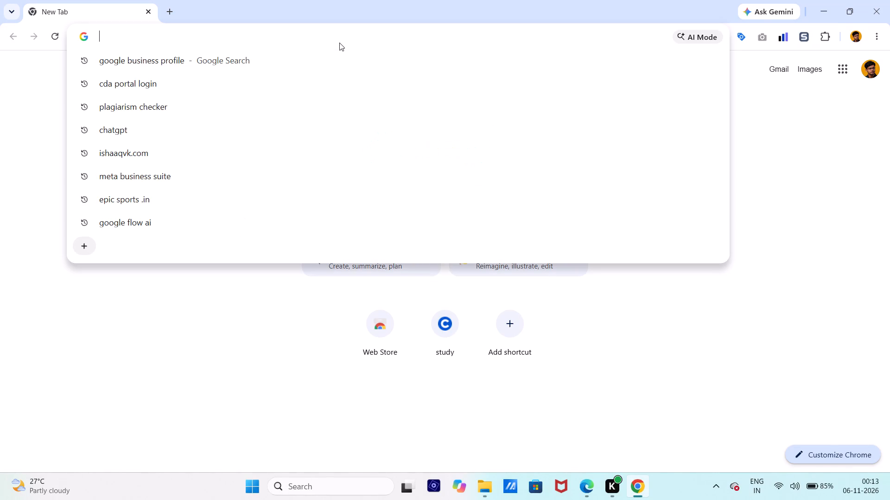
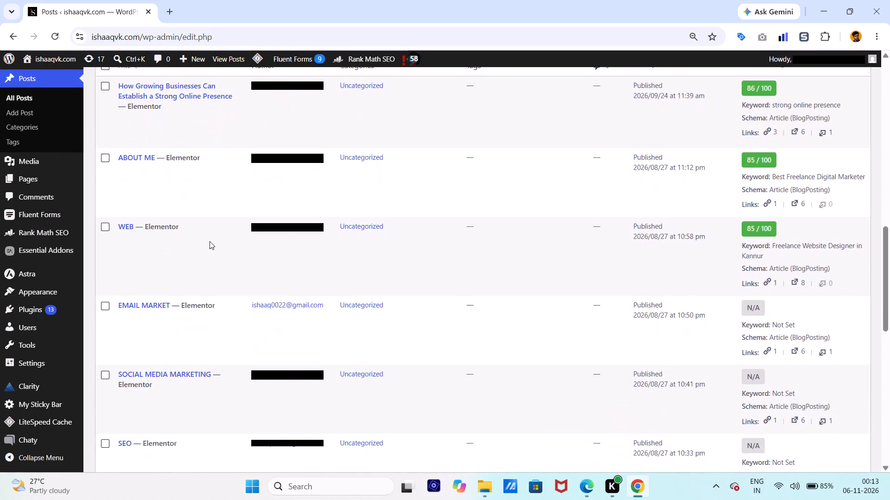
Open the Keyword Research post from the posts list for editing with Elementor.
scroll(210, 241, down, 2)
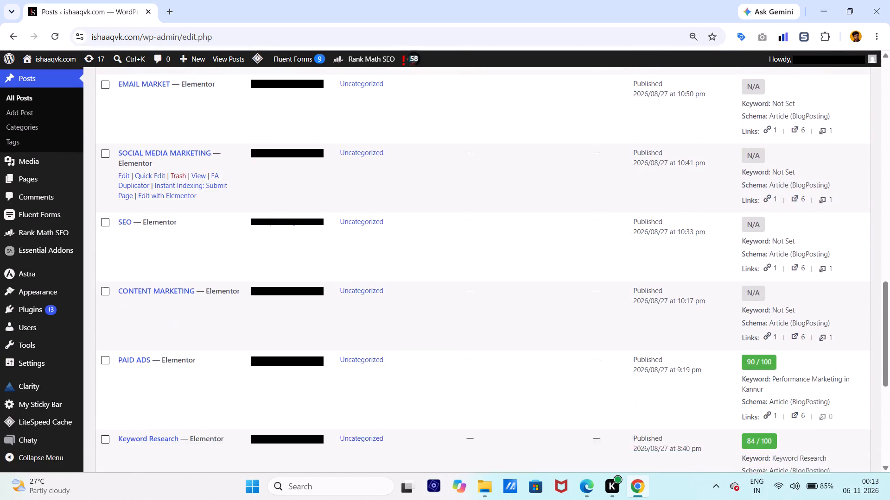
scroll(210, 241, down, 2)
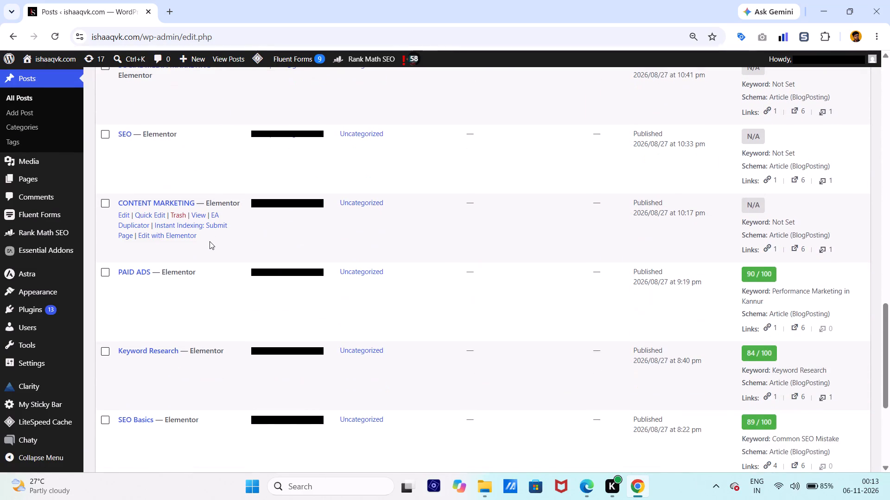
scroll(210, 241, down, 1)
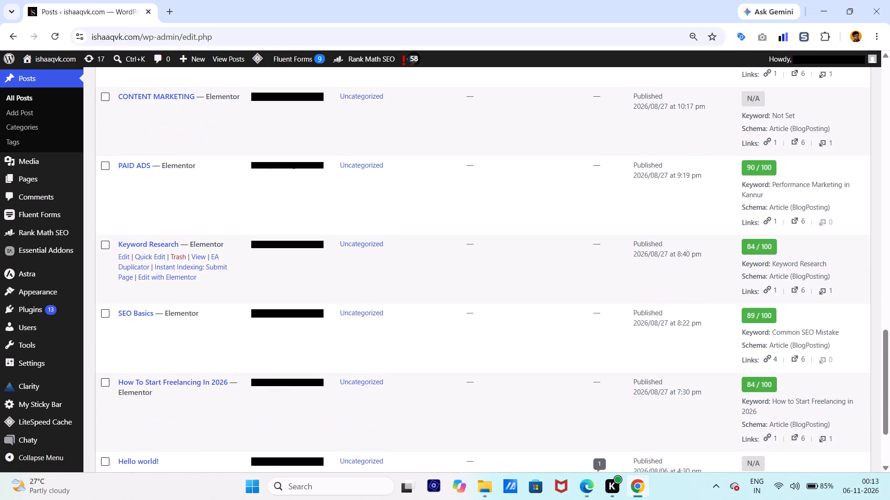
scroll(210, 241, up, 1)
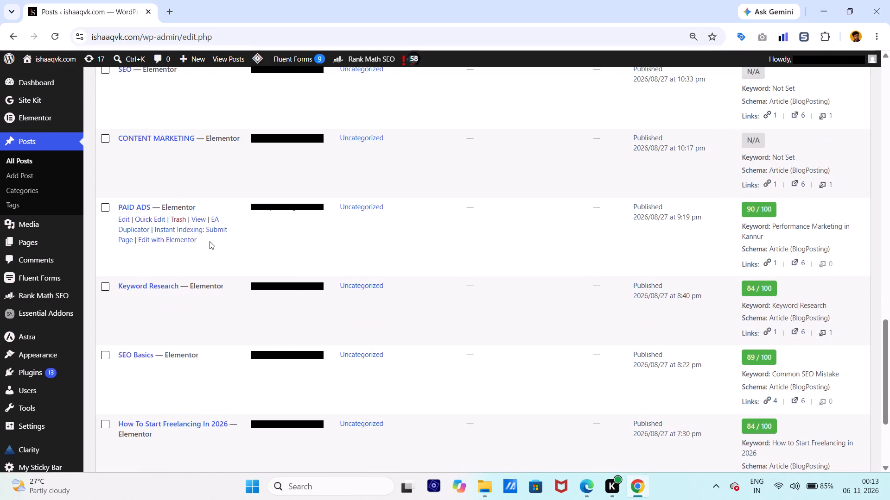
click(167, 317)
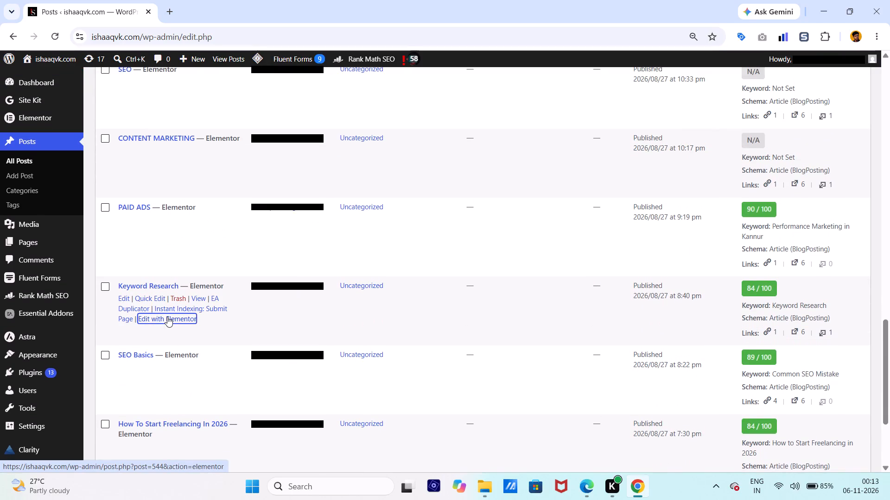
Open the ishaaqvk.com WordPress admin dashboard in a new tab, keeping the Elementor editor open in its own tab.
click(166, 11)
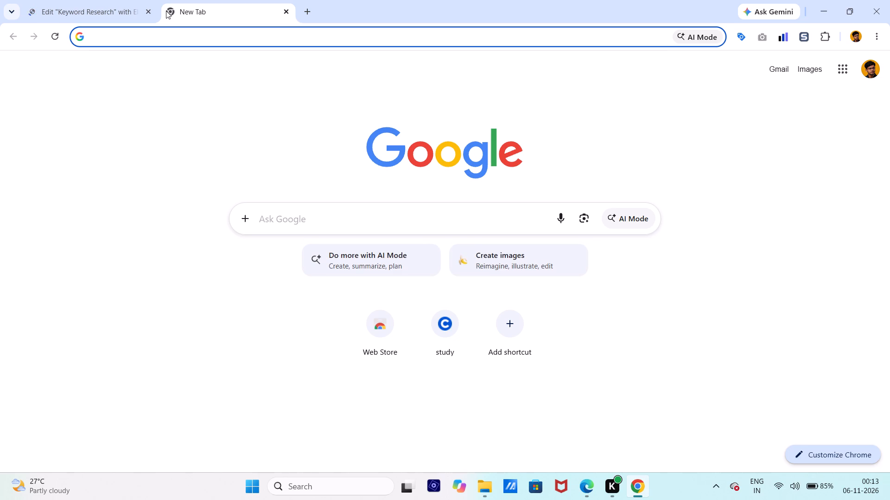
text(ish)
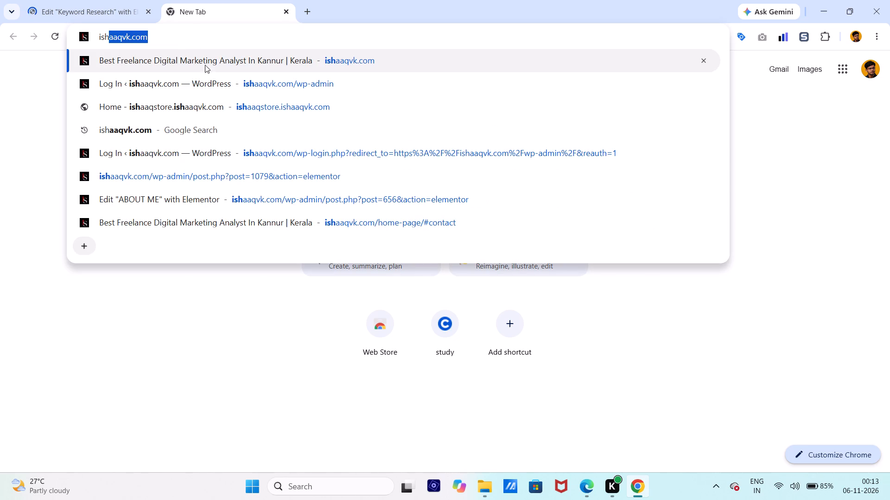
click(205, 78)
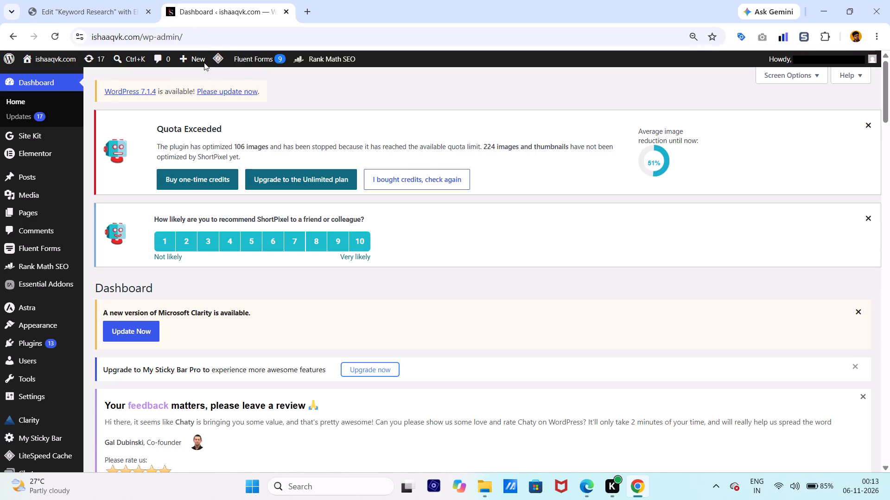
click(200, 14)
click(74, 5)
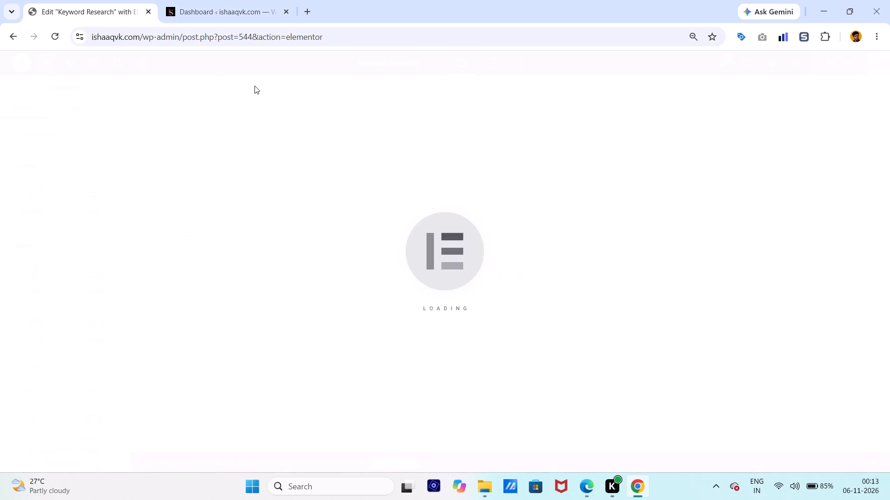
From the dashboard's list of all posts, open the Keyword Research post in the standard WordPress editor.
click(229, 16)
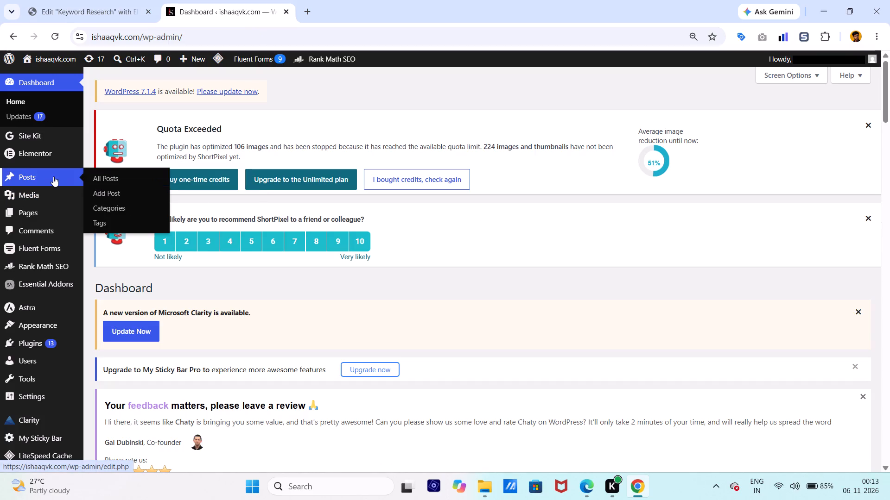
click(90, 178)
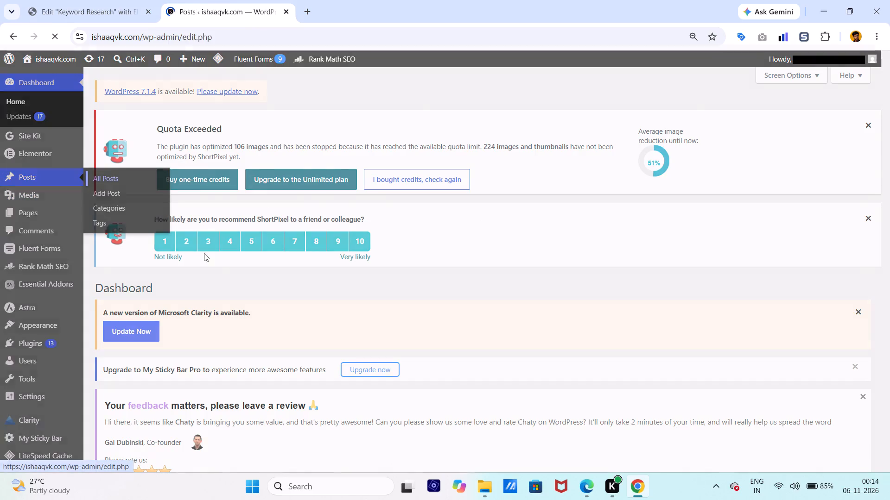
scroll(210, 259, down, 7)
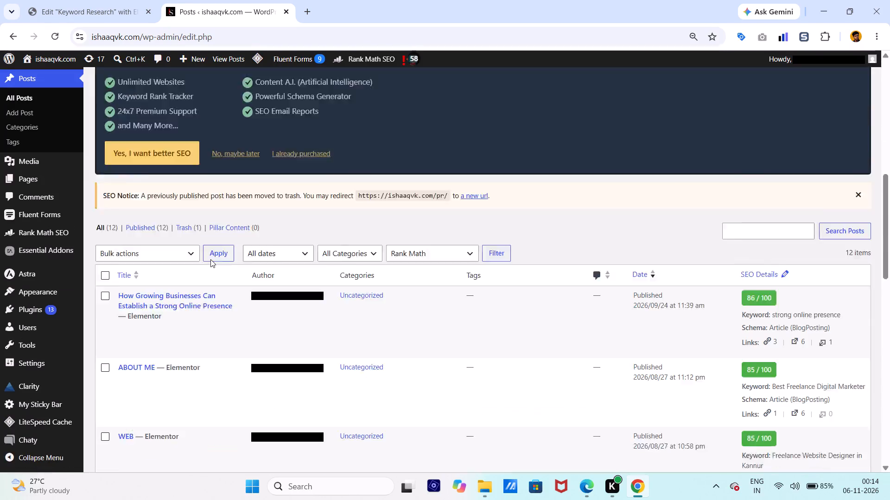
scroll(210, 259, down, 1)
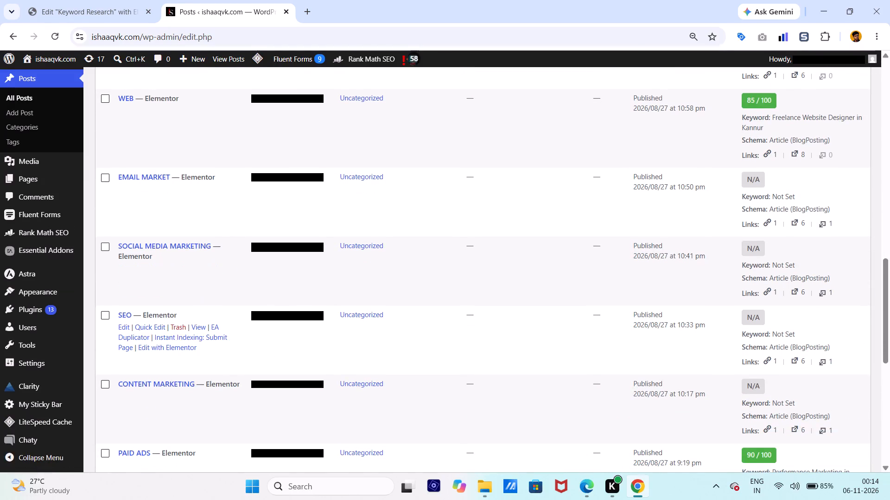
scroll(167, 331, down, 1)
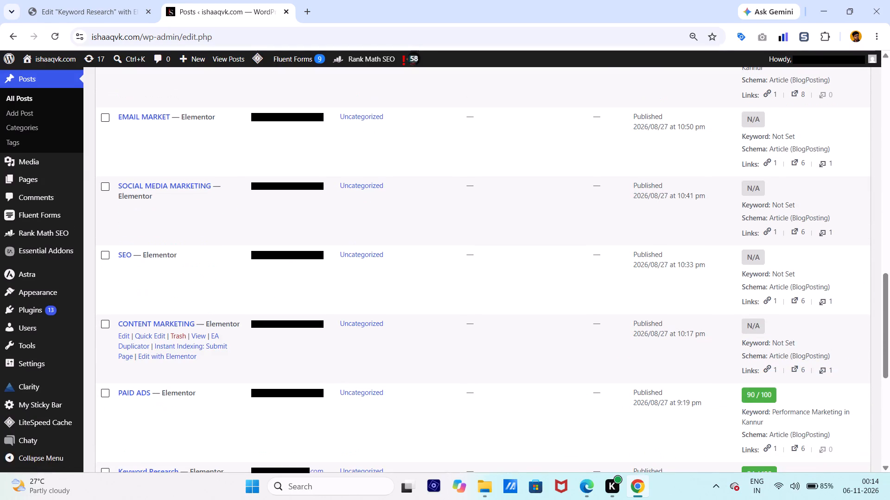
scroll(167, 331, up, 1)
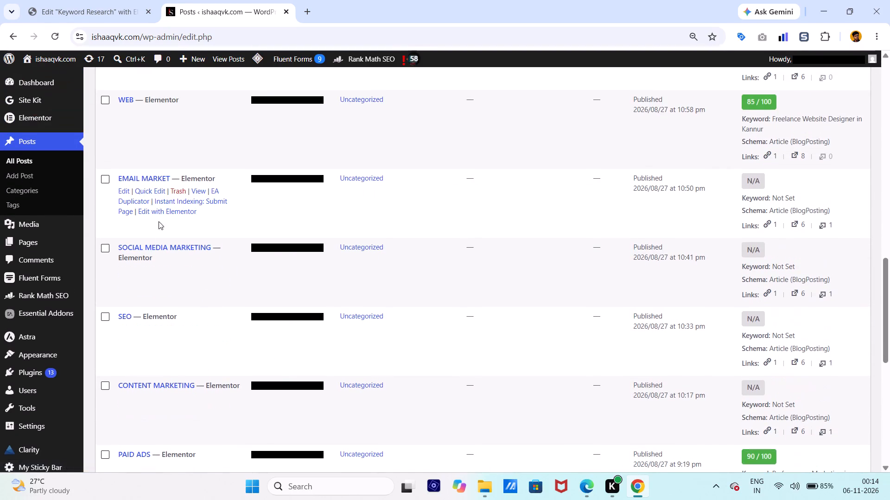
scroll(158, 196, up, 3)
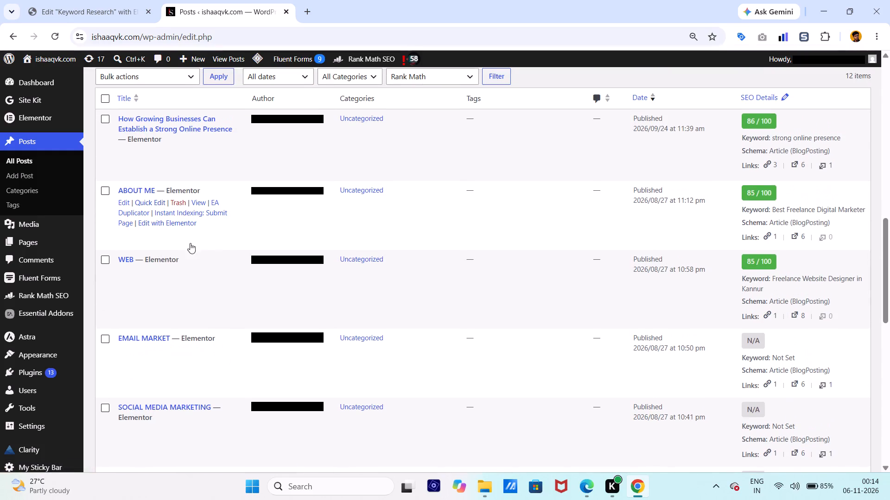
scroll(193, 248, down, 2)
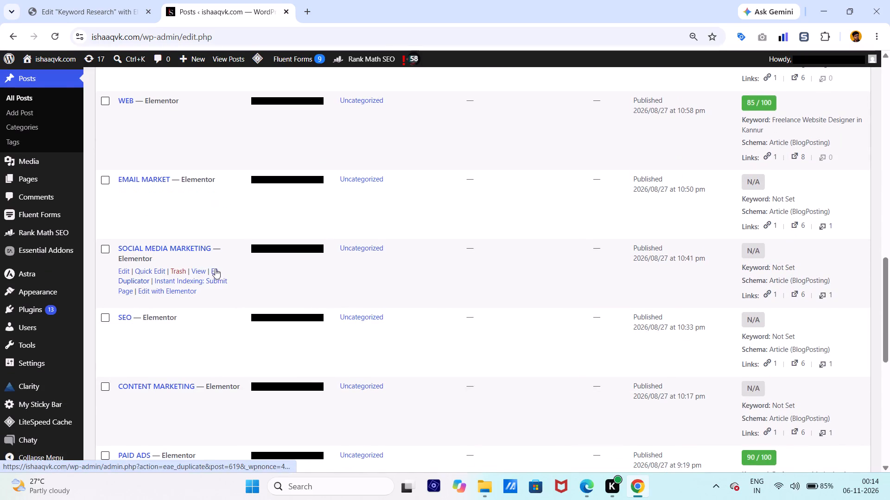
scroll(212, 332, down, 4)
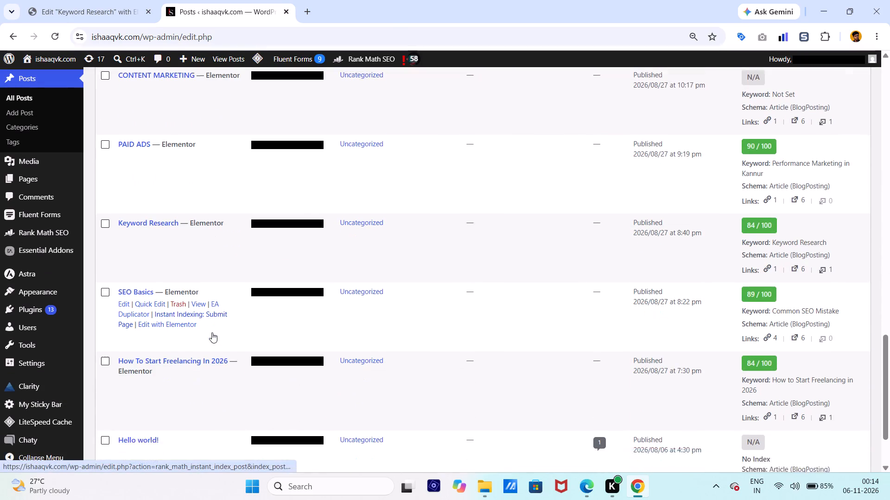
scroll(212, 332, down, 2)
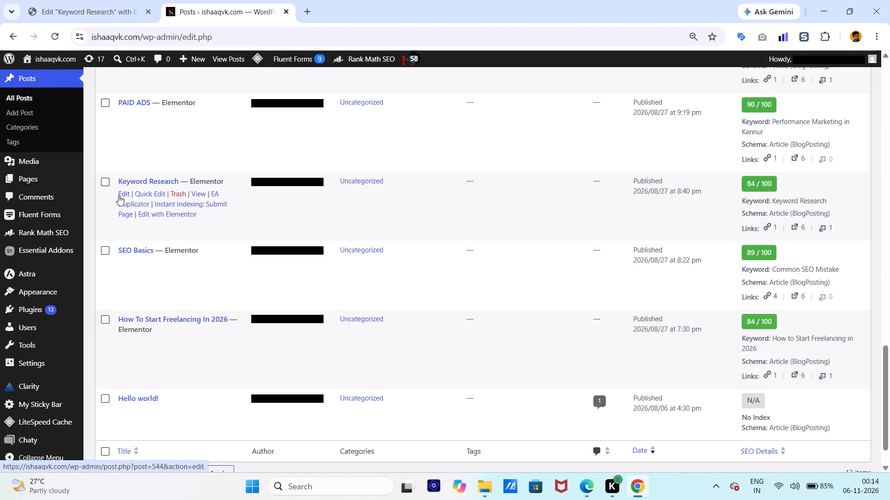
click(119, 195)
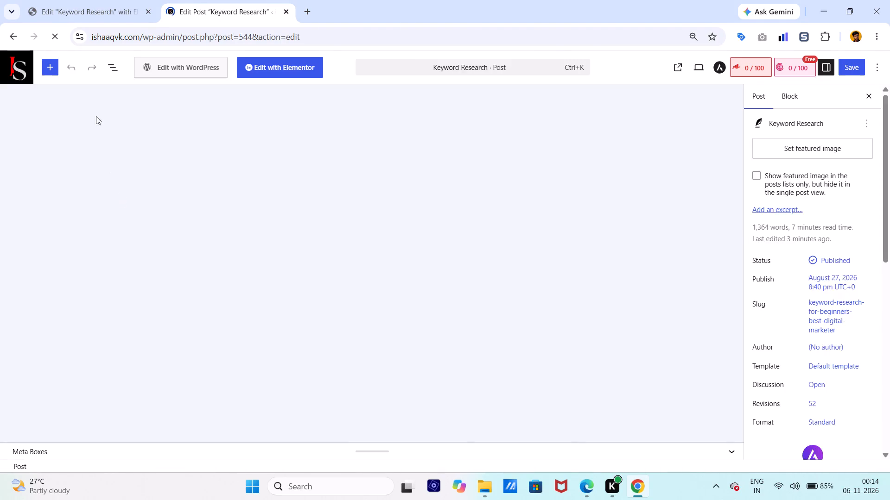
In the Elementor editor, check the attachment details of the Keyword Research banner image, then close the media library.
click(112, 1)
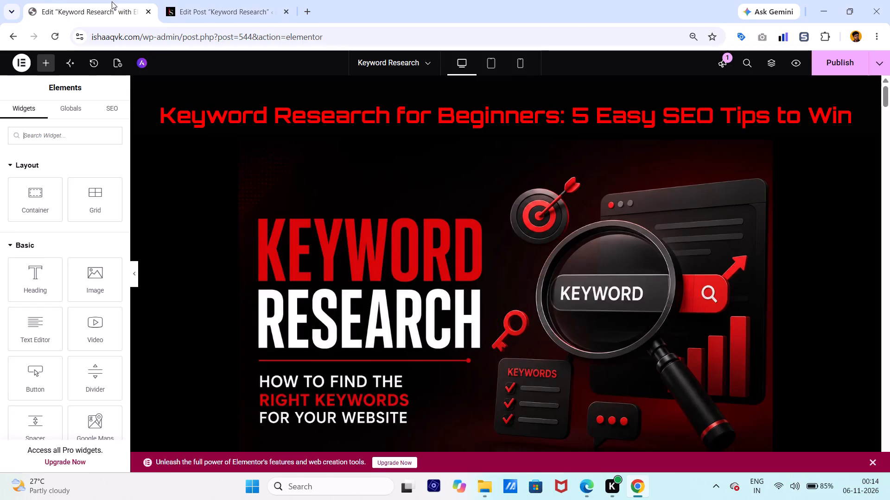
click(370, 230)
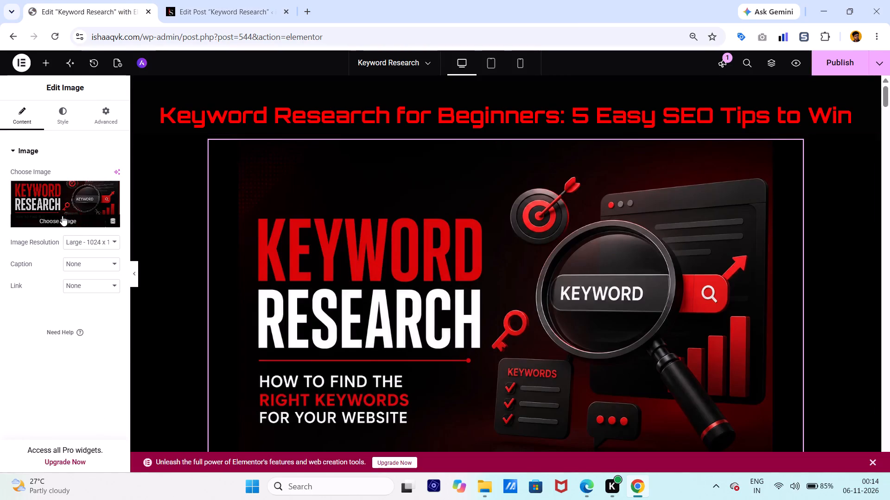
click(62, 217)
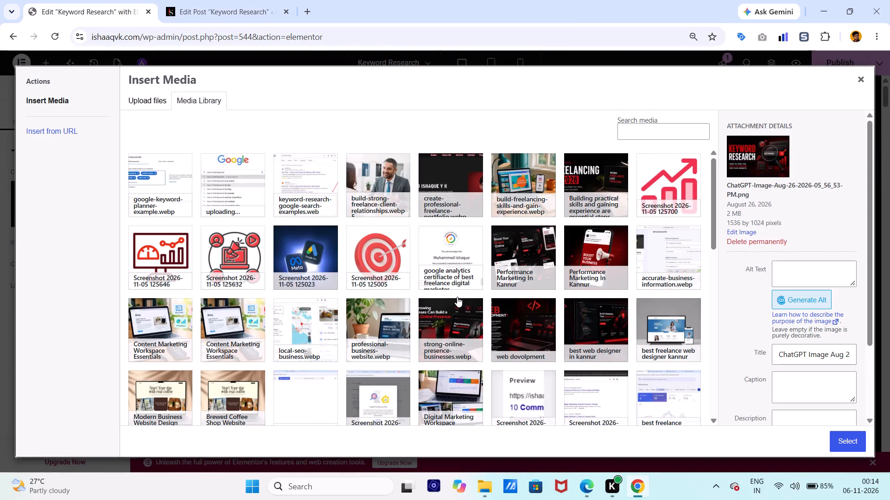
click(859, 77)
Copy the alt text "Keyword Research for Beginners" from the Google search results image showing "People also ask".
scroll(663, 286, down, 3)
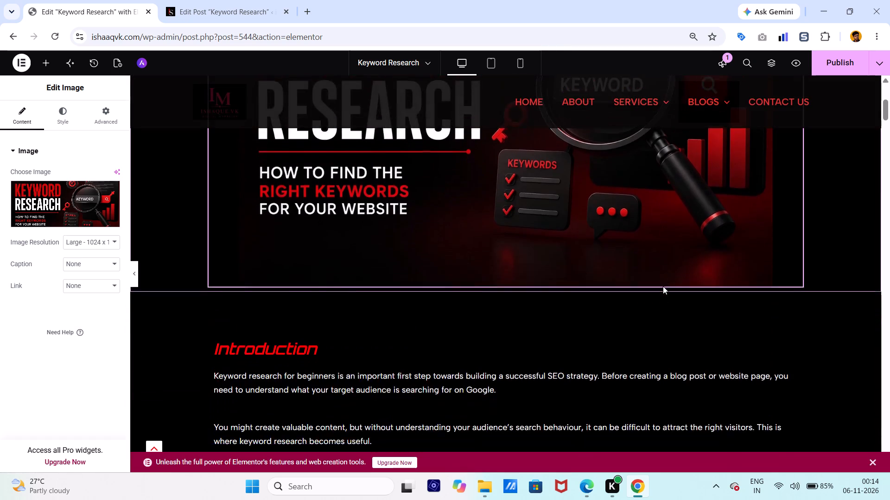
scroll(663, 286, down, 9)
click(663, 286)
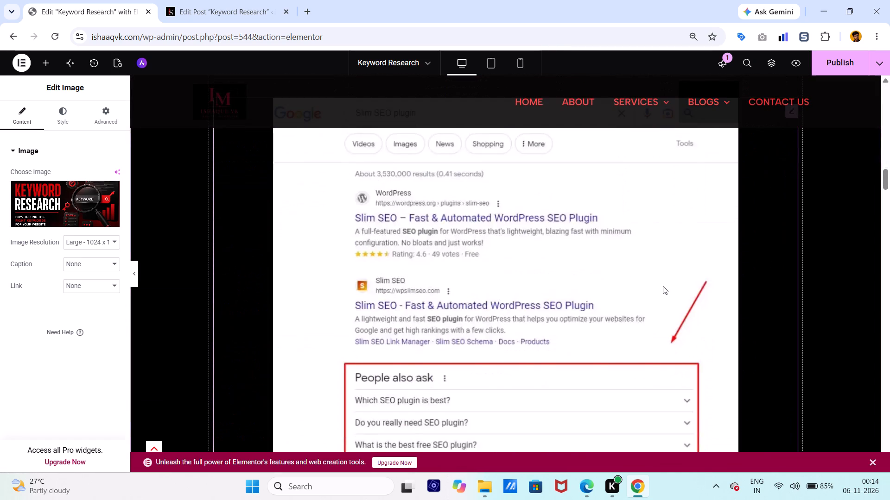
click(71, 217)
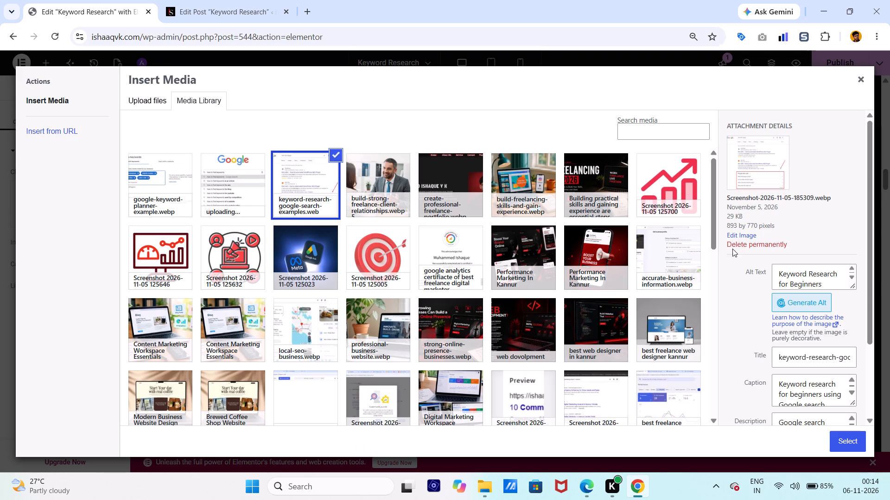
drag(779, 272, 812, 284)
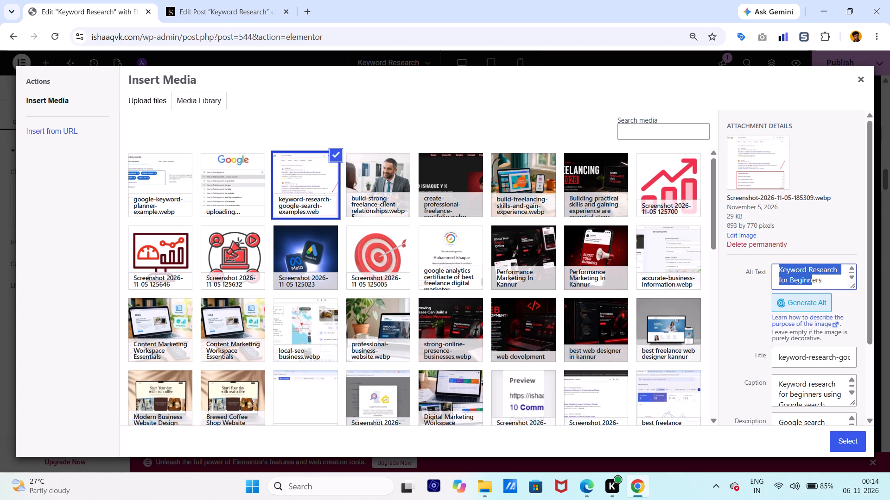
drag(812, 284, 829, 287)
key(ctrl+c)
click(860, 72)
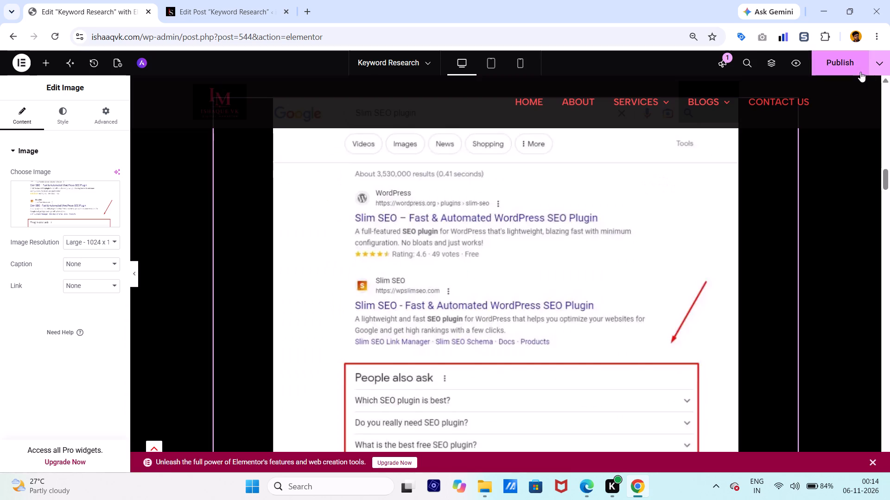
Open the media library for the Keyword Research banner image at the start of the post.
scroll(433, 232, up, 15)
click(433, 232)
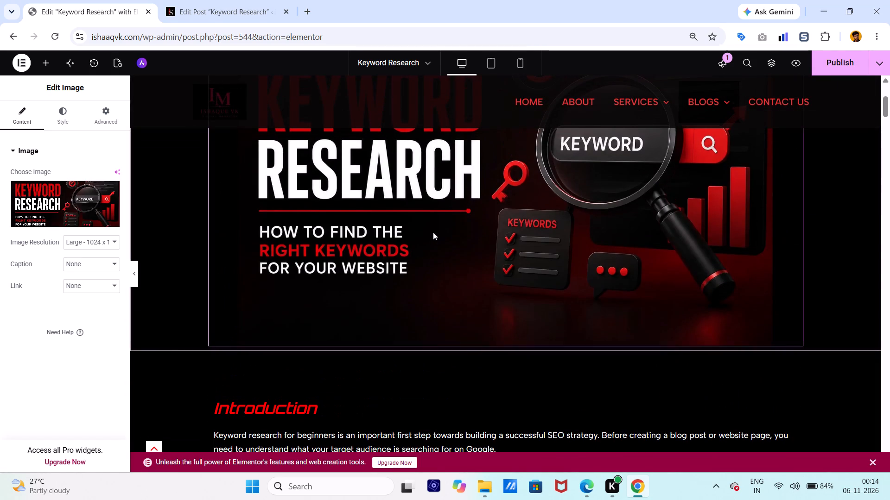
click(71, 220)
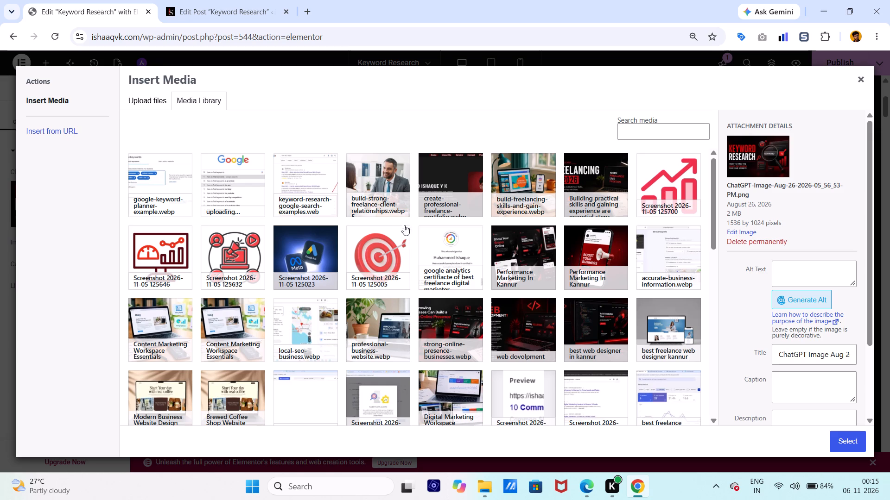
Open the Squoosh image compressor site, squoosh.app, in a new tab.
click(300, 10)
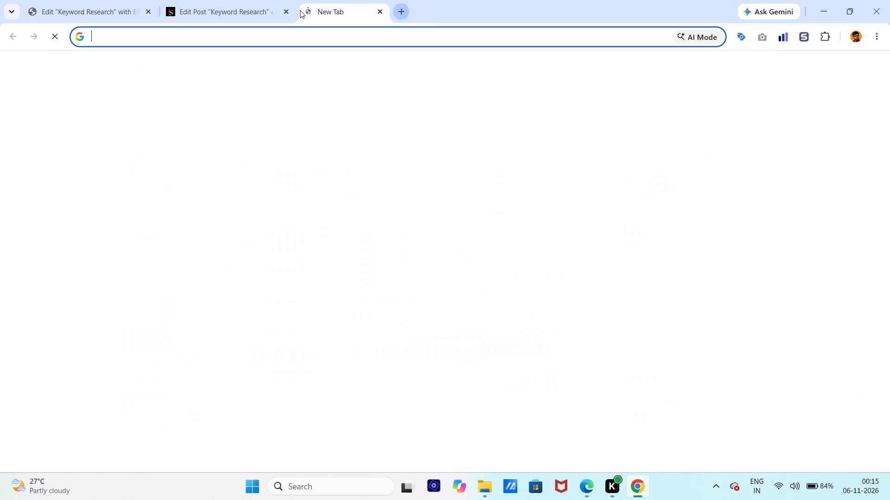
text(sq)
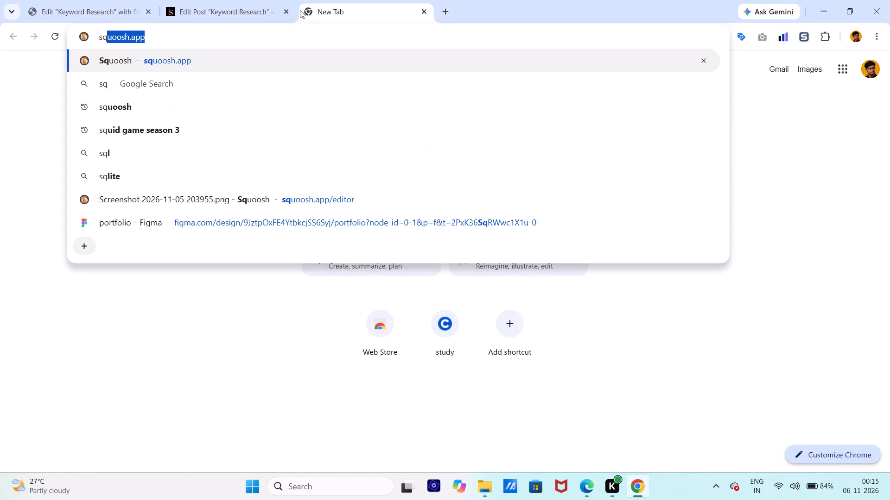
click(279, 59)
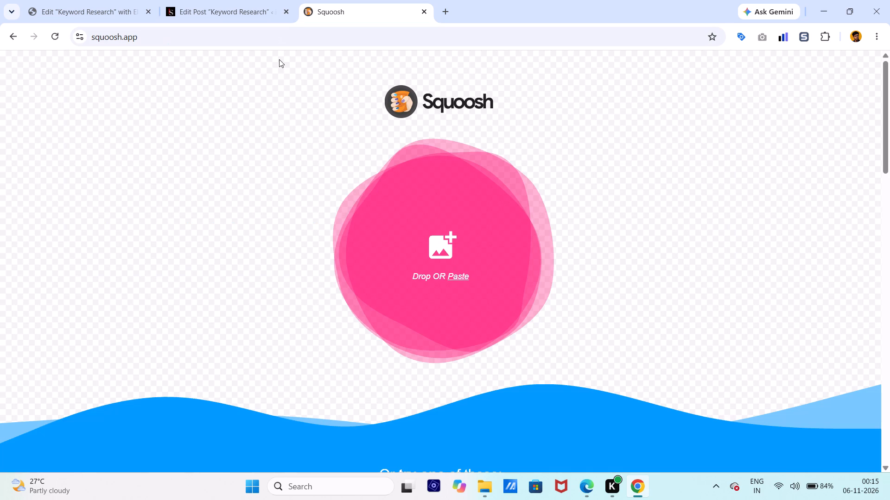
Load the "keyword research" image from the "website images" folder into Squoosh.
click(421, 219)
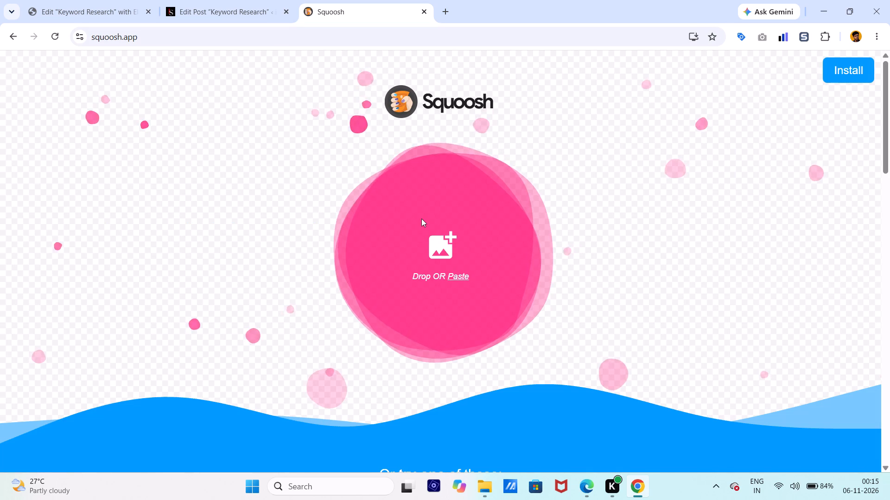
click(442, 245)
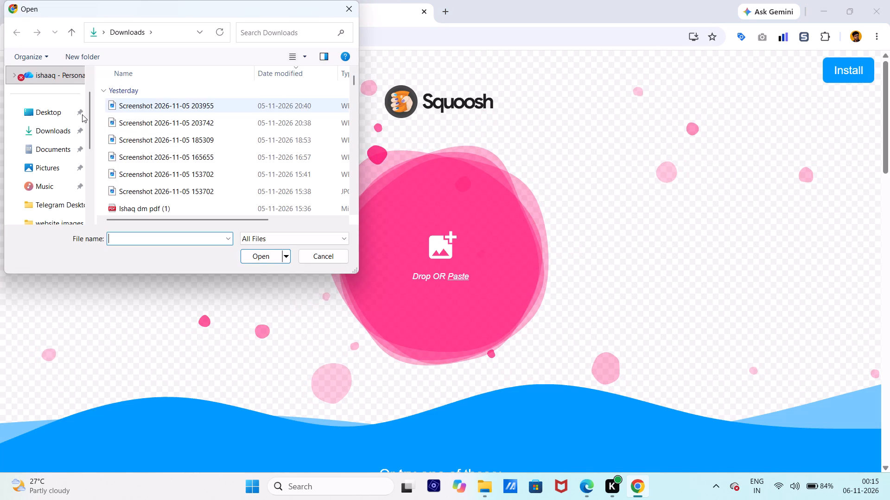
scroll(58, 141, down, 1)
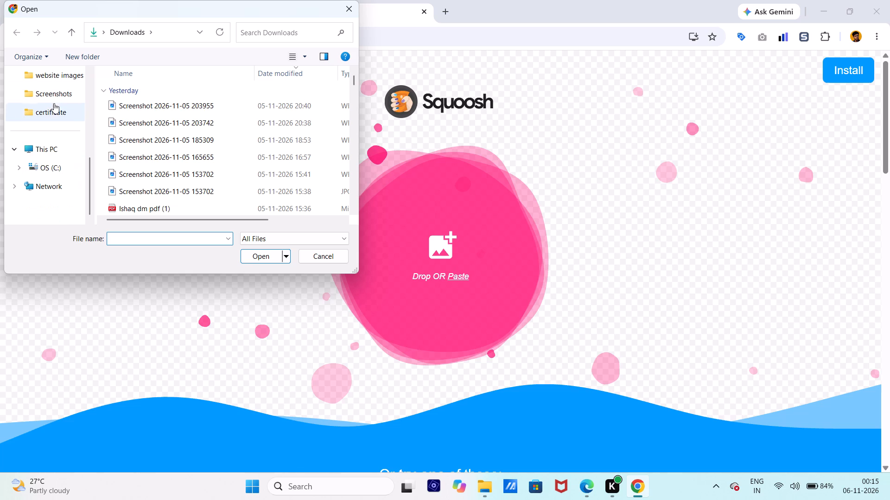
scroll(54, 102, up, 1)
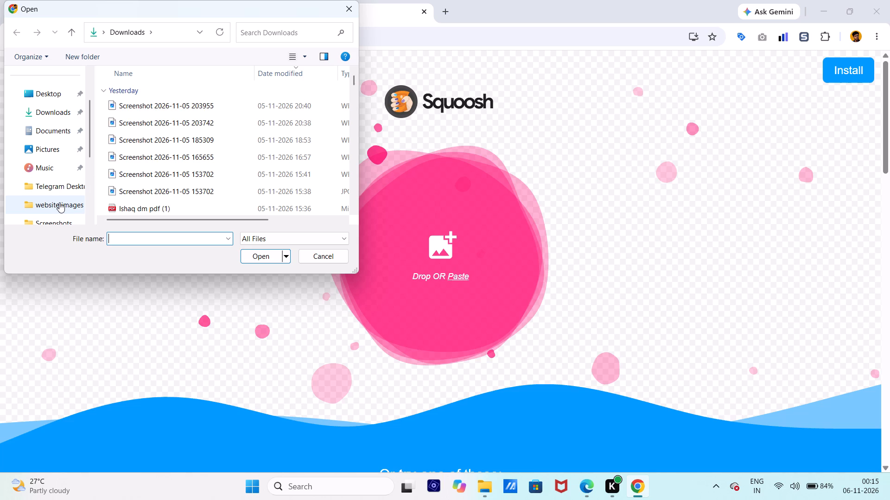
click(59, 202)
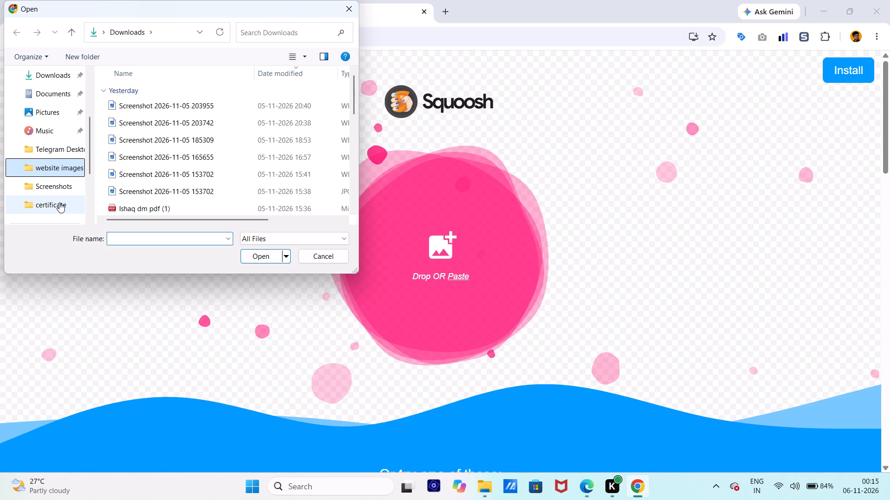
scroll(210, 168, down, 2)
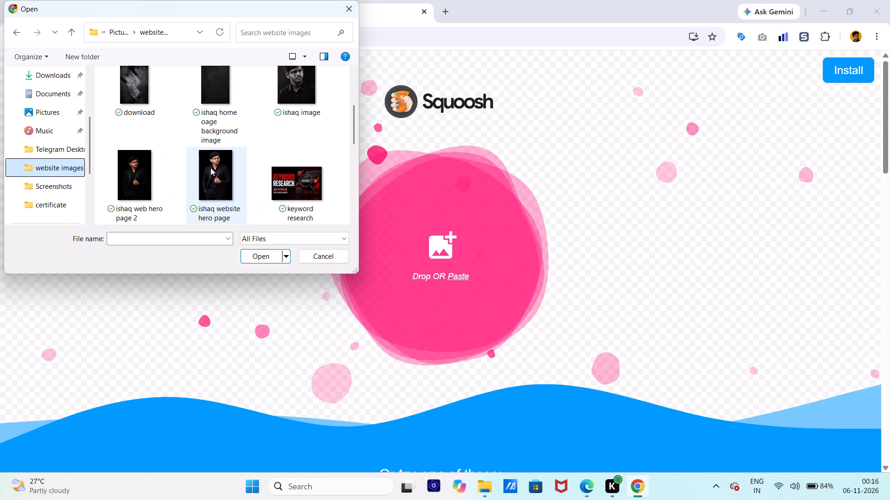
scroll(210, 168, down, 1)
scroll(210, 168, up, 2)
click(290, 178)
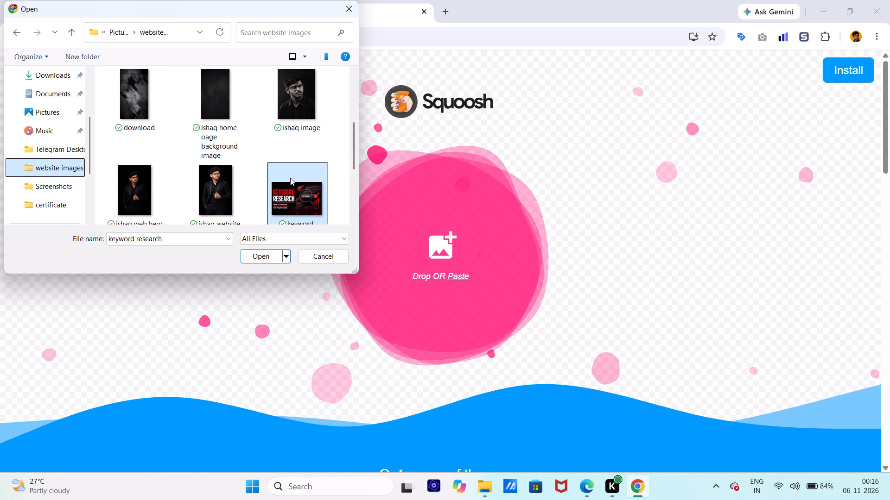
click(267, 254)
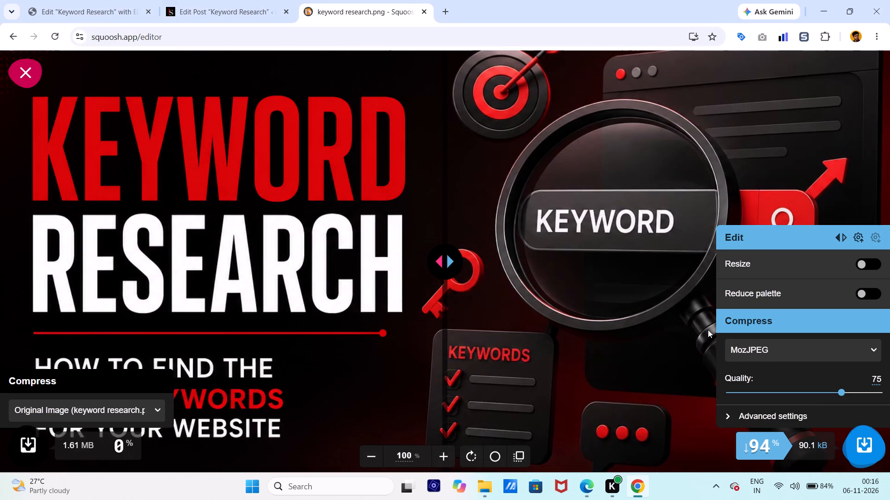
Set the compression format to WebP and download the compressed Keyword Research image.
click(759, 359)
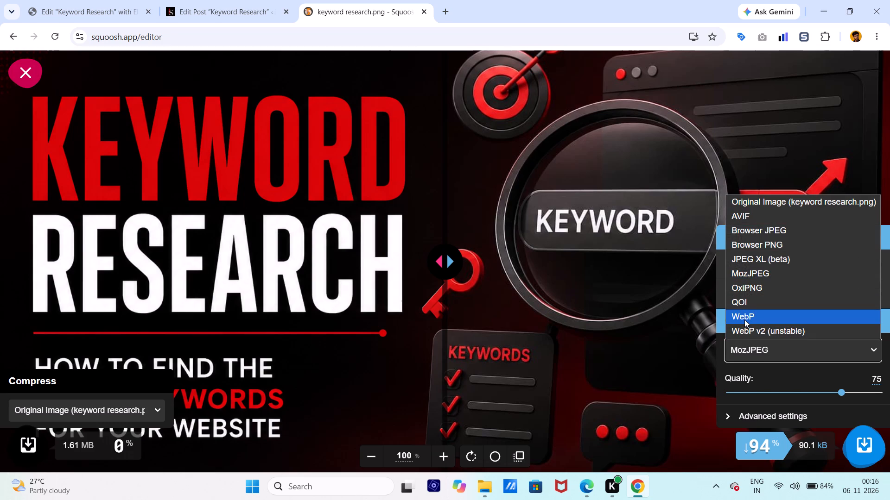
click(744, 319)
click(867, 448)
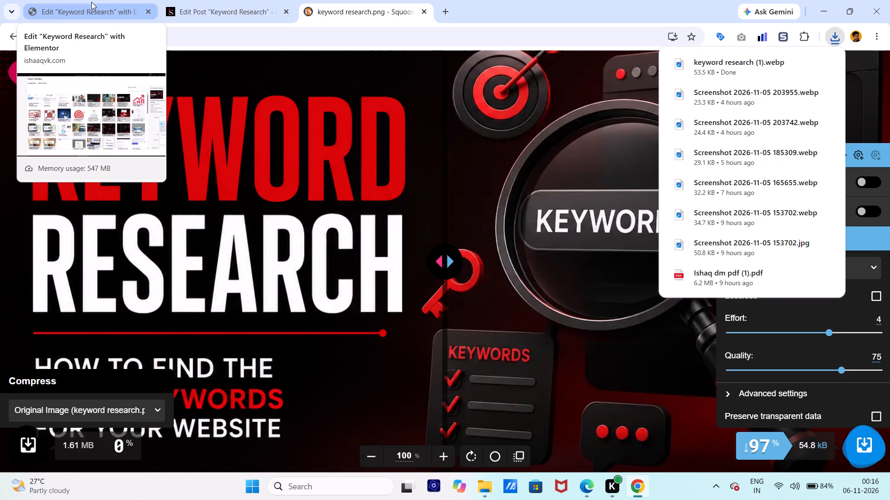
In the Elementor editor, upload the compressed "keyword research (1)" file from Downloads to the media library.
click(91, 2)
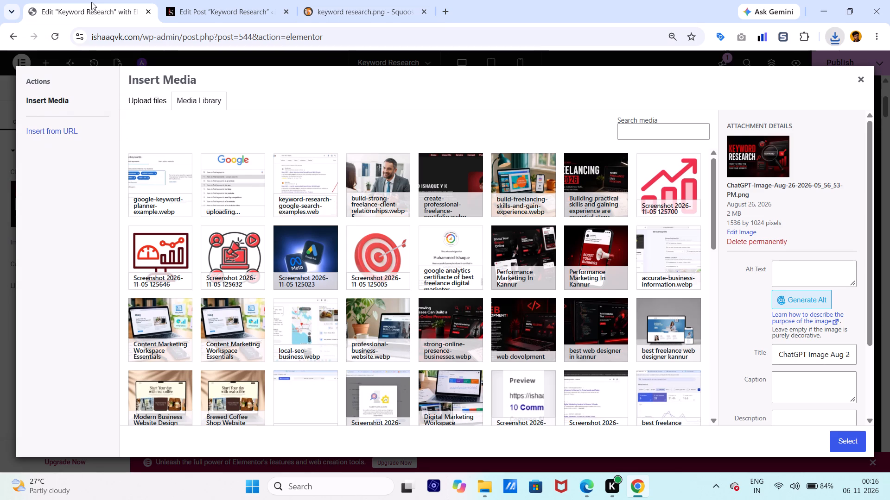
click(136, 93)
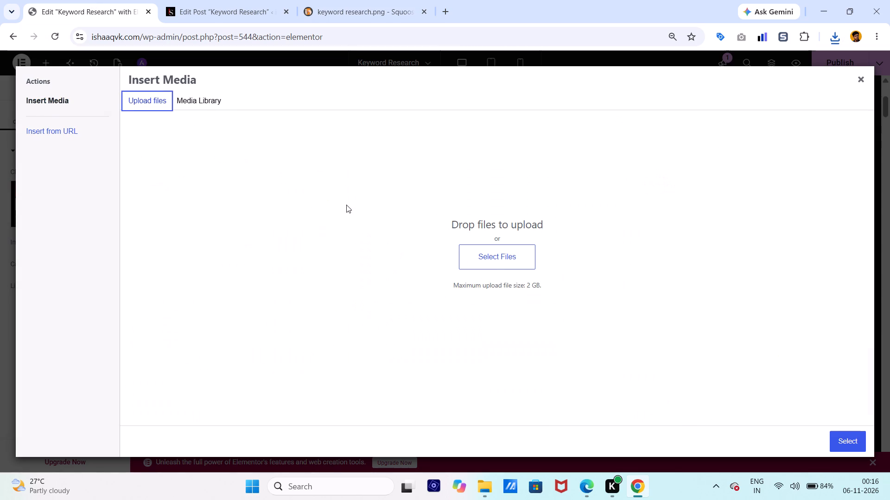
click(494, 266)
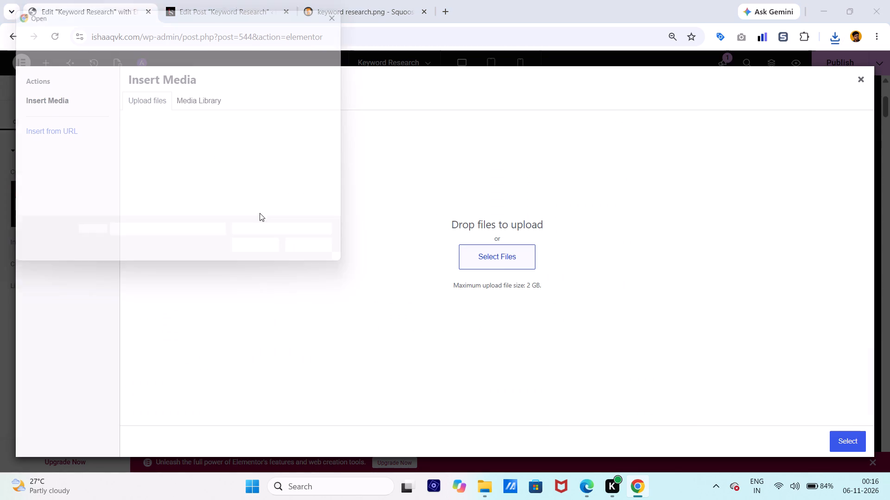
click(66, 123)
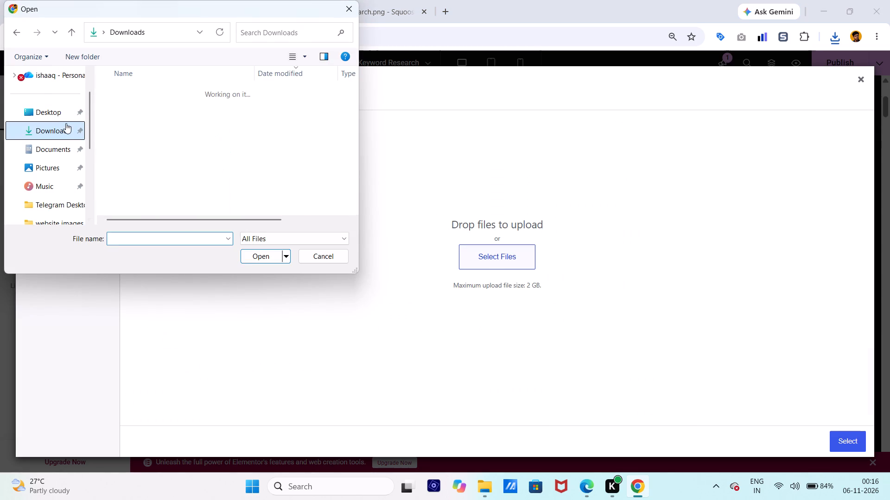
click(143, 112)
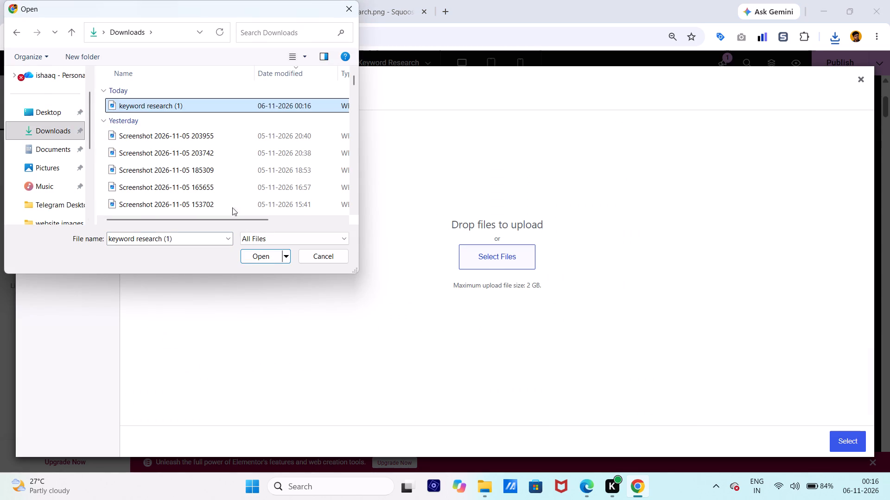
click(270, 253)
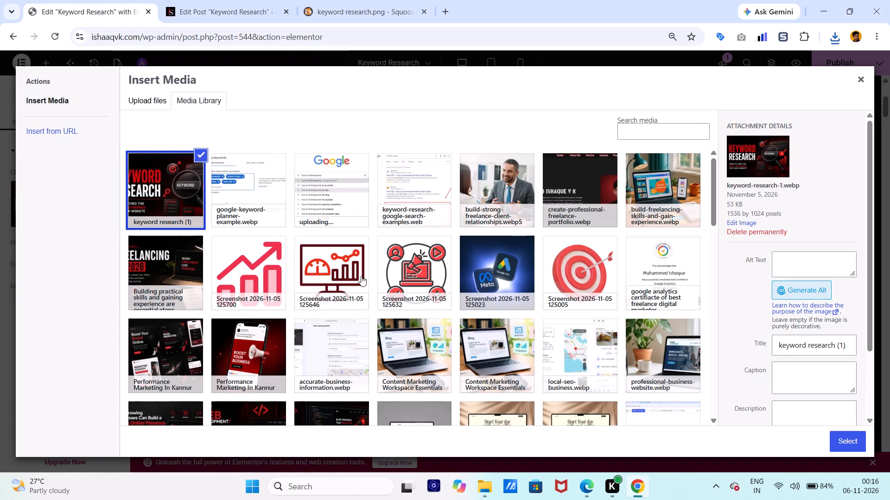
click(792, 271)
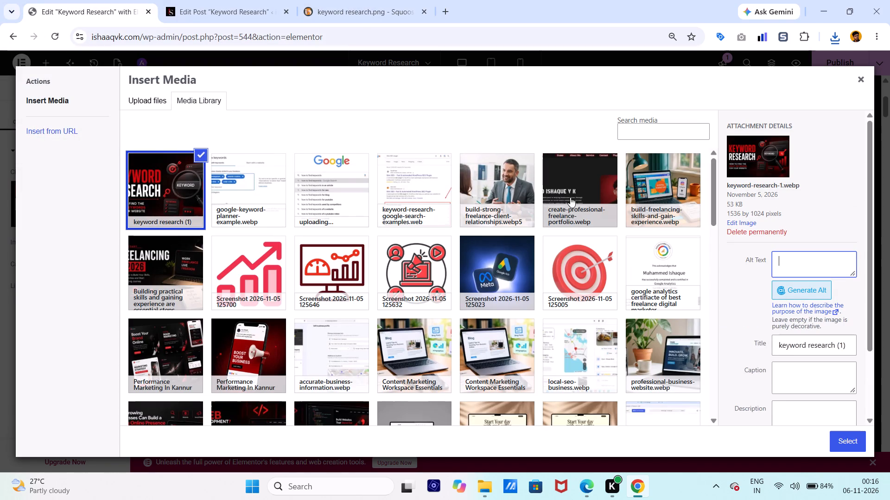
In the WordPress post editor, replace the Rank Math focus keyword with "Keyword Research for Beginners".
click(446, 12)
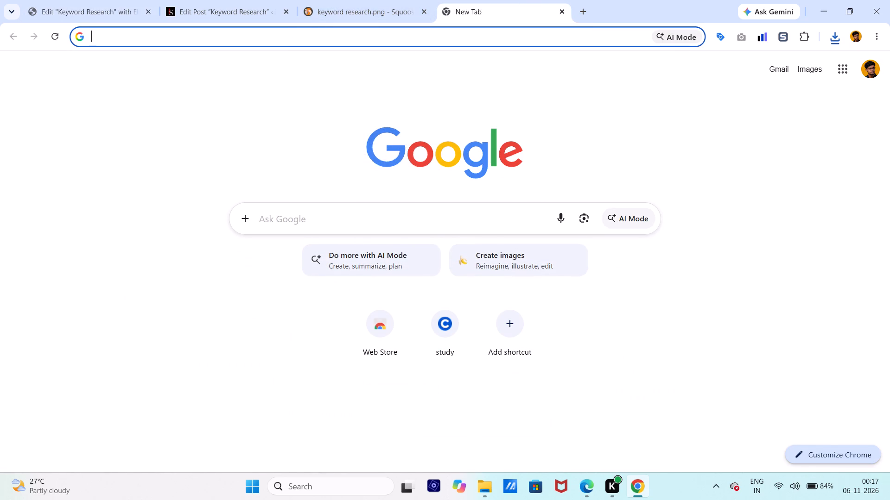
click(195, 12)
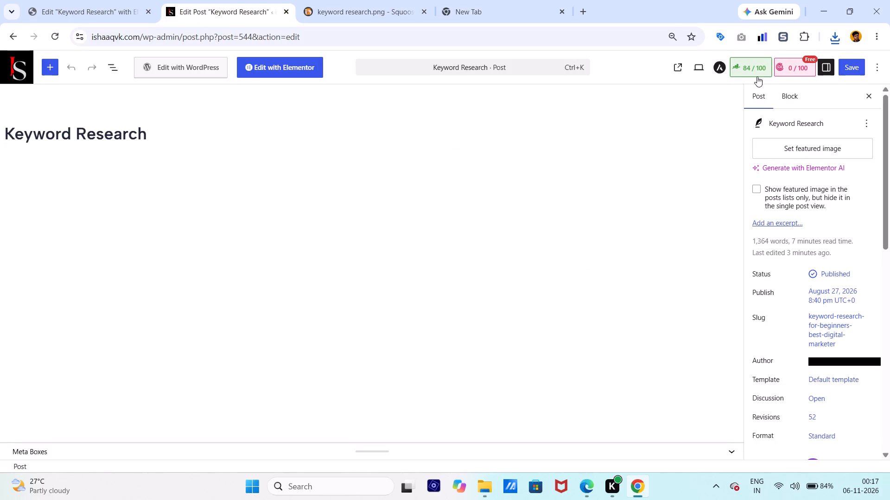
click(757, 76)
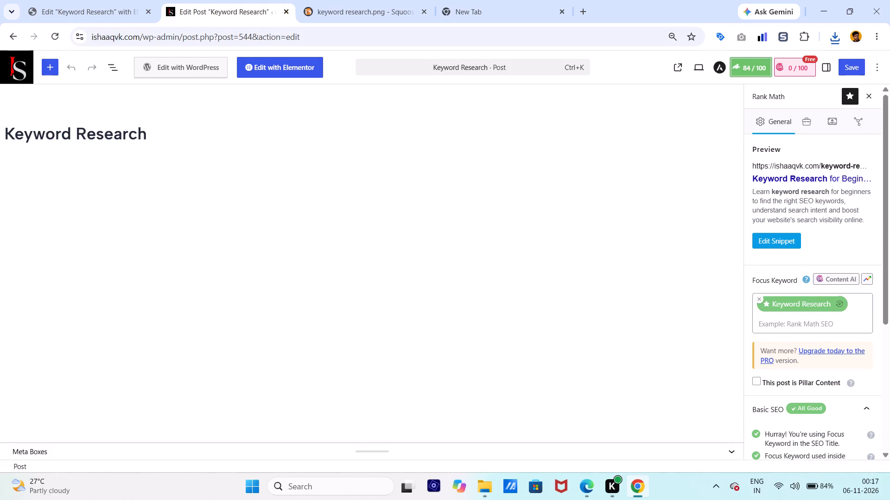
click(763, 296)
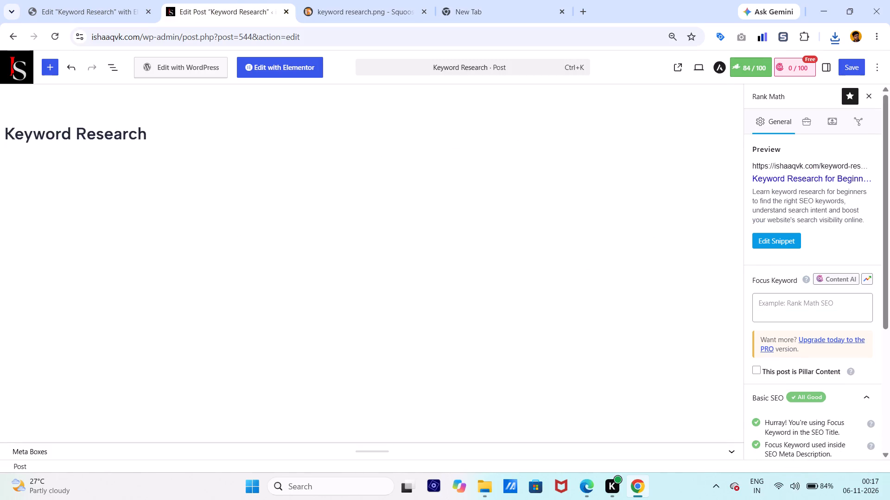
click(763, 308)
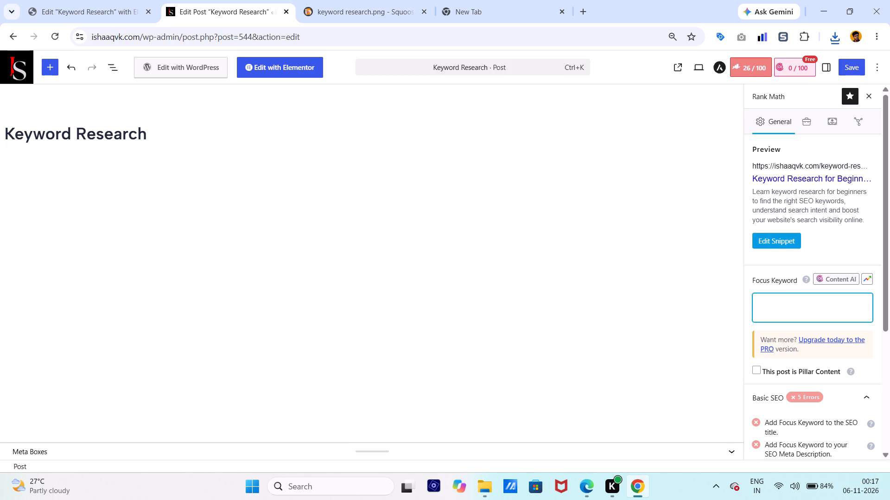
key(ctrl+v)
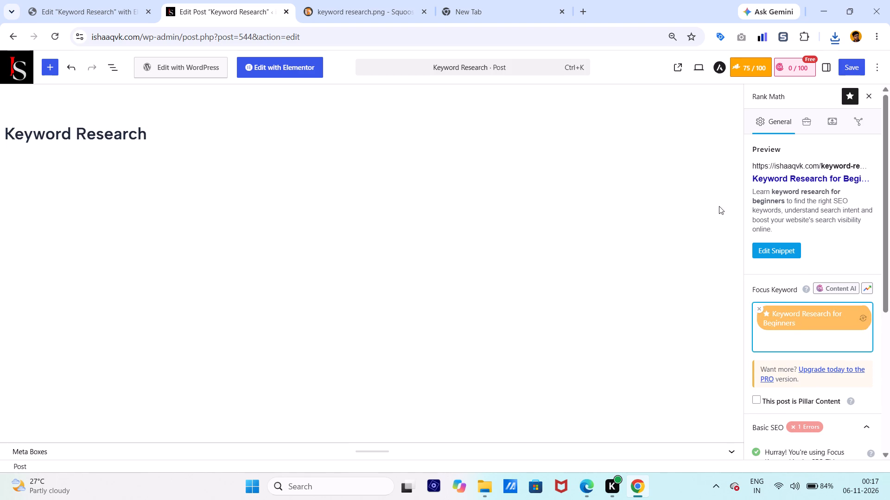
Back in the Elementor media library, set the uploaded banner's alt text and caption to "Keyword Research for Beginners".
click(122, 0)
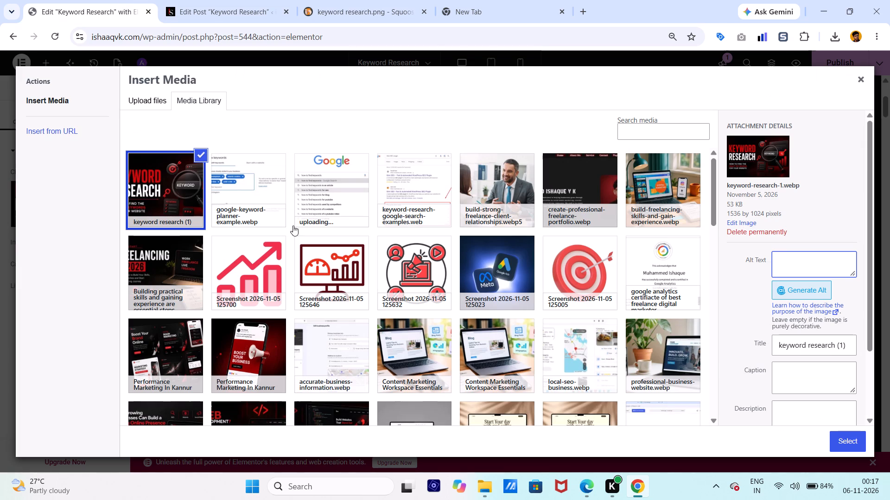
key(ctrl+v)
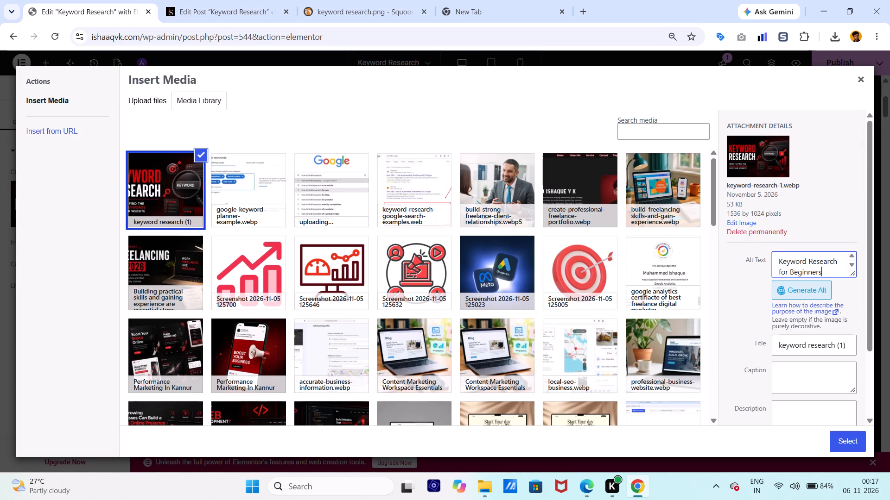
click(794, 369)
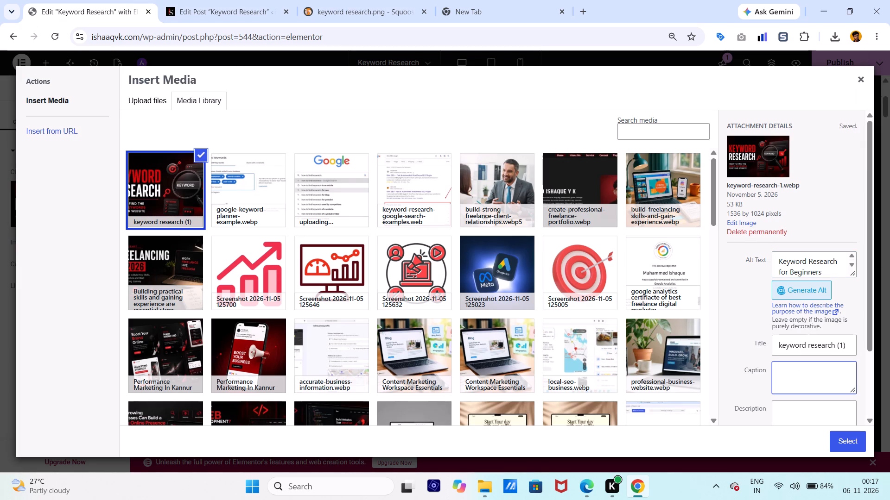
key(ctrl+v)
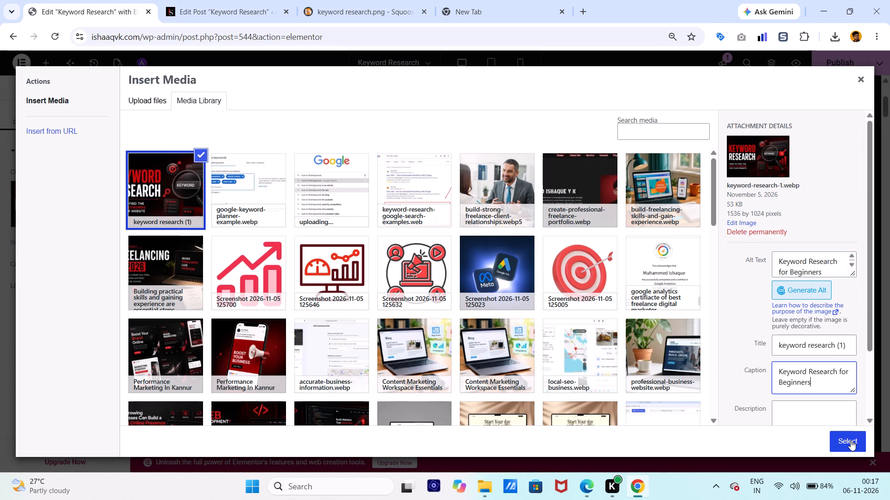
Replace the post's banner with the selected compressed image and publish the Elementor changes.
click(851, 440)
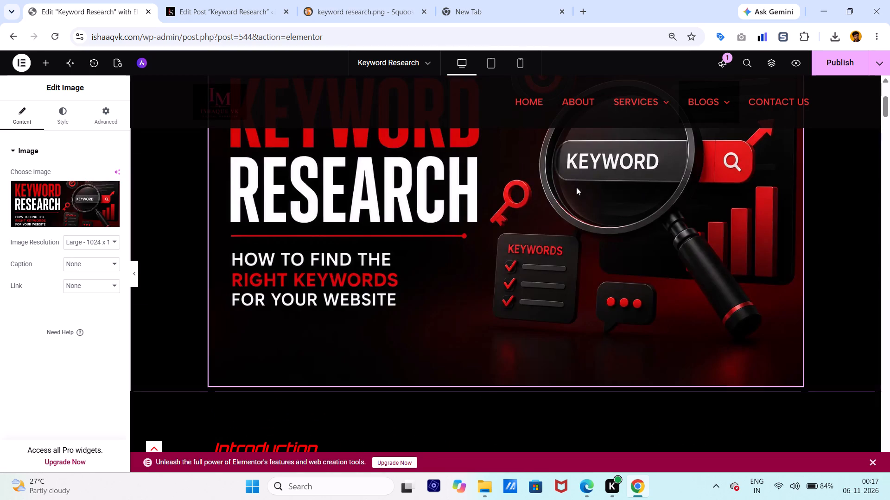
click(839, 62)
scroll(652, 178, up, 3)
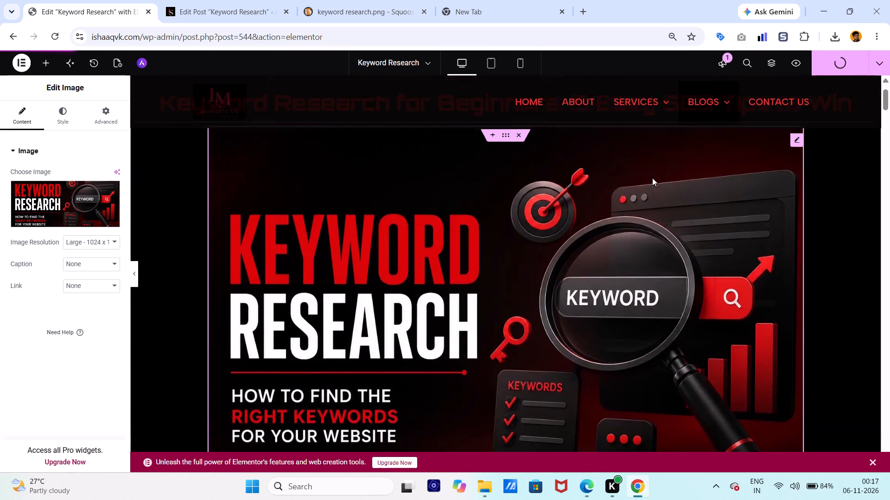
scroll(652, 178, up, 1)
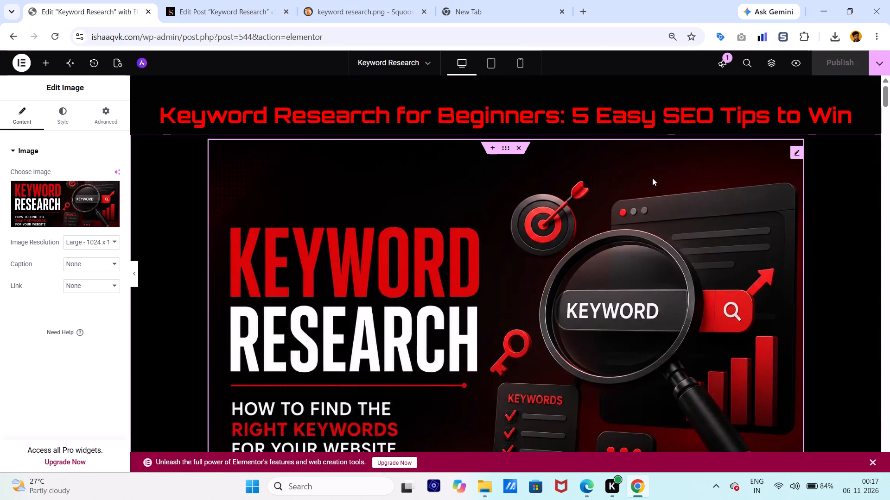
scroll(652, 178, down, 4)
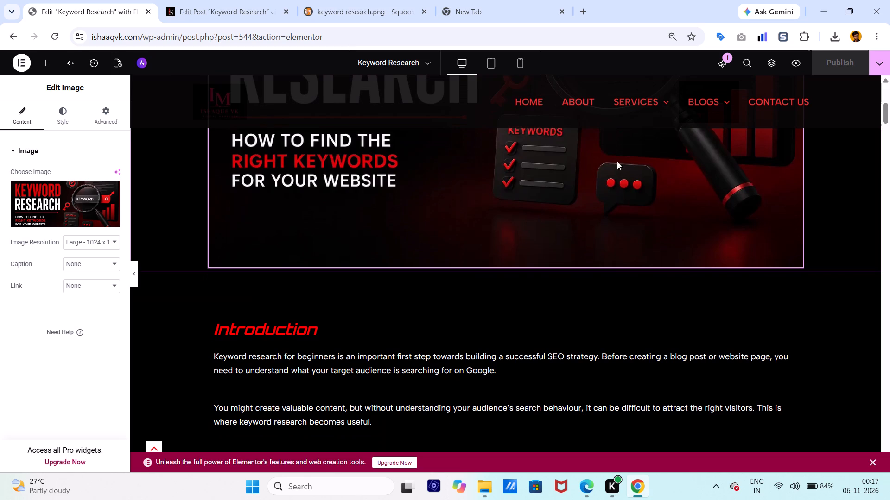
Return to the WordPress post editor and save the post with its new focus keyword.
click(213, 11)
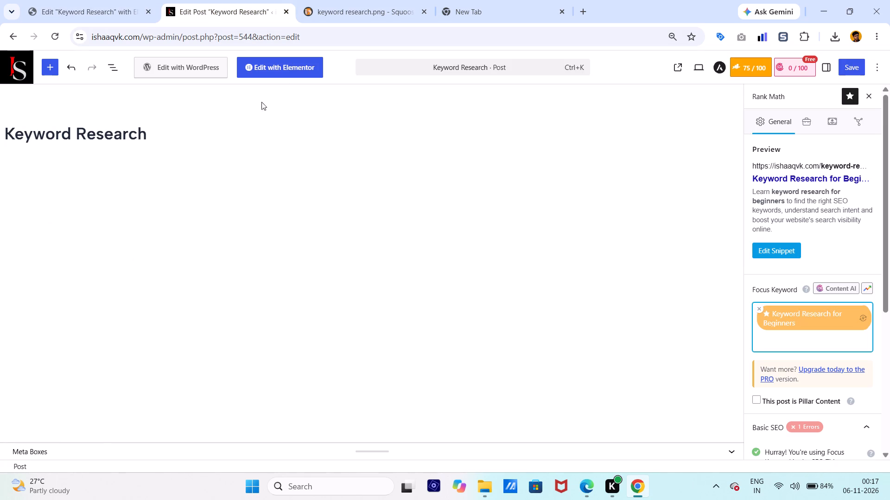
click(53, 41)
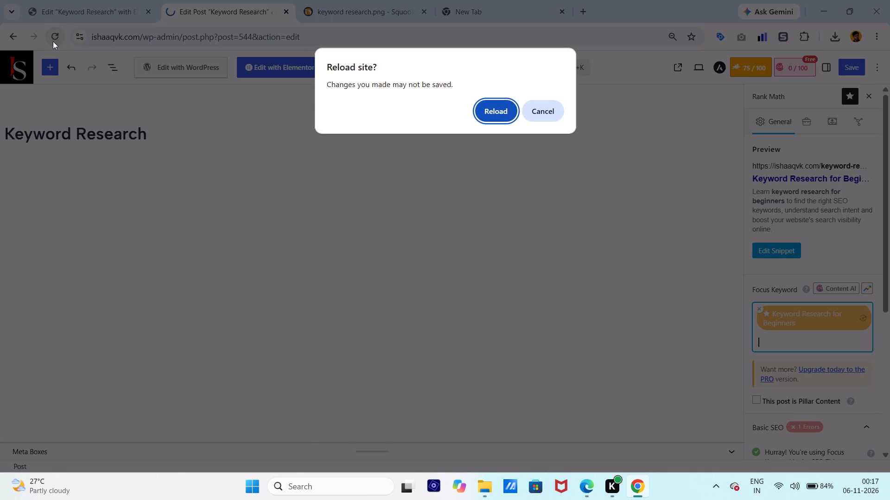
click(547, 107)
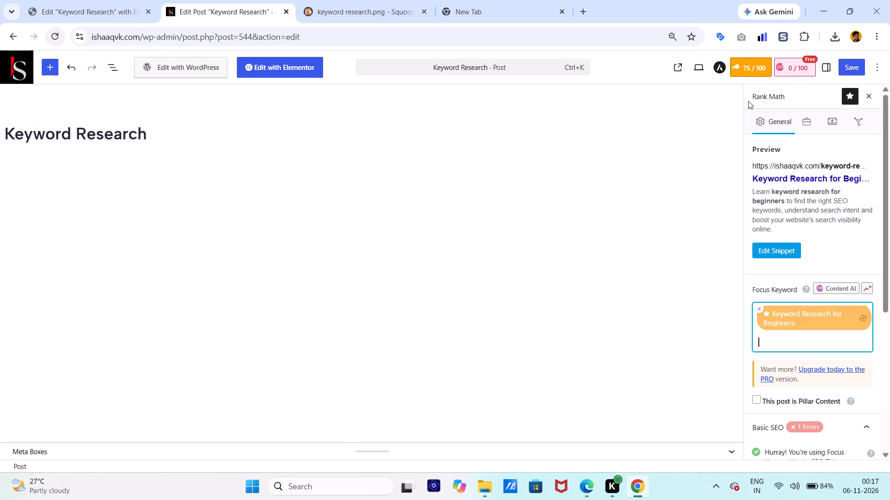
click(847, 64)
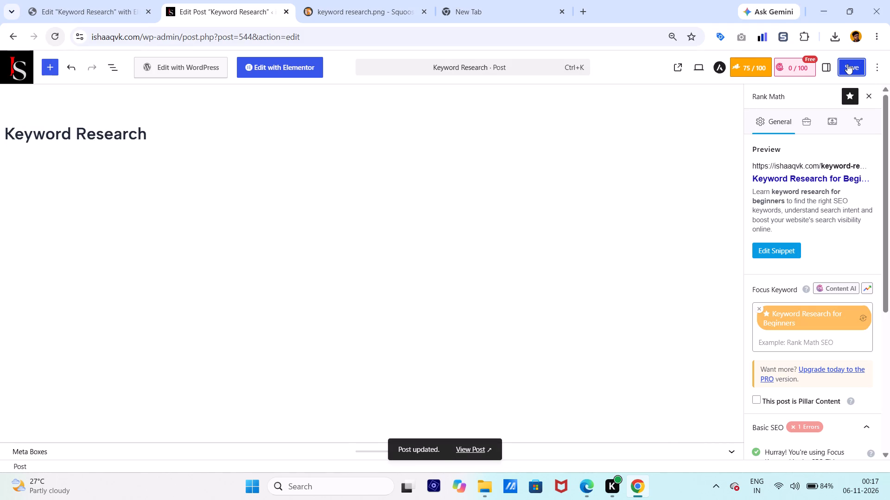
click(53, 30)
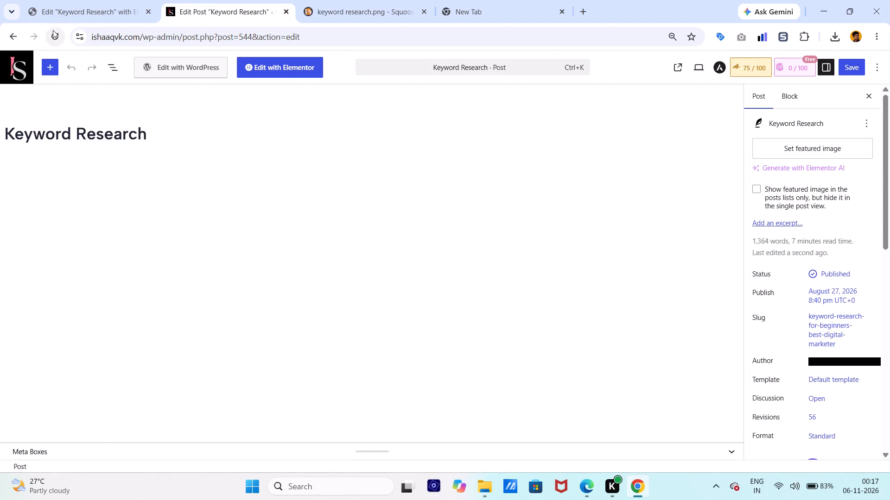
click(739, 68)
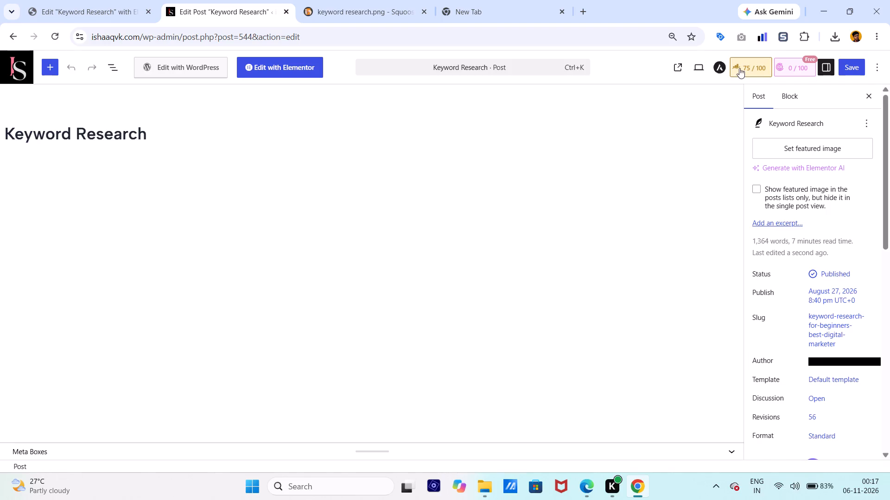
scroll(793, 256, down, 2)
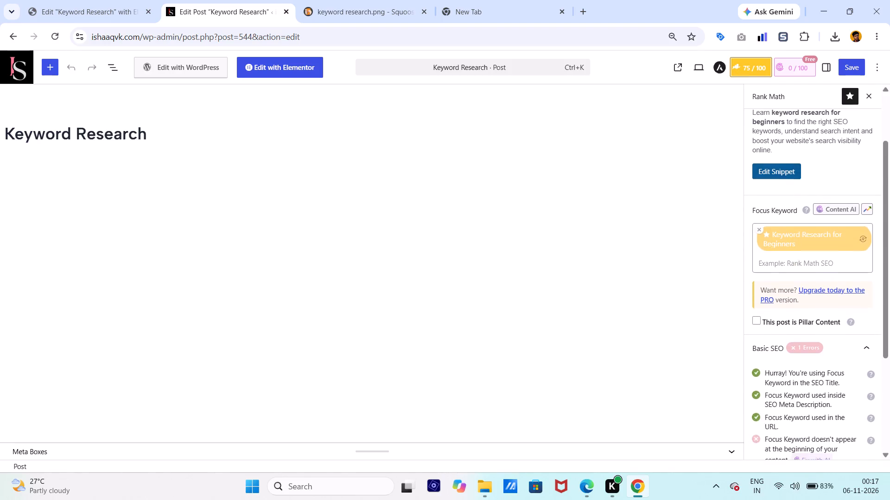
scroll(793, 256, down, 1)
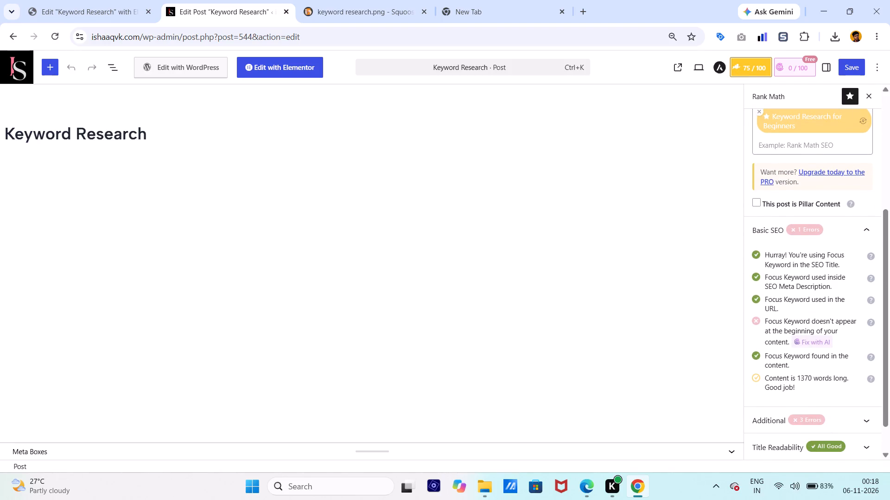
drag(768, 324, 789, 342)
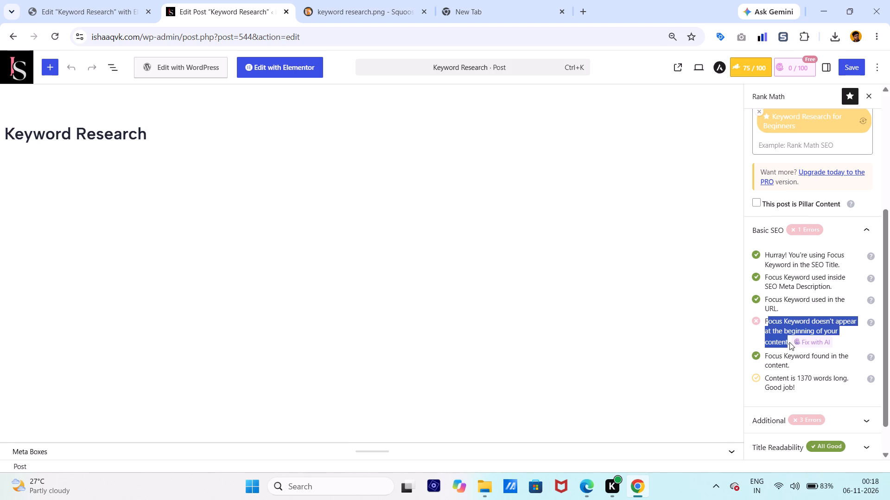
drag(789, 342, 790, 344)
drag(765, 317, 786, 336)
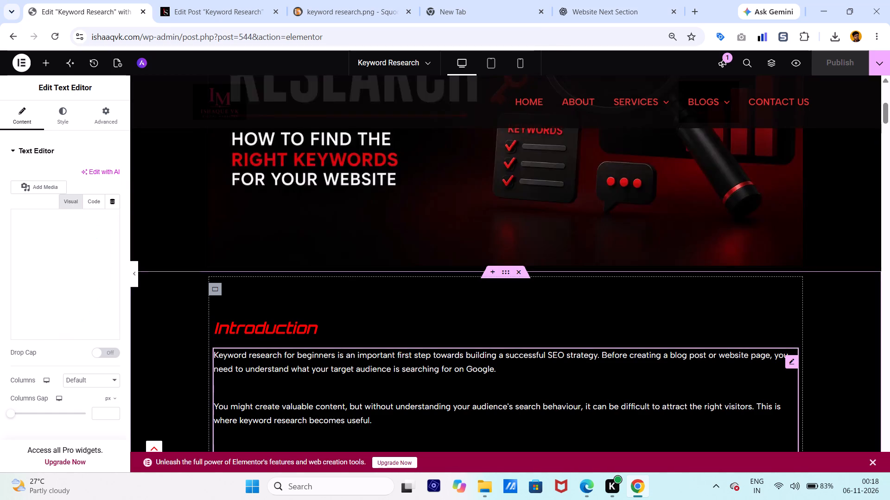
scroll(260, 356, down, 2)
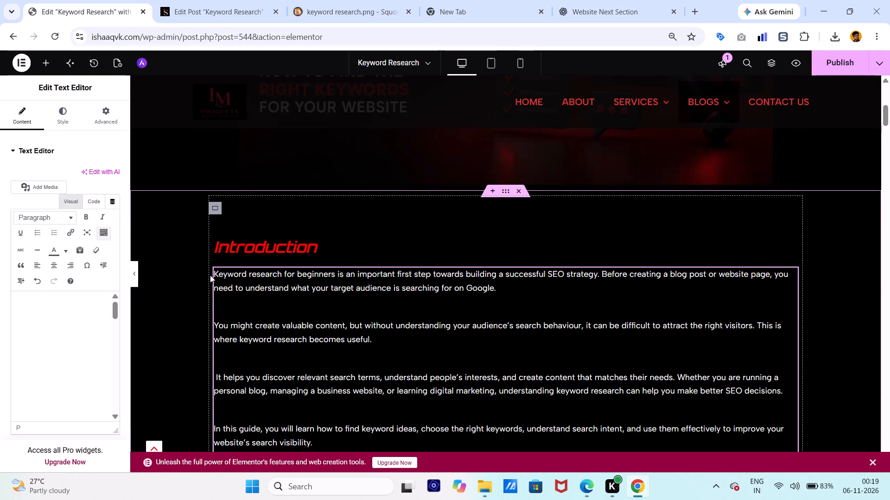
scroll(38, 326, up, 2)
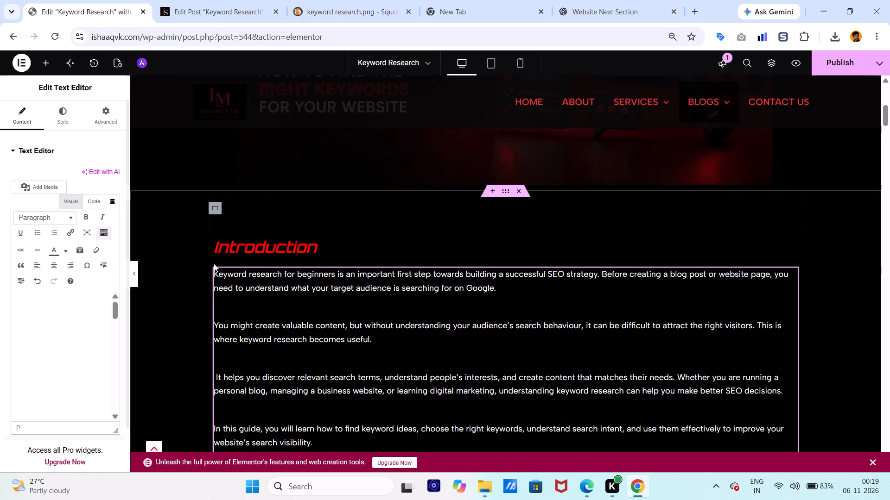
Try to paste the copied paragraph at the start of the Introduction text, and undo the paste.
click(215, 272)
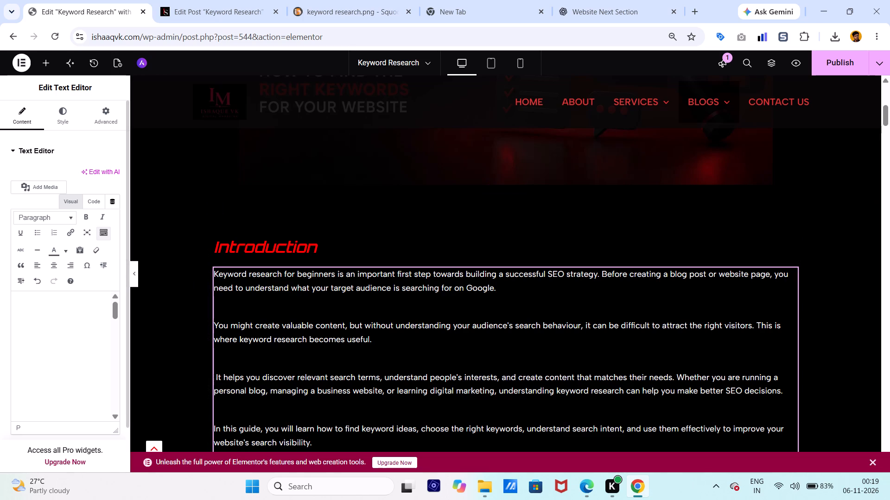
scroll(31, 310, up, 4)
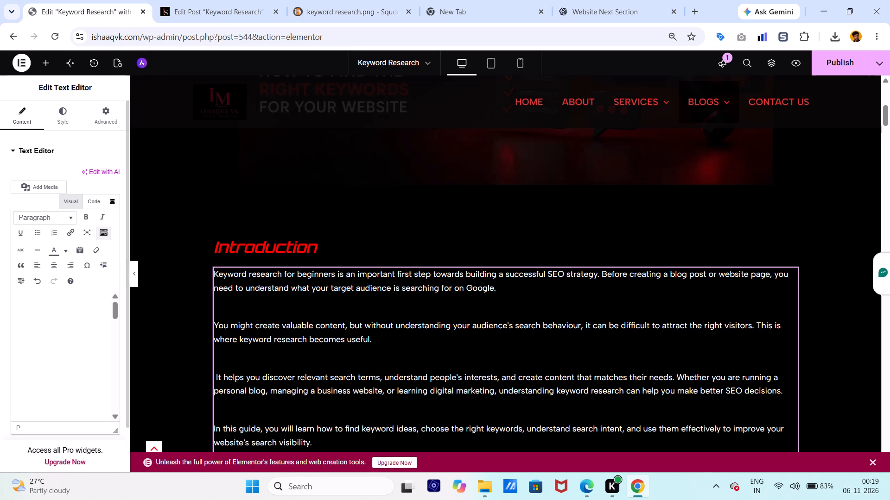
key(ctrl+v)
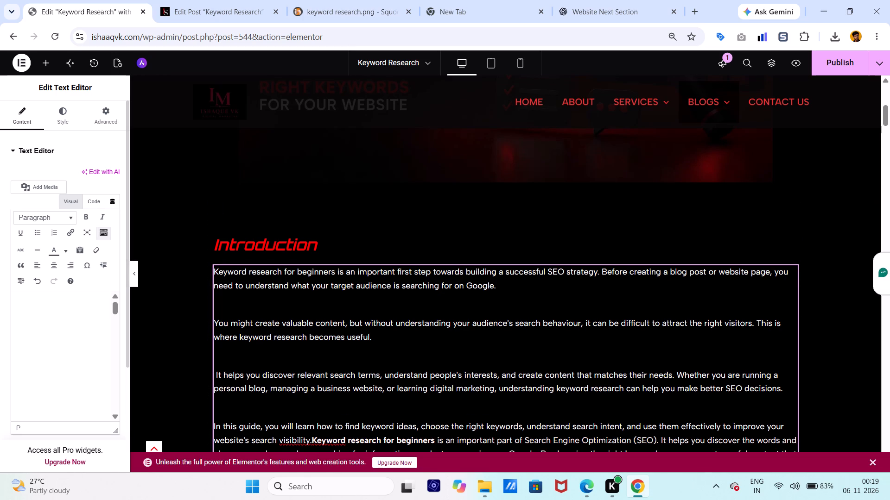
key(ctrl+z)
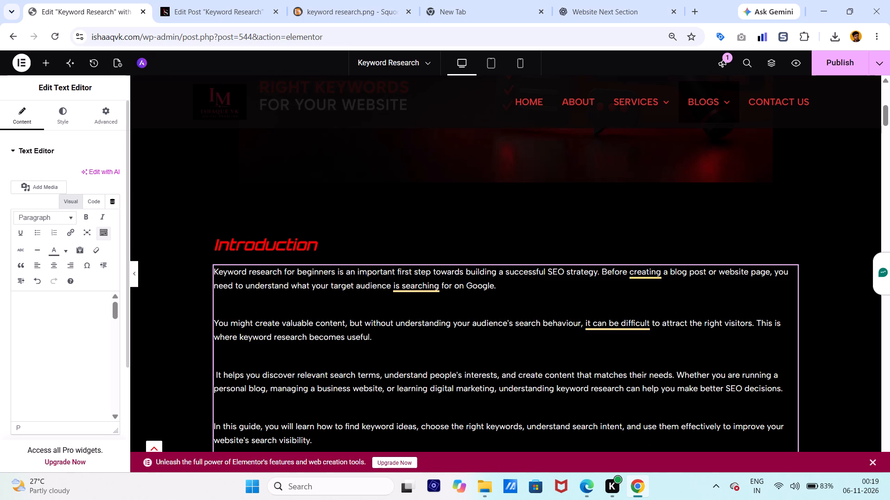
Add a new line at the very start of the Introduction text and paste the copied "Keyword research for beginners" paragraph there.
click(215, 271)
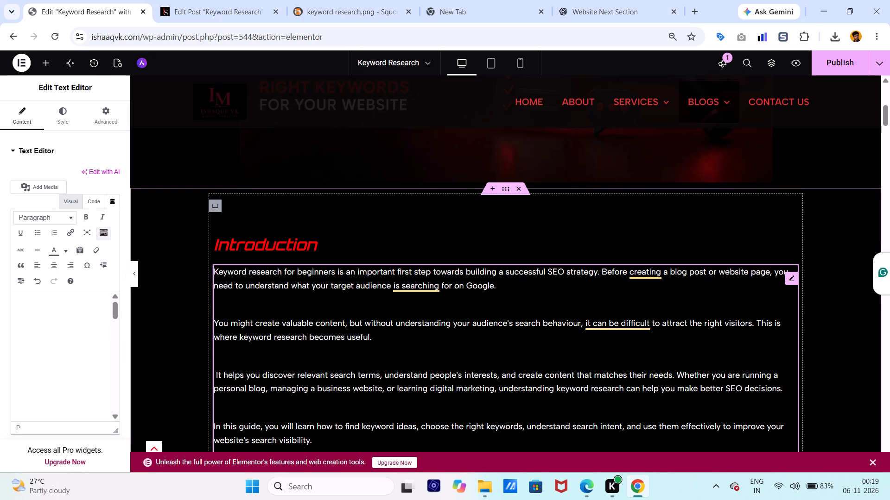
key(shift+Return)
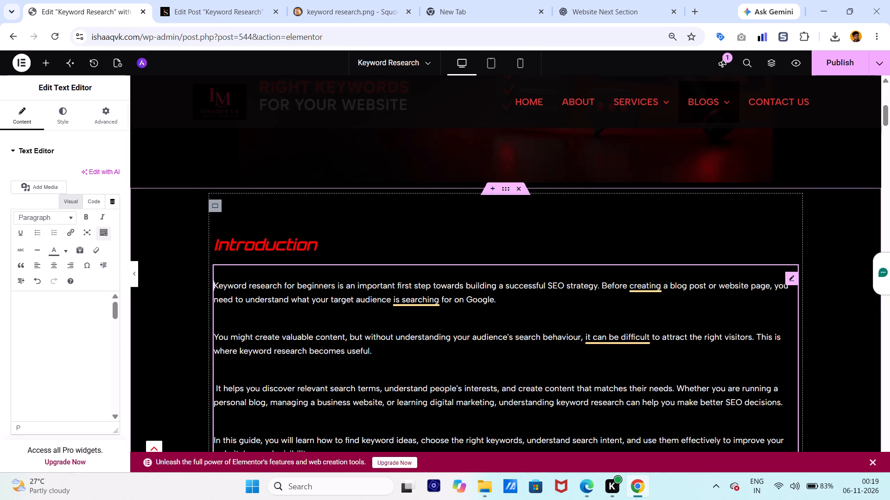
key(Up)
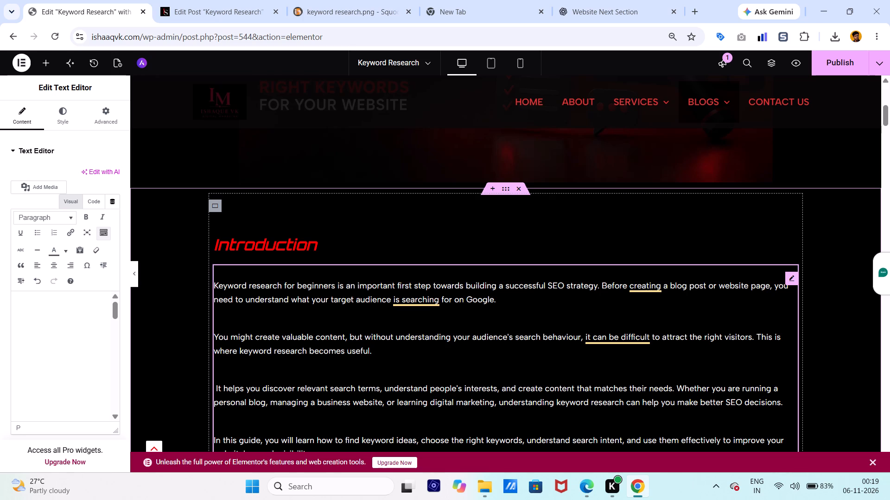
key(ctrl+v)
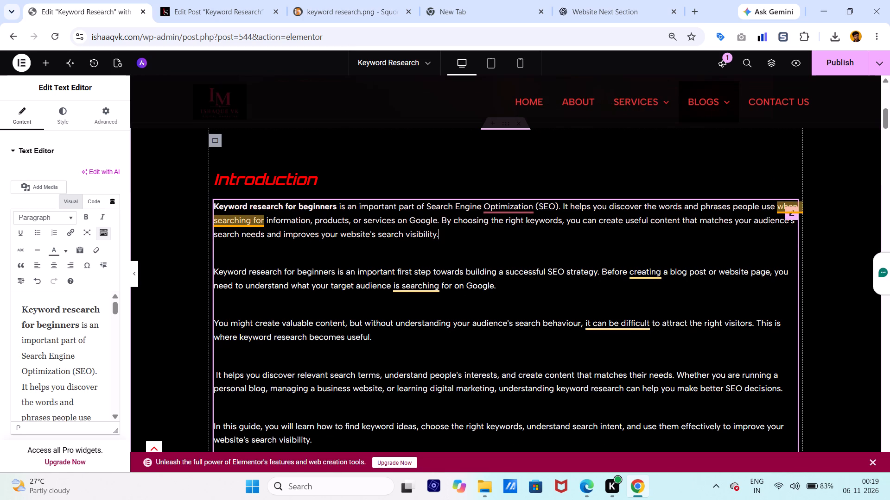
click(366, 342)
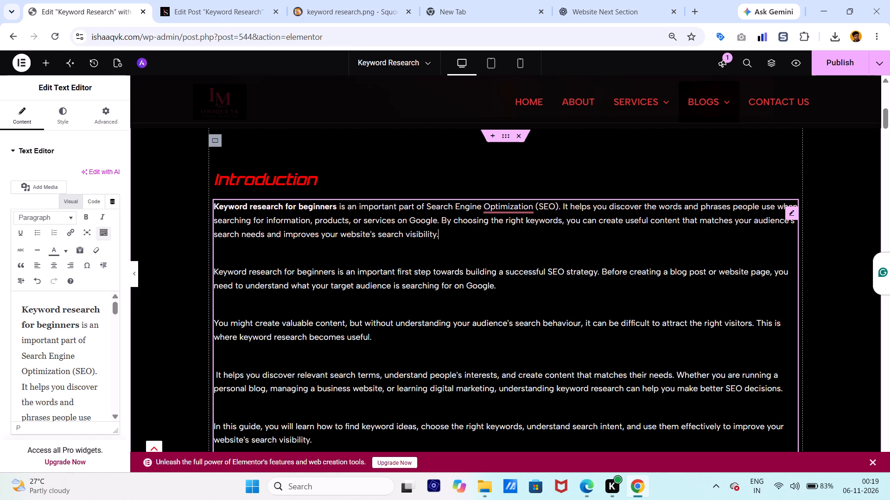
scroll(371, 262, up, 1)
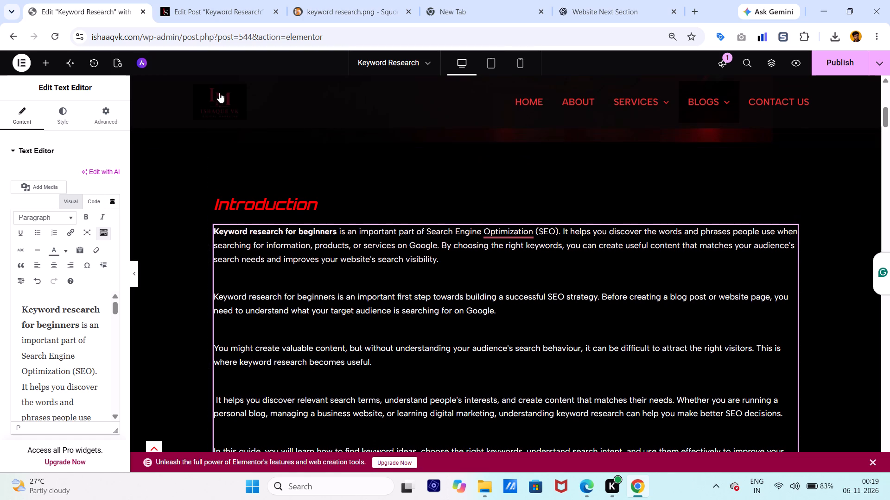
Publish the Elementor page with the new introduction paragraph.
click(846, 62)
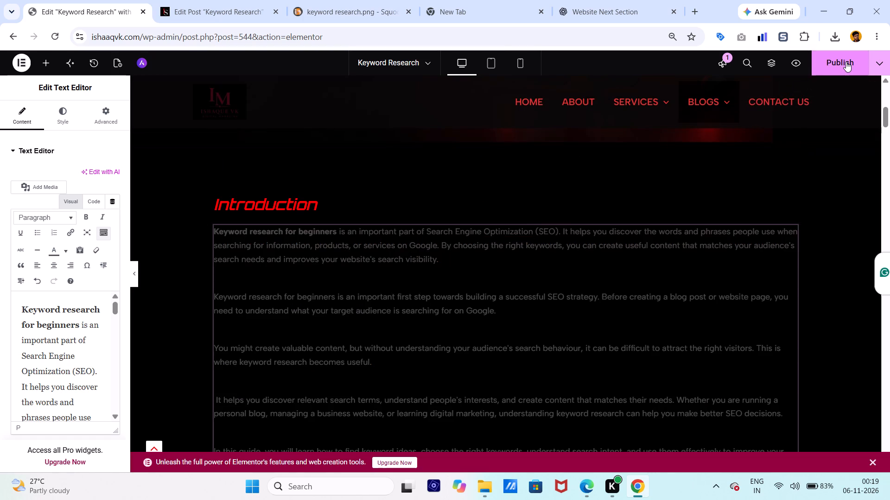
Switch to the WordPress post editor, reload it, and examine Rank Math's Basic SEO and Additional checks.
click(241, 13)
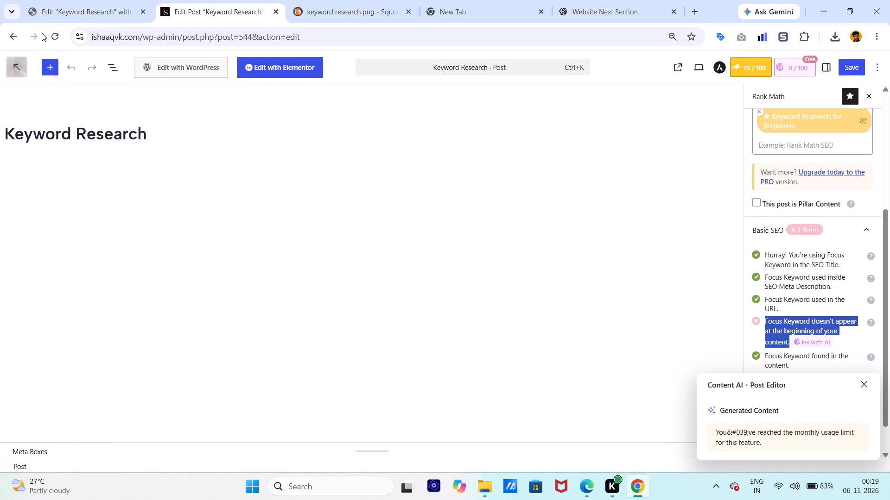
click(54, 33)
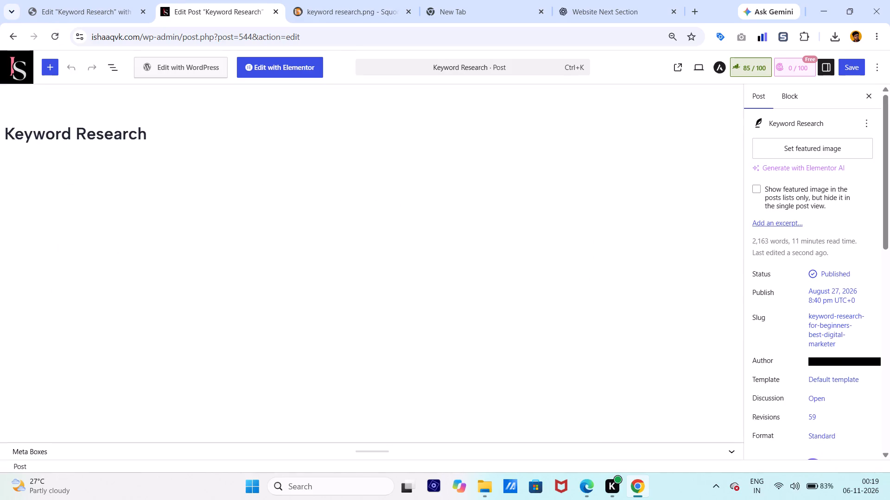
click(746, 68)
scroll(831, 344, down, 2)
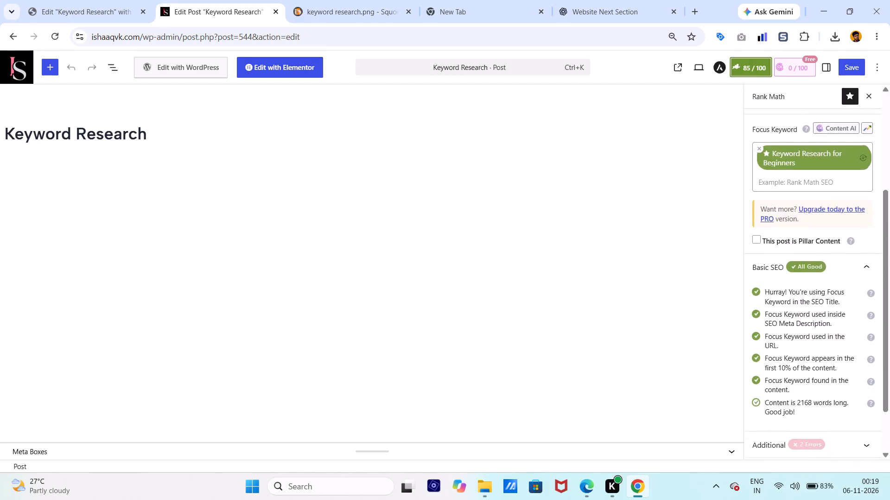
scroll(831, 344, down, 2)
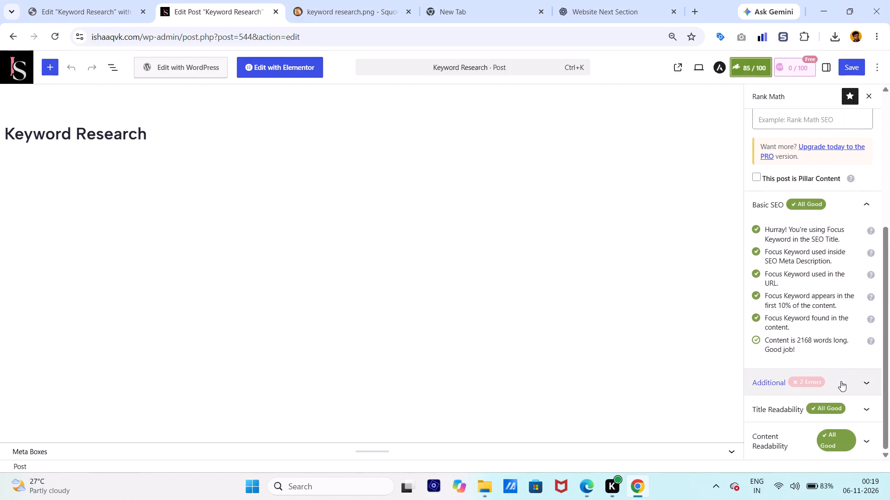
click(841, 381)
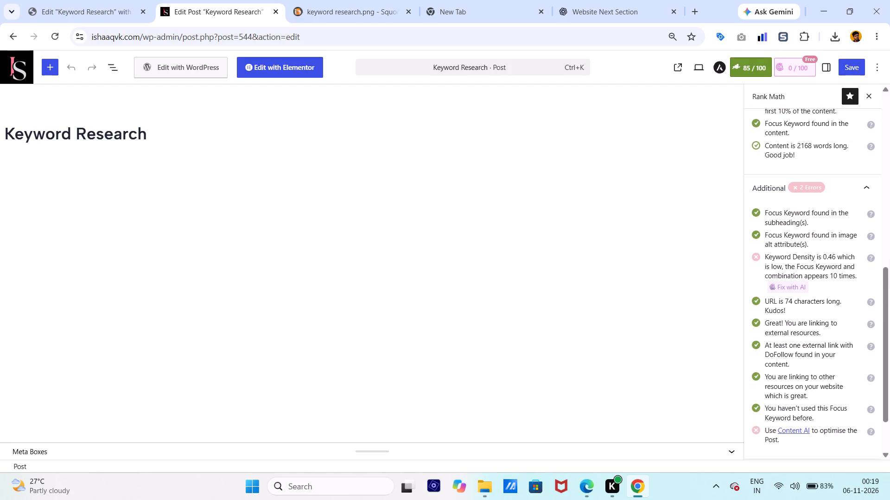
scroll(841, 381, down, 3)
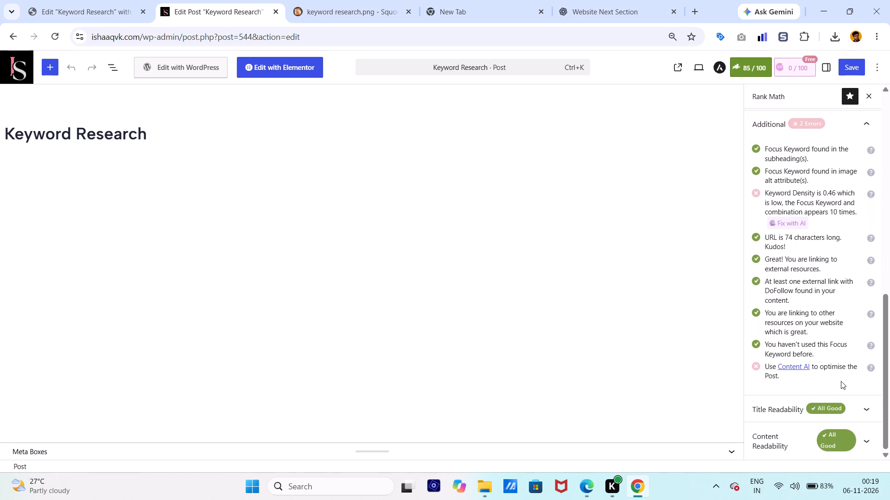
scroll(841, 381, up, 1)
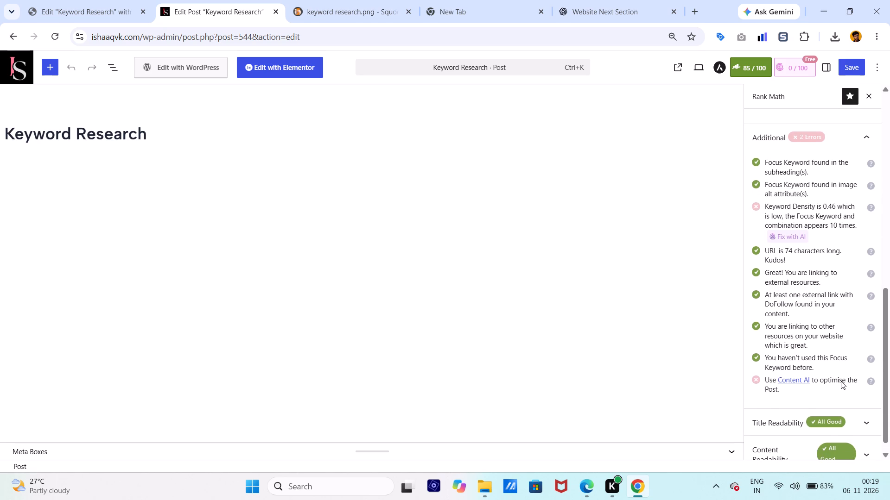
scroll(841, 381, up, 2)
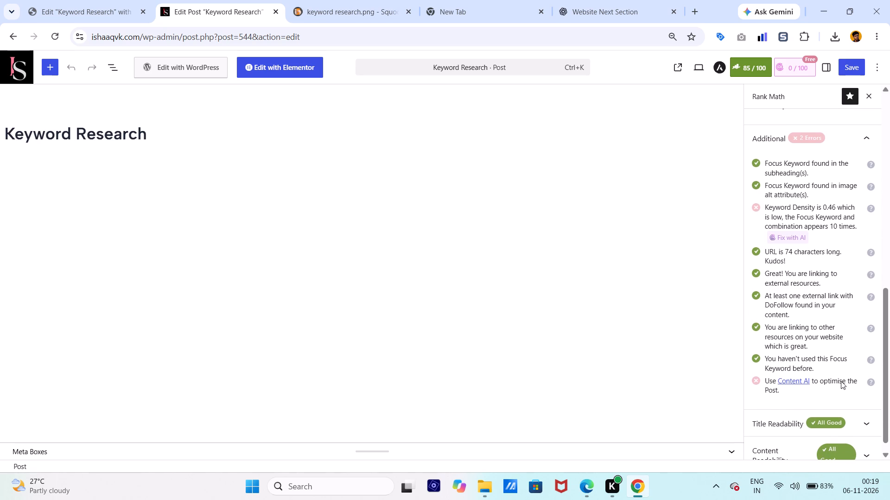
scroll(841, 381, up, 2)
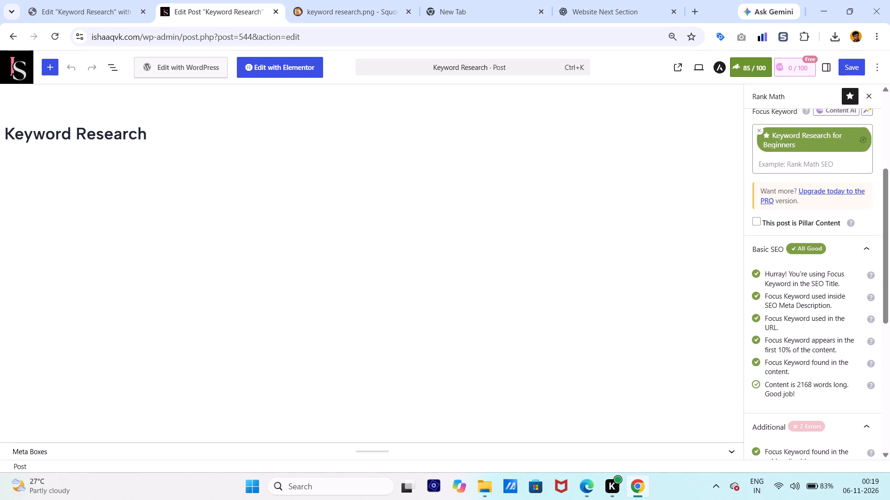
scroll(841, 381, up, 4)
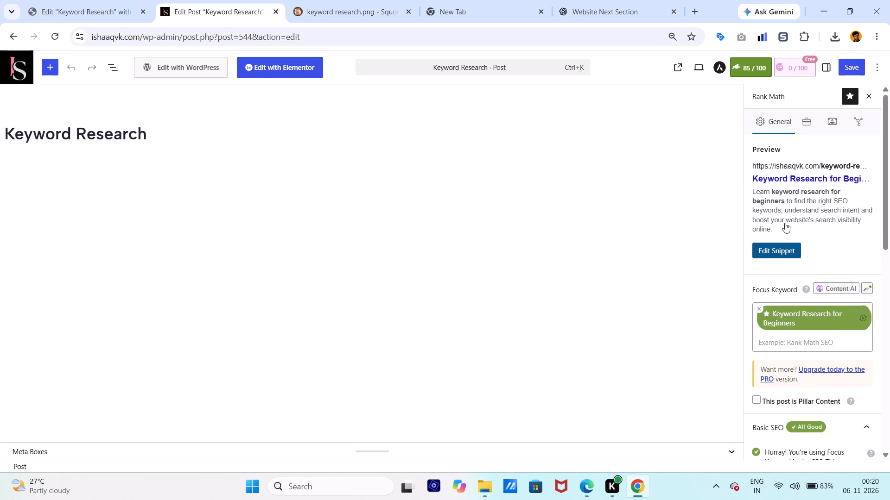
In Elementor, delete the old "important first step" paragraph from the Introduction and use line breaks to space the remaining text.
double_click(88, 19)
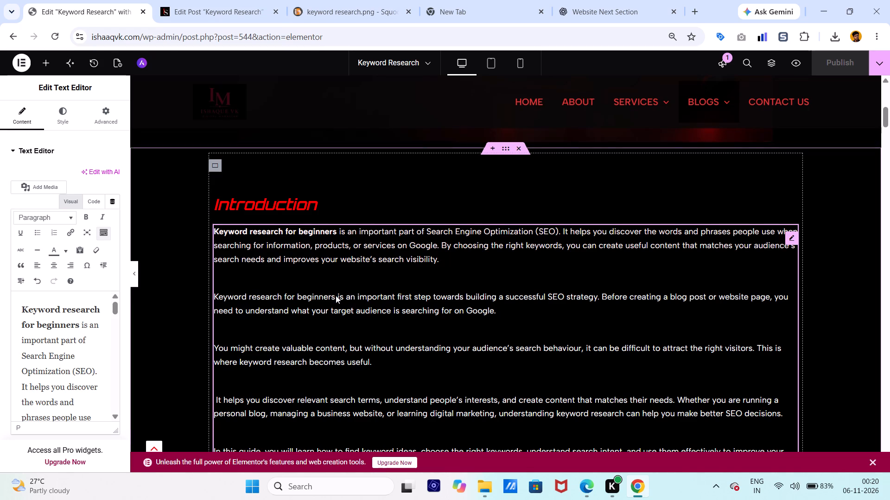
click(217, 292)
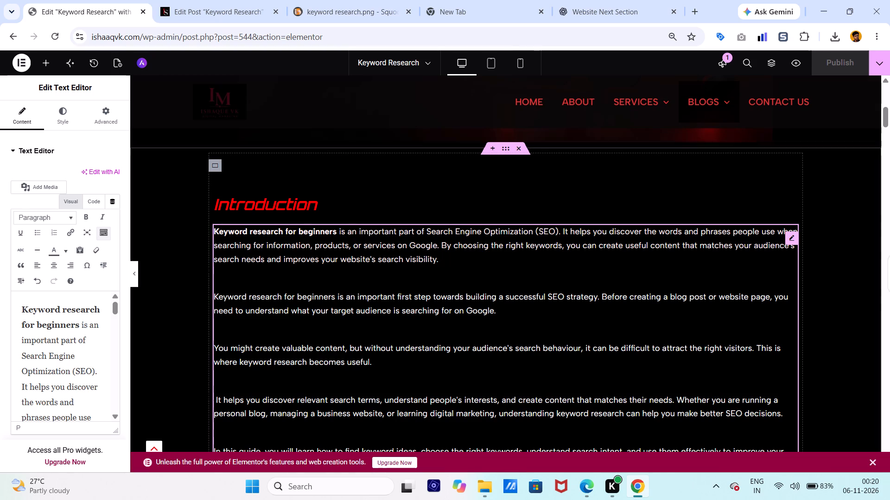
drag(215, 296, 484, 312)
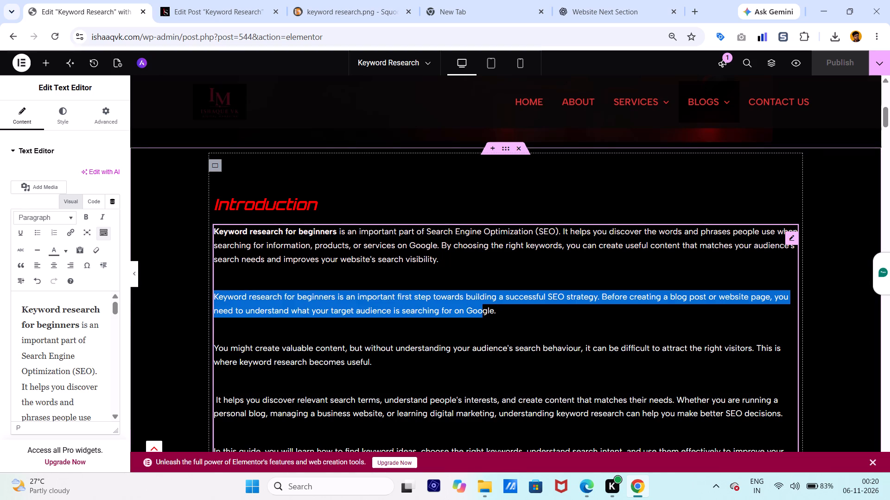
drag(484, 312, 495, 312)
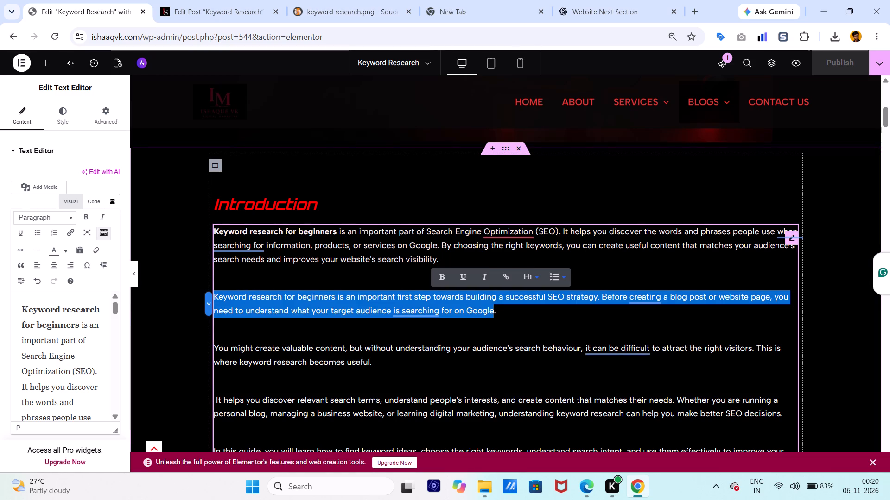
key(BackSpace)
key(Down)
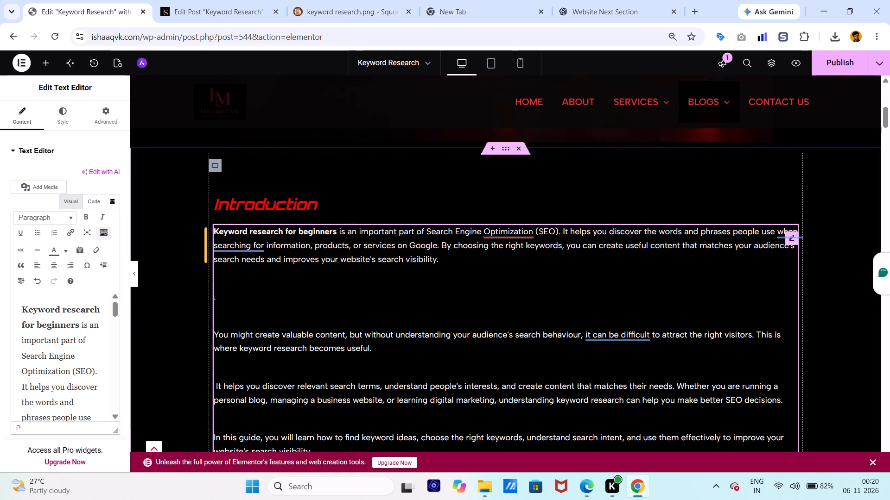
key(BackSpace)
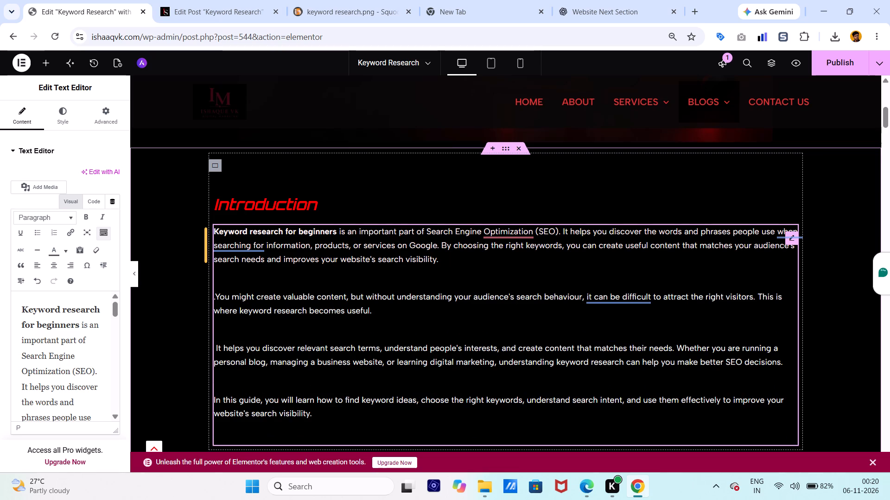
key(BackSpace)
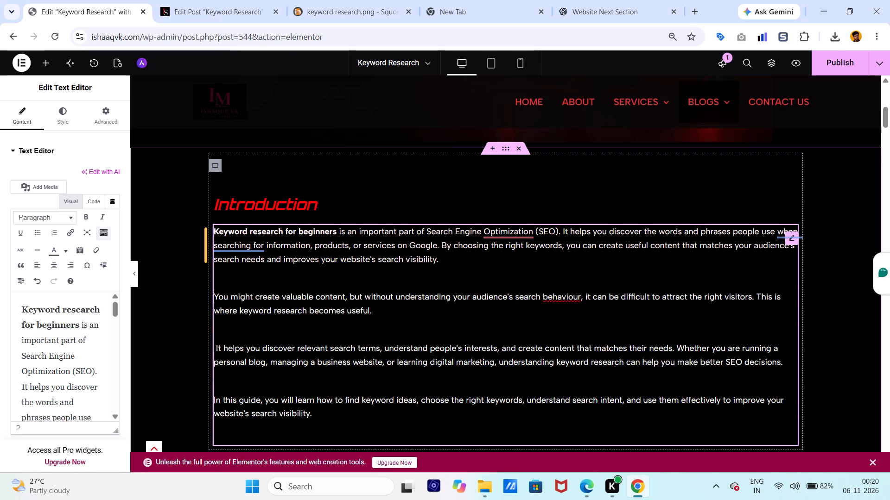
key(BackSpace)
key(shift+Return)
key(shift+Return)
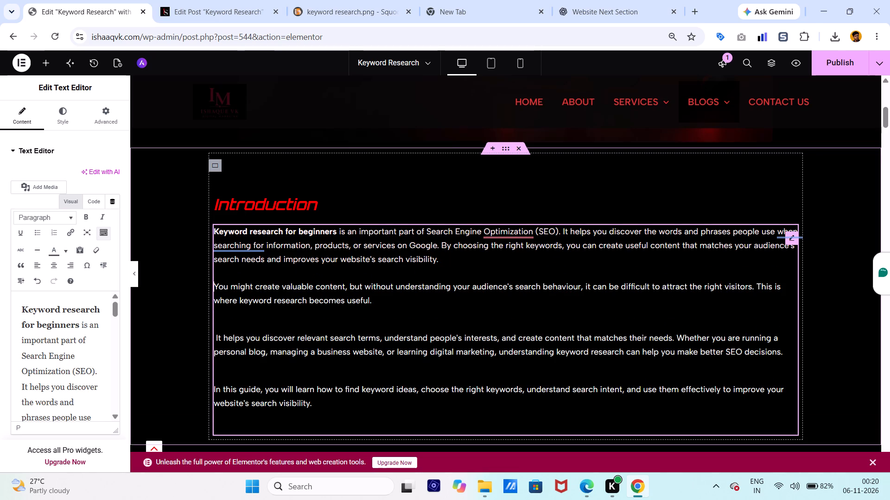
click(833, 62)
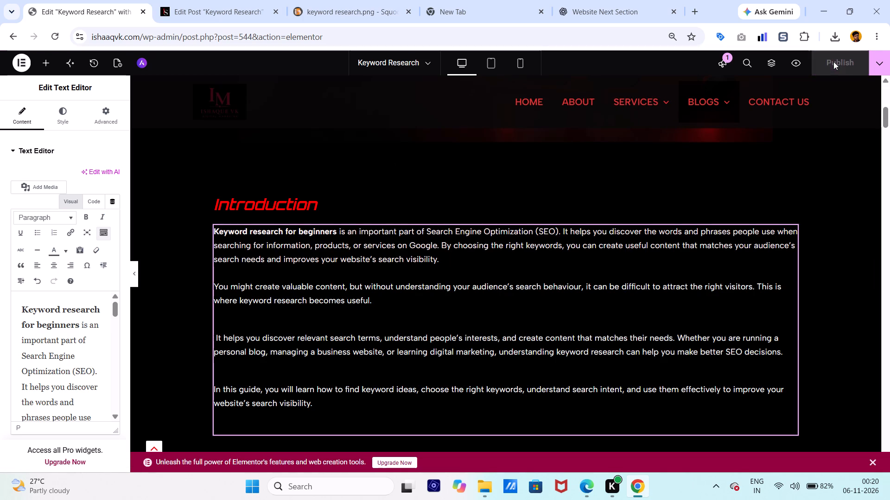
click(210, 16)
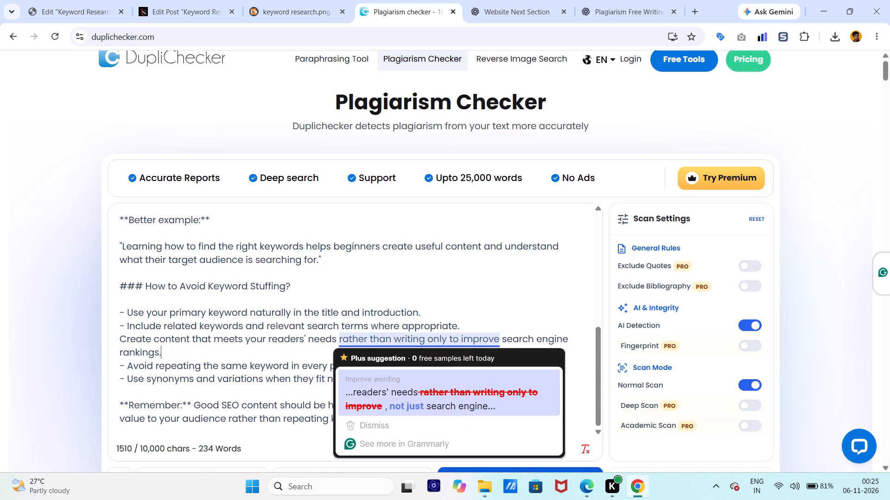
click(426, 387)
text(, not just)
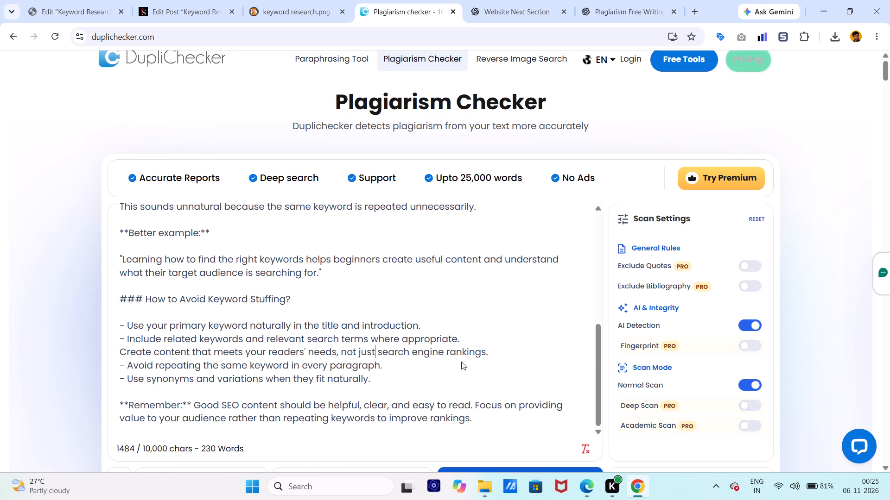
Apply Grammarly's correction "paragraph" to the broken ending "pa to read" of the "For instance, repeating the same keyword" sentence.
scroll(461, 362, down, 1)
scroll(461, 362, up, 4)
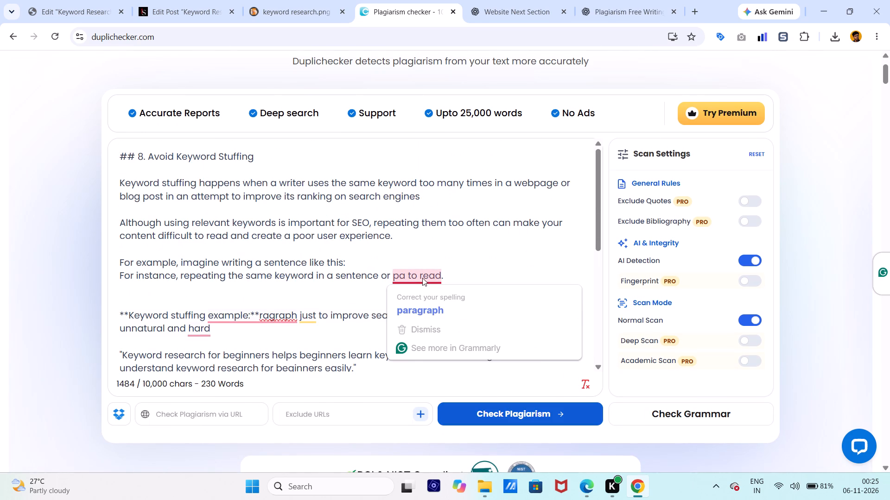
click(423, 303)
text(paragraph)
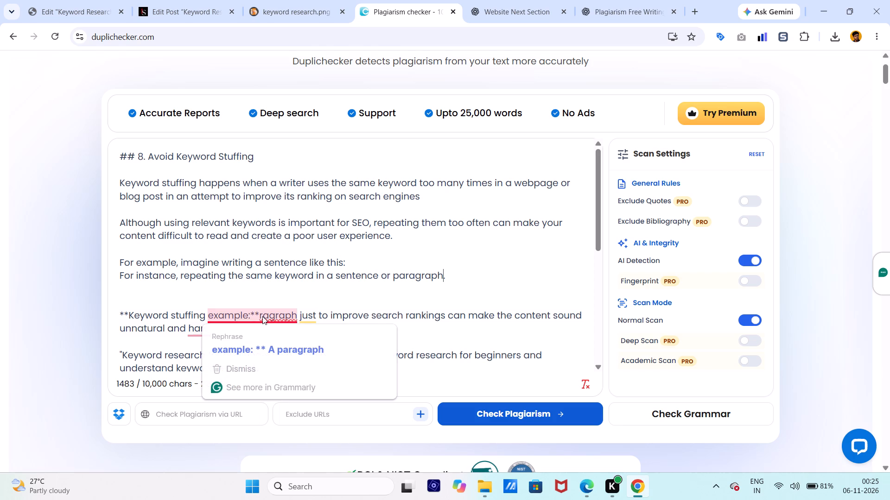
Repair the "Keyword stuffing example" line with Grammarly's fixes, inserting "example: ** A paragraph" and adding "to read" after "hard".
click(262, 334)
text(example: ** A)
key(space)
text(paragraph)
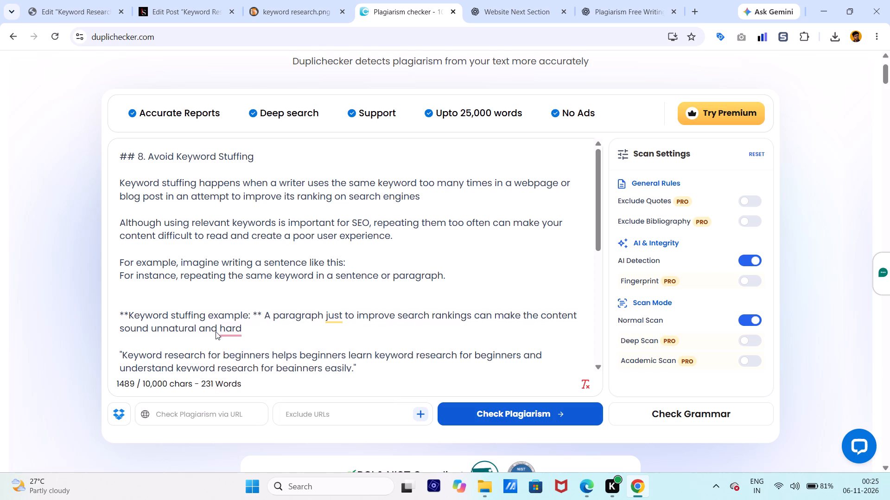
click(237, 343)
key(space)
text(to read)
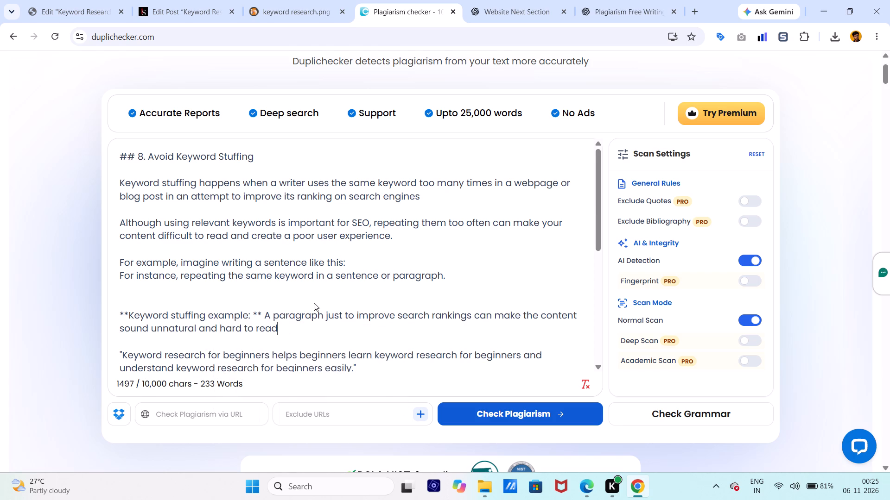
Review the corrected text and submit it for a plagiarism check, completing the human verification.
scroll(315, 265, up, 2)
scroll(315, 265, down, 3)
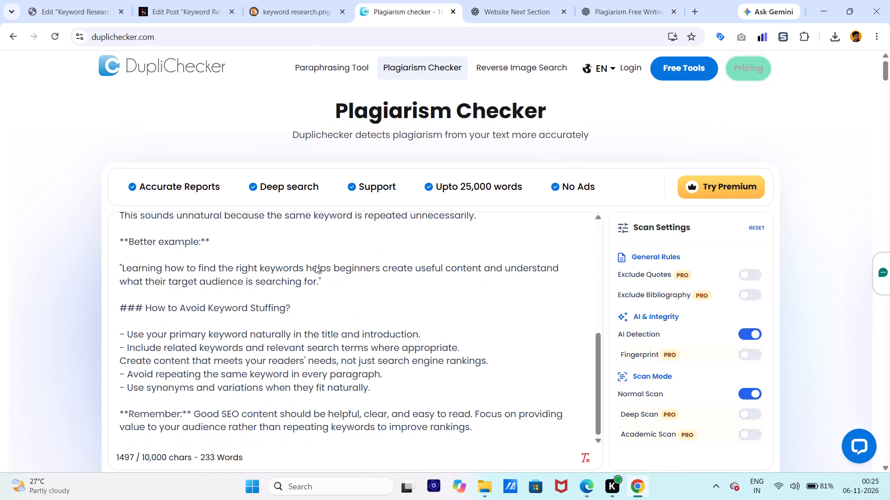
scroll(315, 265, down, 2)
click(481, 388)
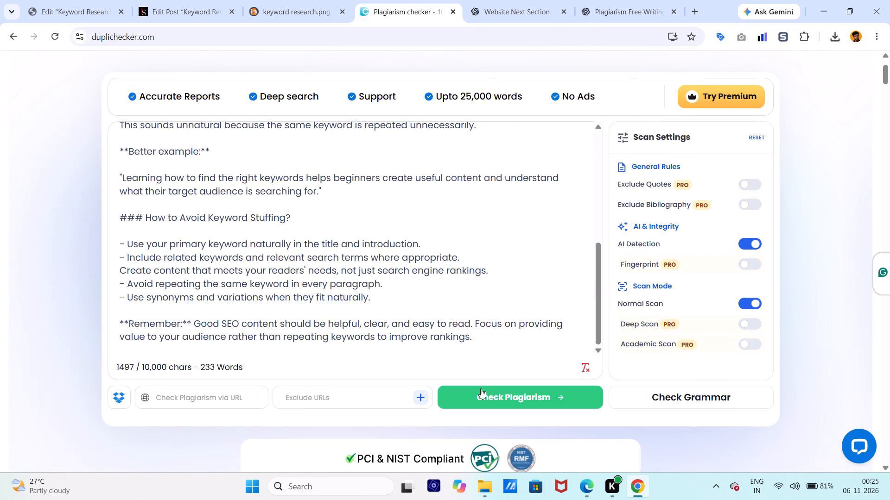
click(370, 267)
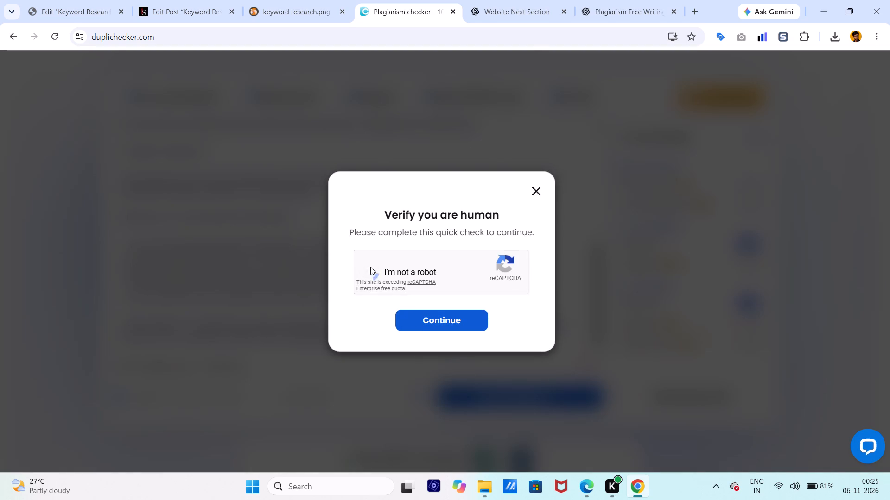
click(422, 323)
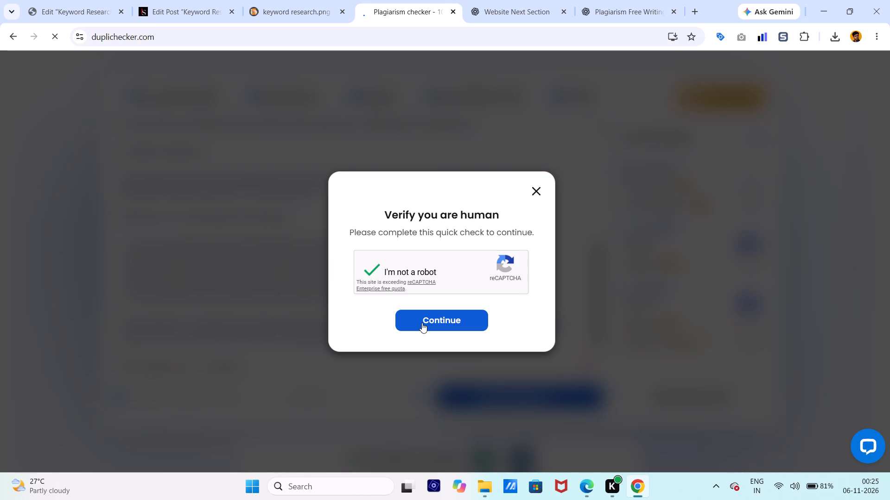
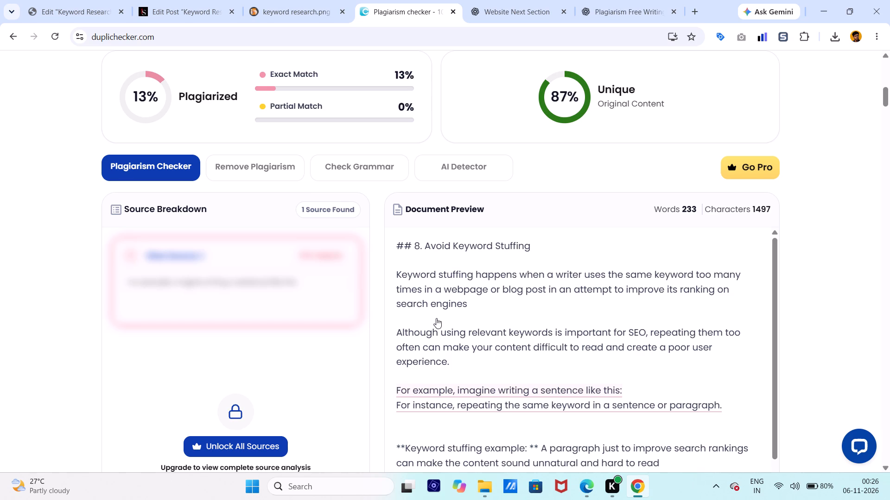
Examine the plagiarism report and its document preview for the sentences flagged as matching a source.
scroll(436, 318, down, 5)
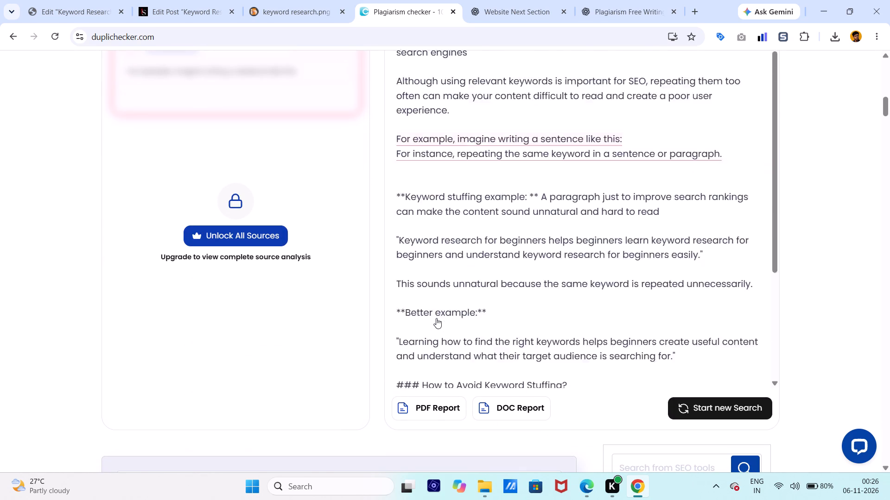
scroll(436, 318, down, 3)
scroll(436, 318, up, 5)
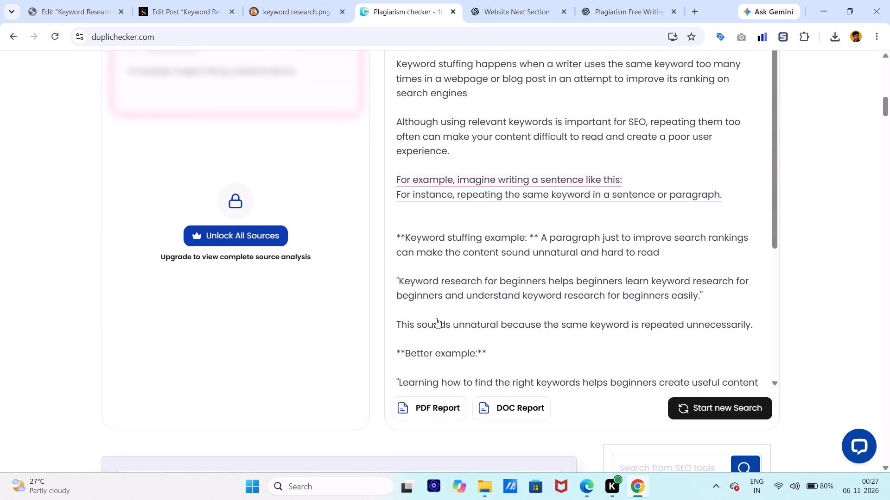
scroll(436, 318, up, 5)
scroll(429, 499, up, 5)
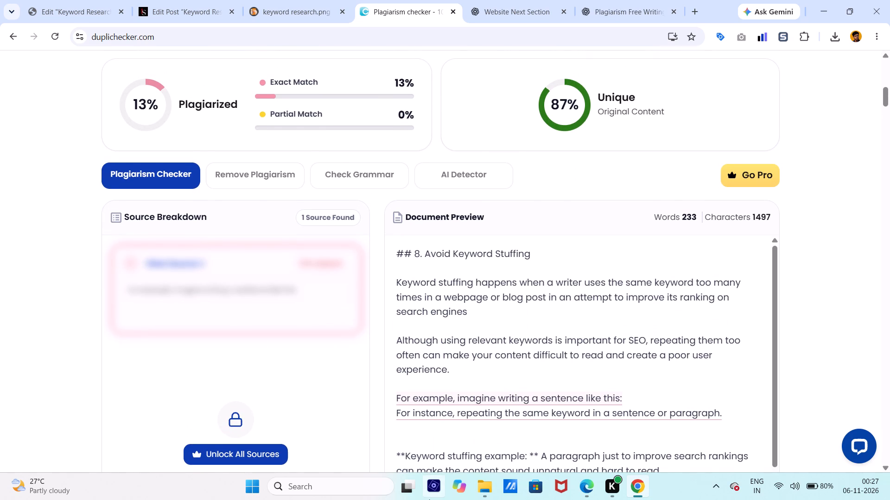
scroll(393, 322, up, 4)
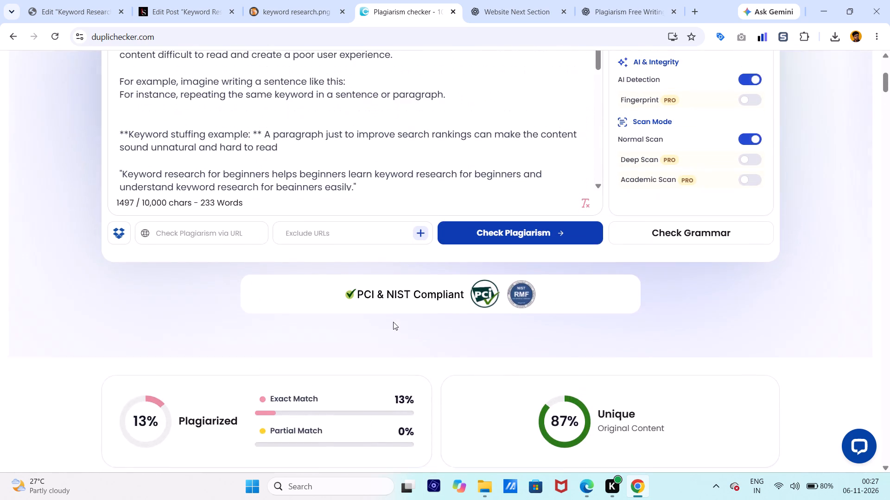
scroll(393, 322, up, 1)
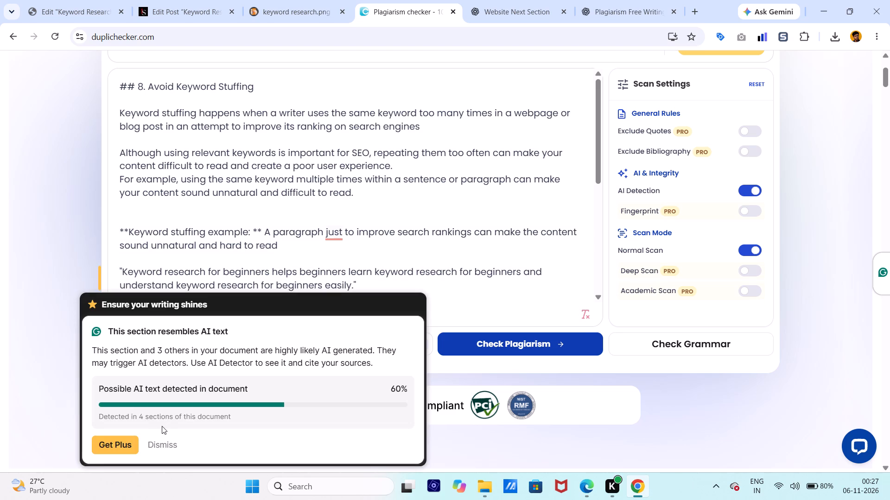
Apply Grammarly's fix inserting "written" before "just" in the "Keyword stuffing example" line, and dismiss the Plus tone suggestion.
click(333, 231)
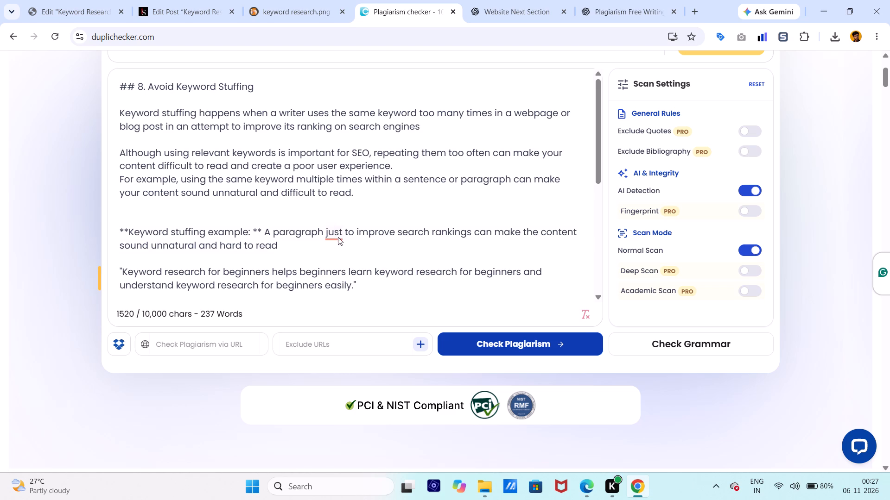
click(343, 255)
text(written)
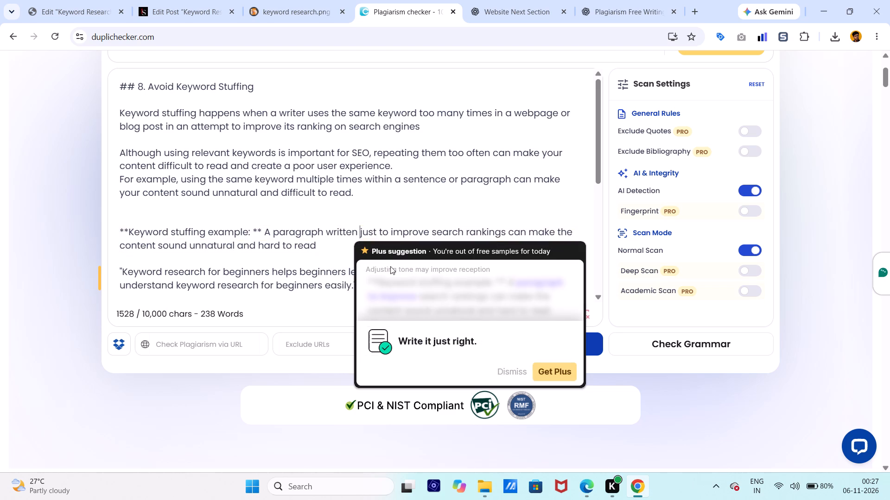
click(390, 267)
click(506, 369)
Submit the revised section for another plagiarism check, completing the human verification.
scroll(489, 265, down, 3)
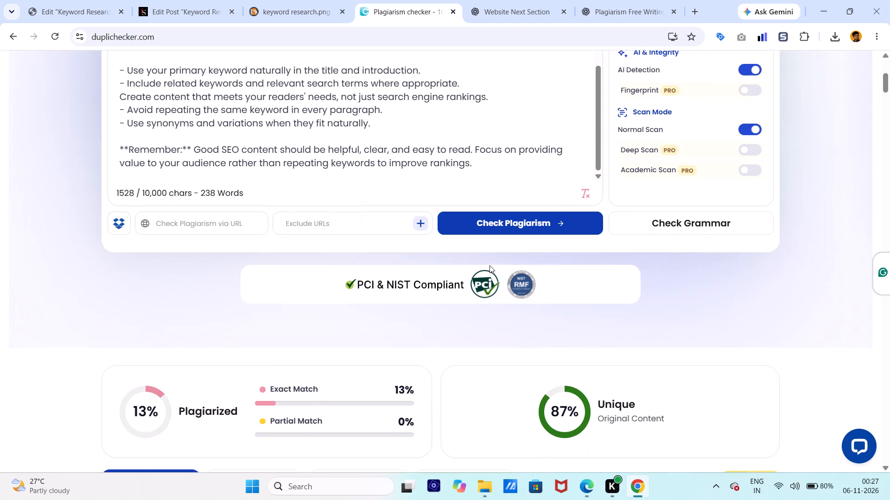
click(497, 162)
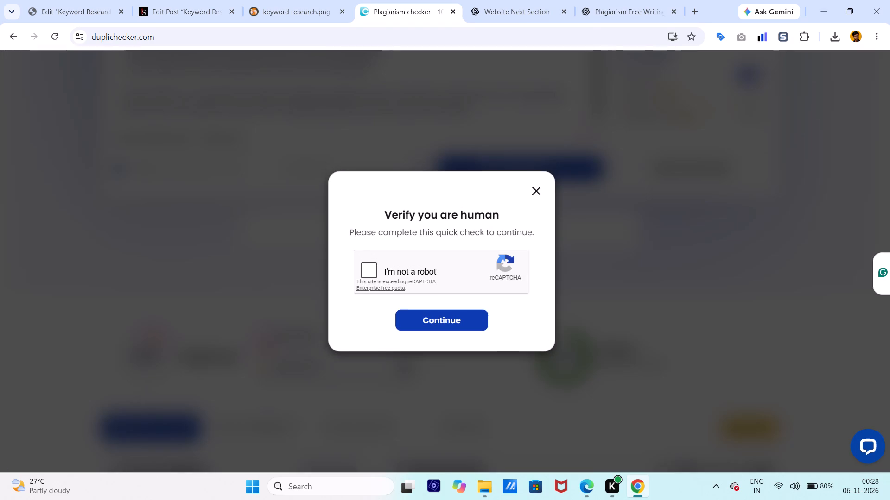
click(371, 272)
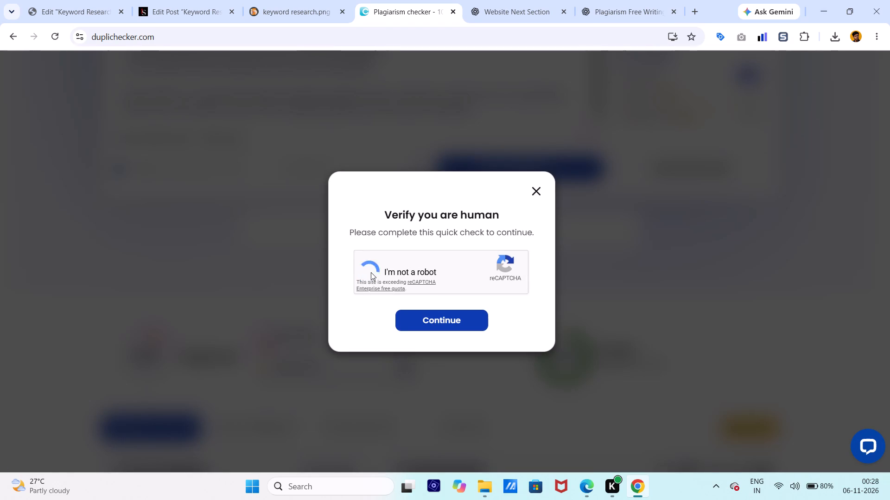
click(439, 318)
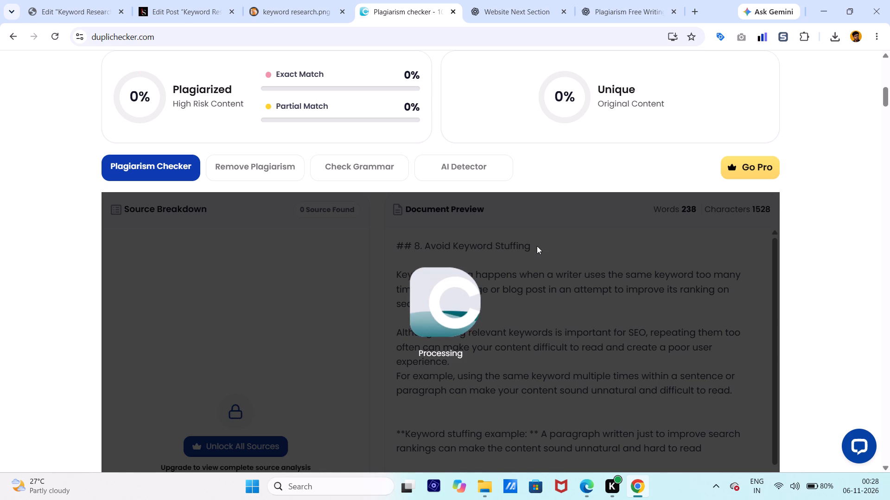
scroll(537, 246, up, 1)
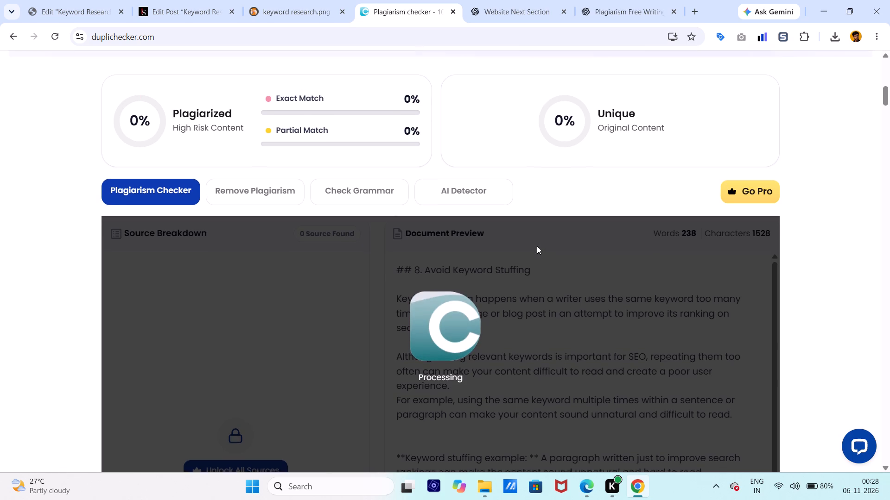
scroll(537, 246, up, 1)
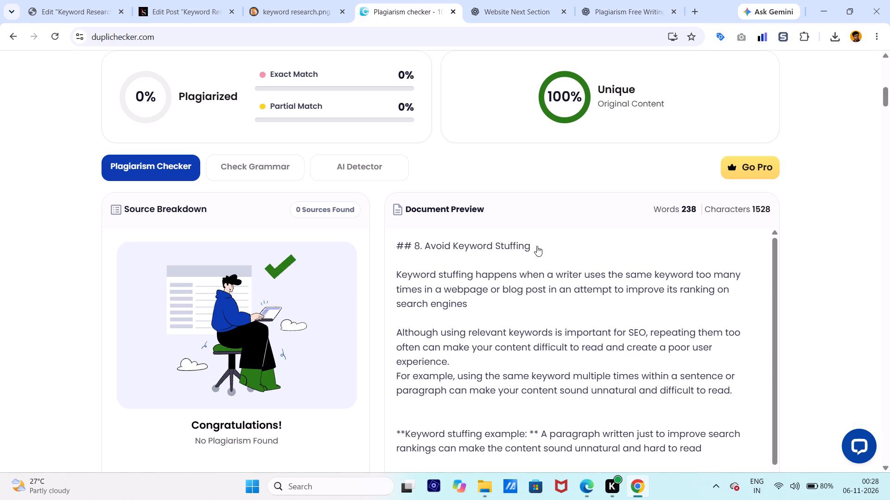
scroll(537, 246, up, 6)
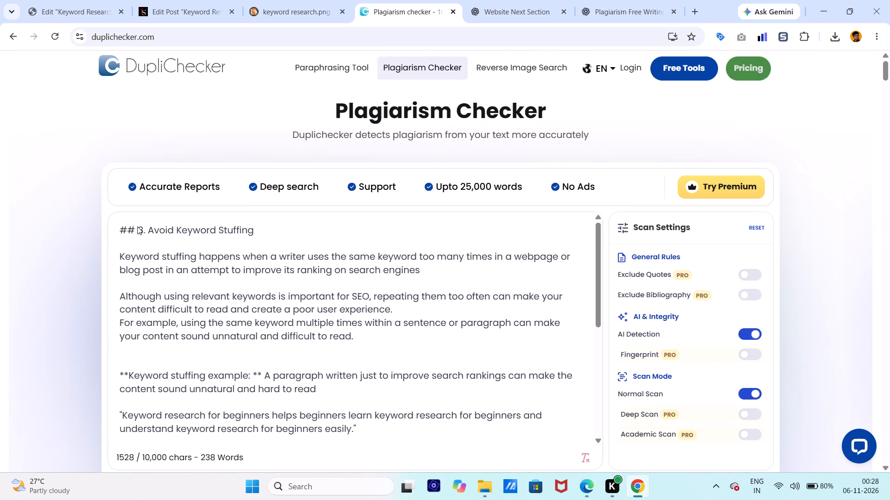
drag(137, 226, 437, 450)
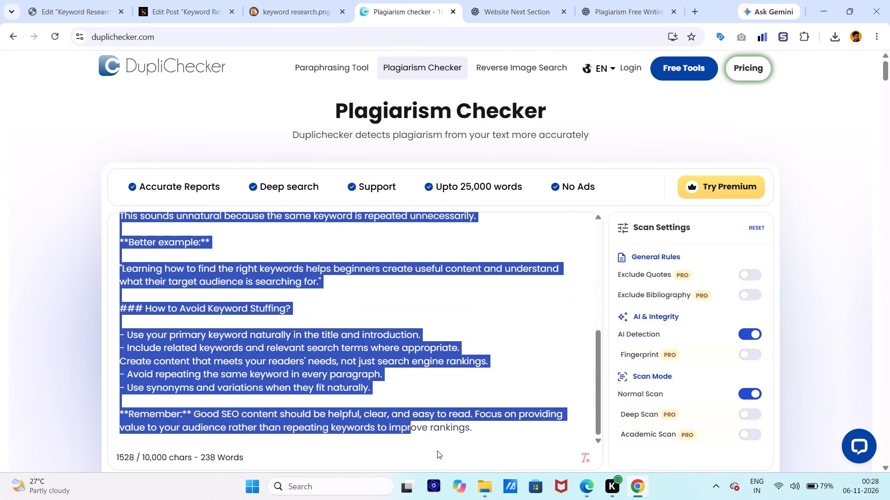
drag(437, 450, 489, 441)
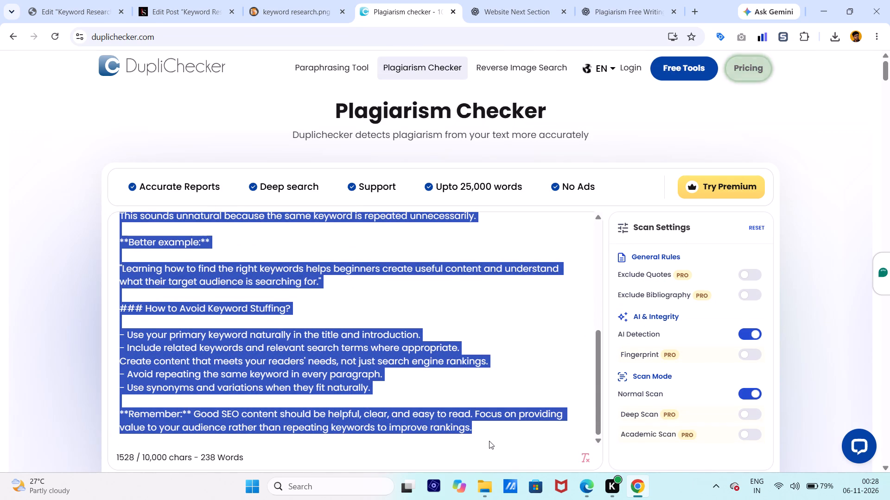
key(ctrl+c)
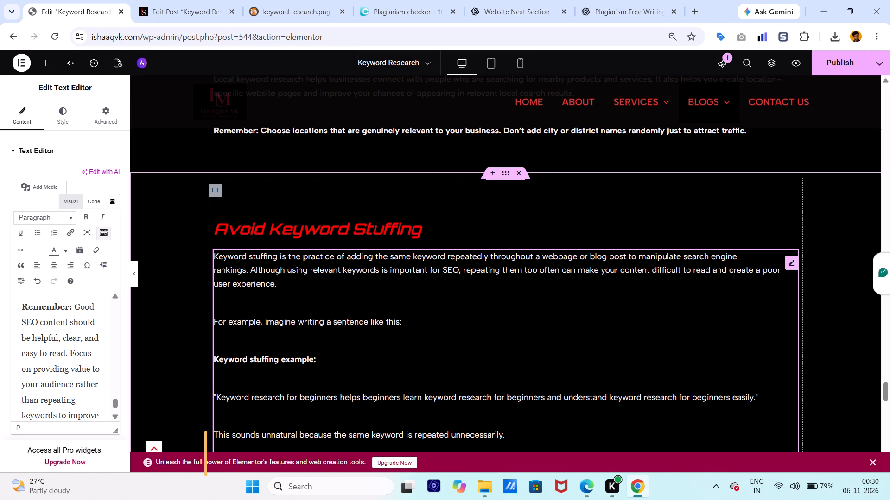
Format the line "For example, imagine writing a sentence like this:" as a bold H5 heading.
scroll(264, 298, down, 1)
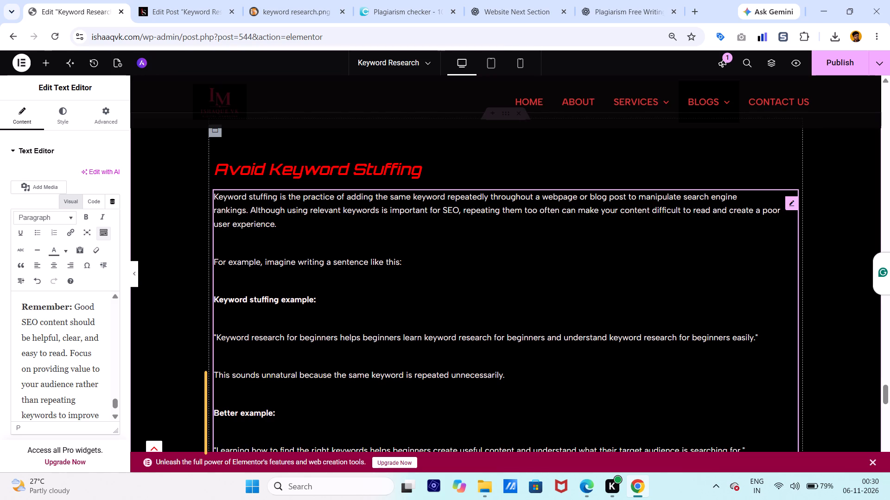
drag(216, 262, 401, 260)
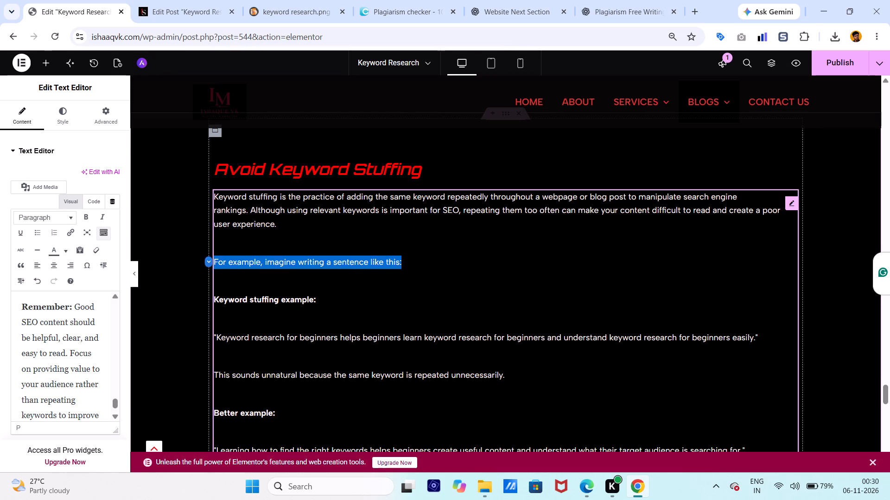
click(334, 237)
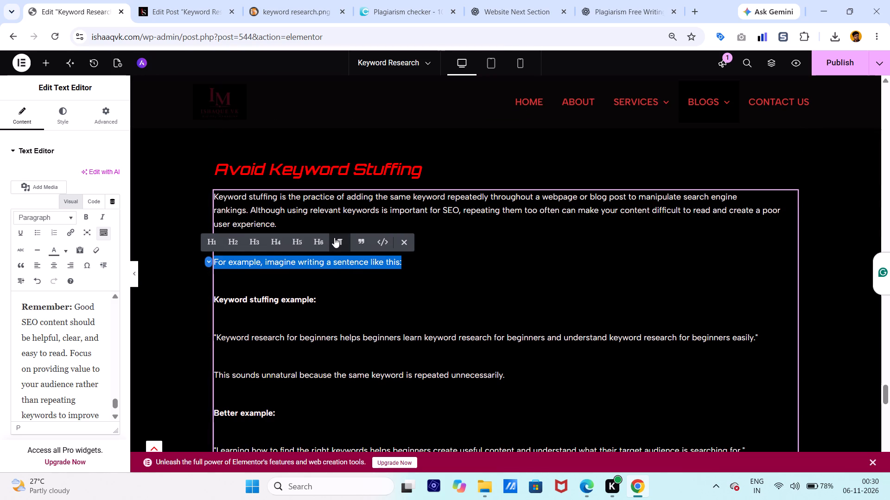
click(290, 242)
click(279, 242)
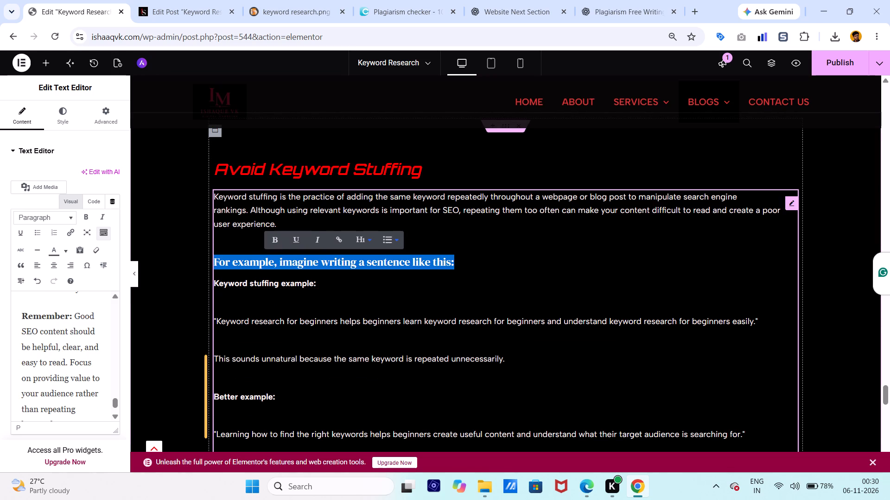
Format "Keyword stuffing example:" as an H6 heading, toggle off its bold, and dismiss Grammarly's AI-text suggestion.
drag(215, 283, 318, 283)
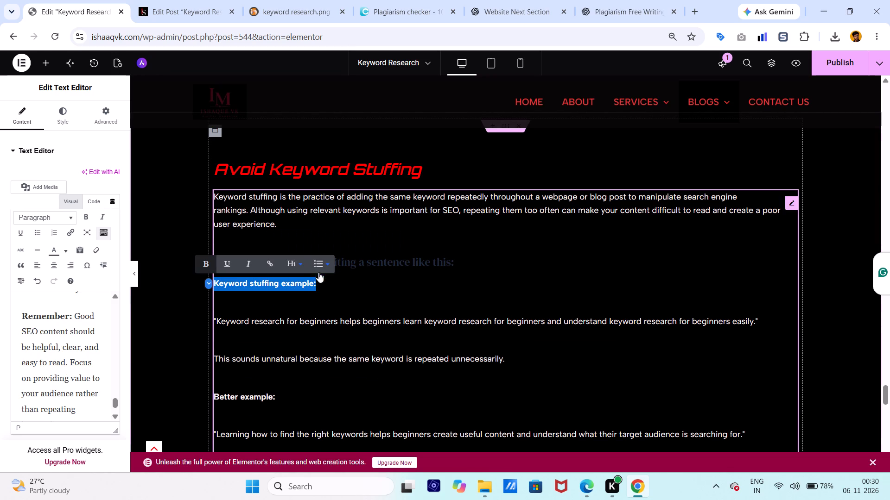
click(297, 268)
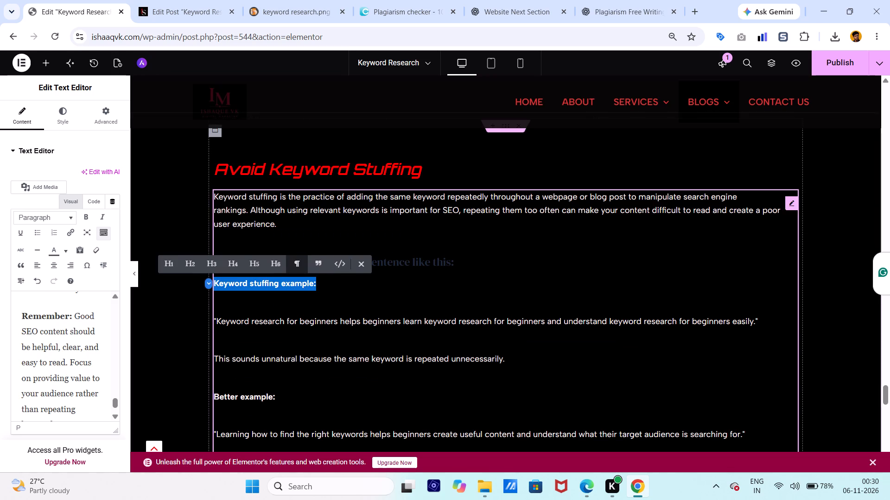
click(272, 262)
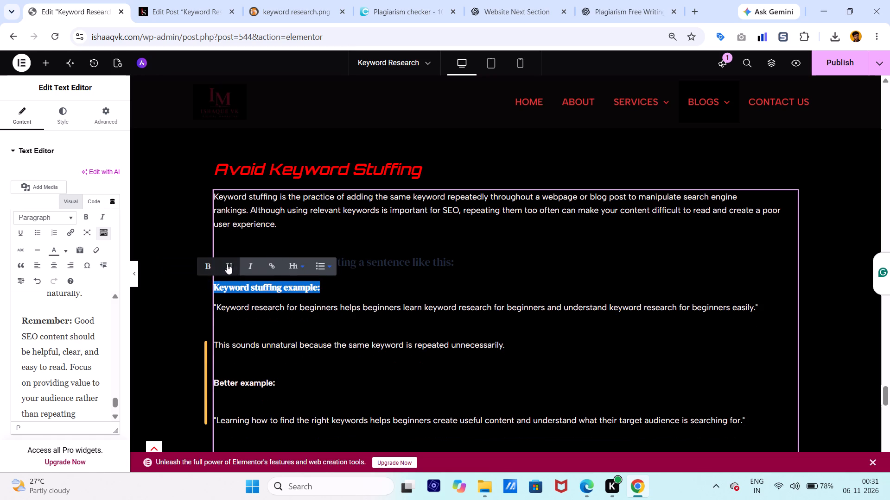
click(207, 266)
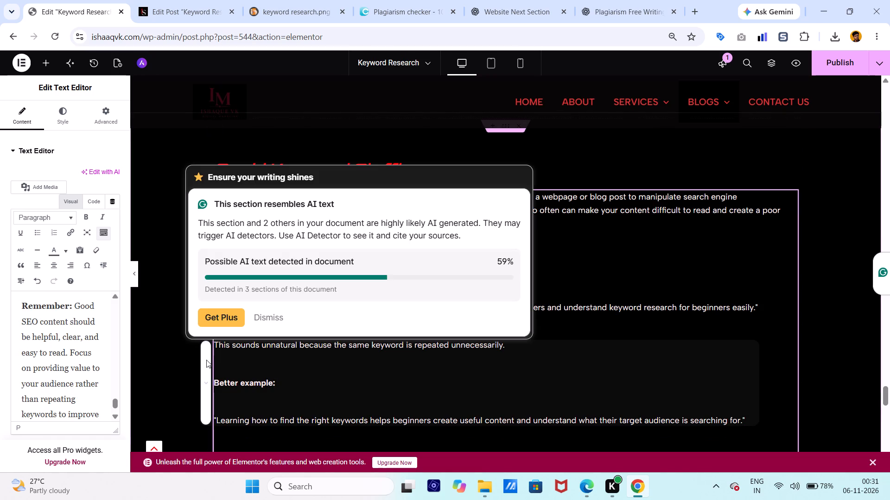
click(277, 317)
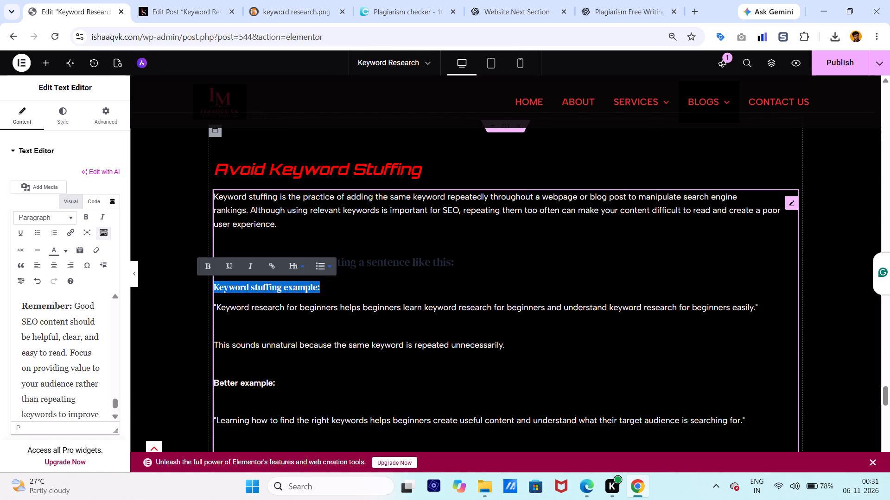
Join the paragraph "This sounds unnatural because the same keyword is repeated unnecessarily." to the quoted keyword stuffing example above it, separated by a space.
click(217, 343)
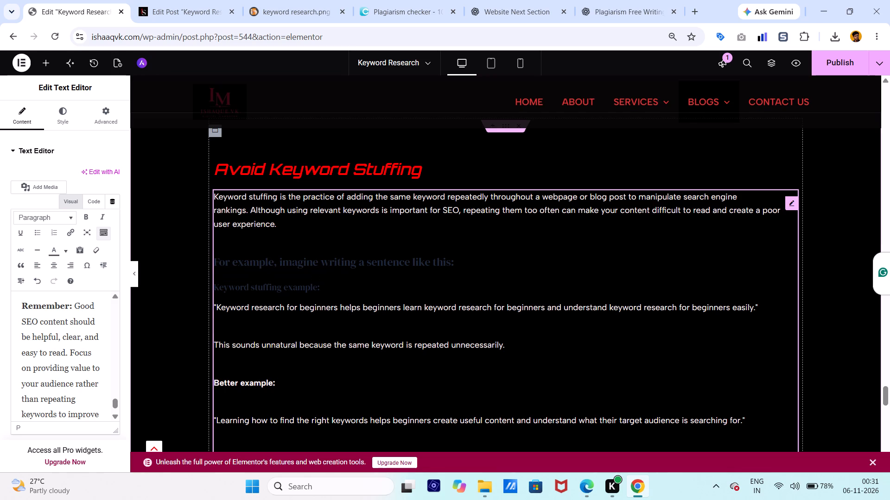
key(Left)
key(BackSpace)
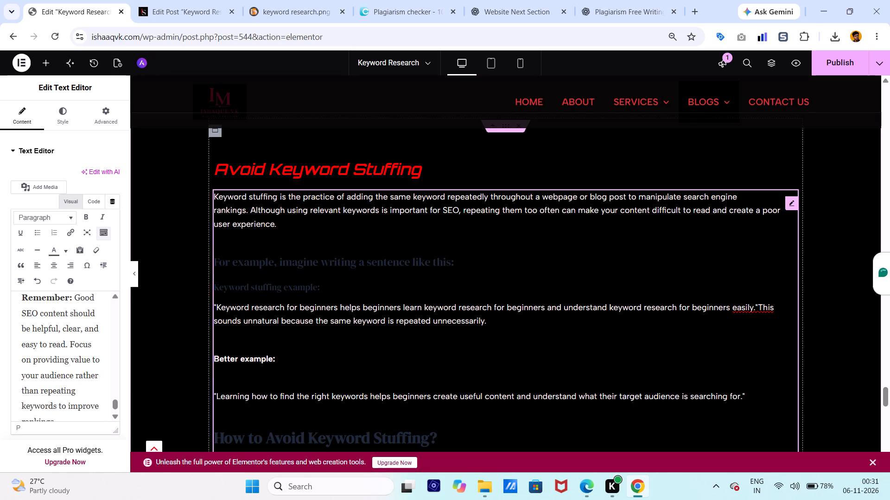
key(space)
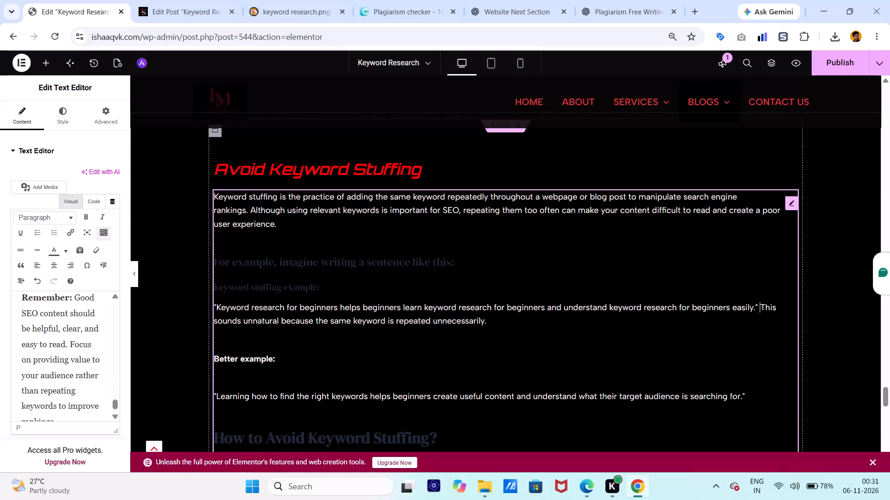
Place the quote beginning "Learning how to find the right keywords" directly under "Better example:" using a line break within the same paragraph.
scroll(245, 369, down, 1)
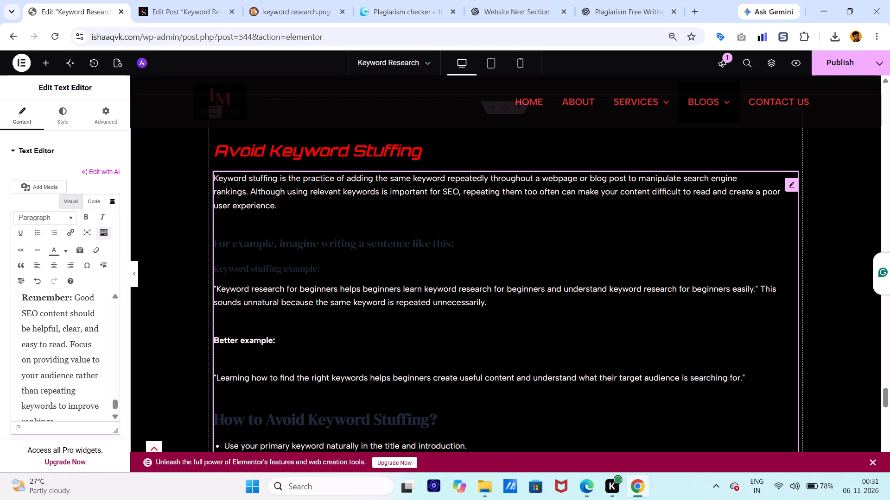
click(215, 377)
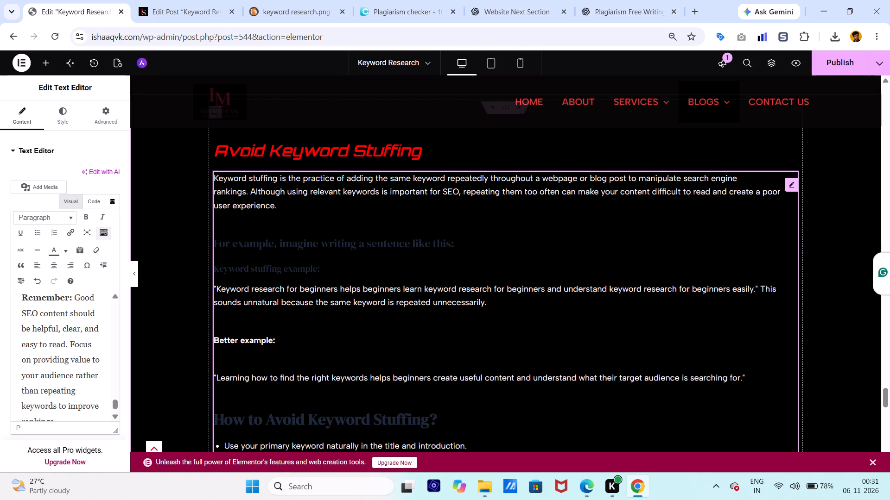
click(222, 377)
key(Left)
key(Left)
key(BackSpace)
key(shift+Return)
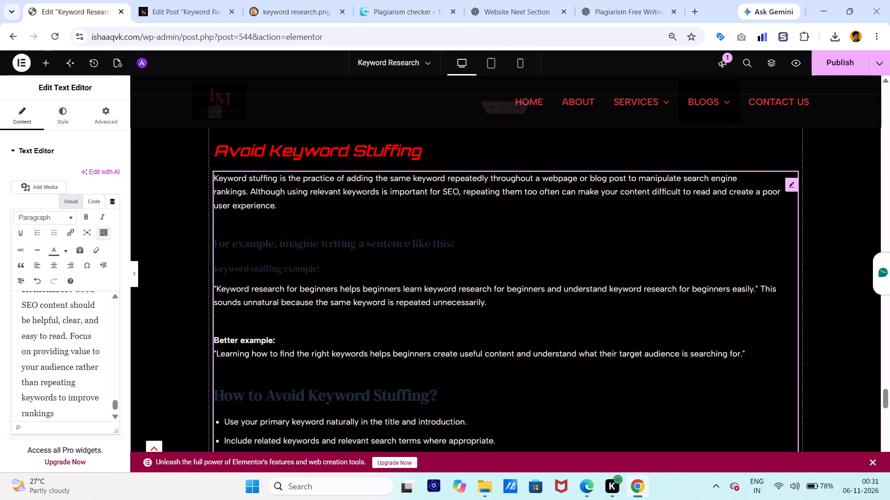
Color the "How to Avoid Keyword Stuffing?" heading white and change it to Heading 4.
scroll(228, 389, down, 2)
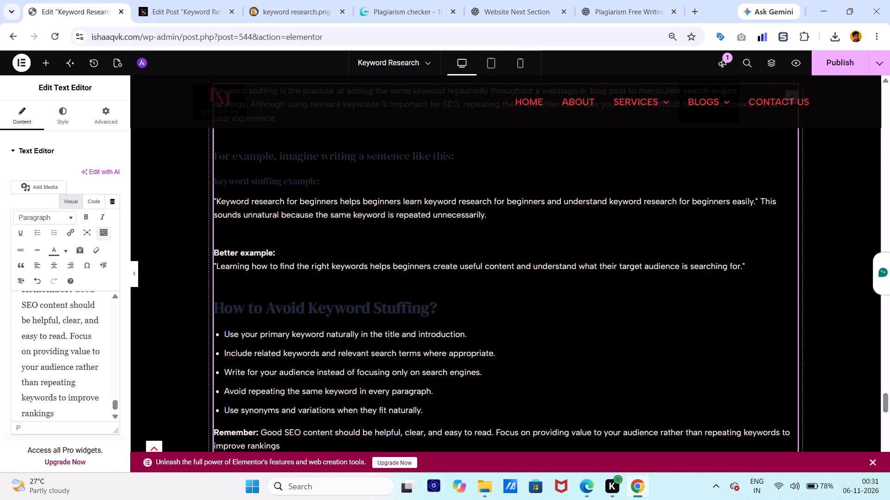
scroll(241, 353, down, 2)
scroll(241, 353, up, 1)
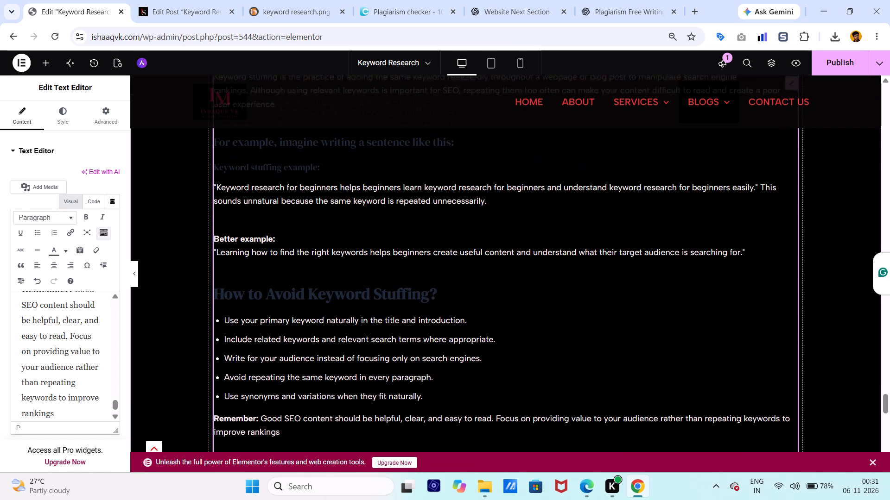
scroll(241, 353, up, 2)
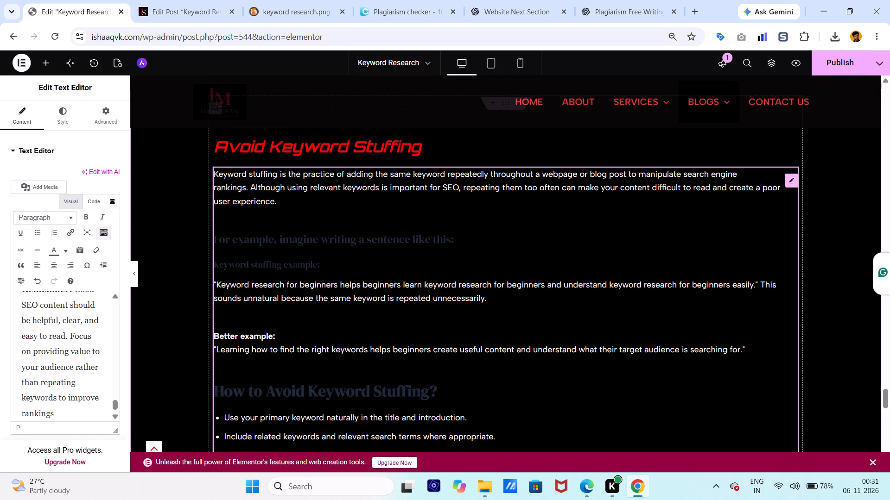
scroll(49, 391, up, 6)
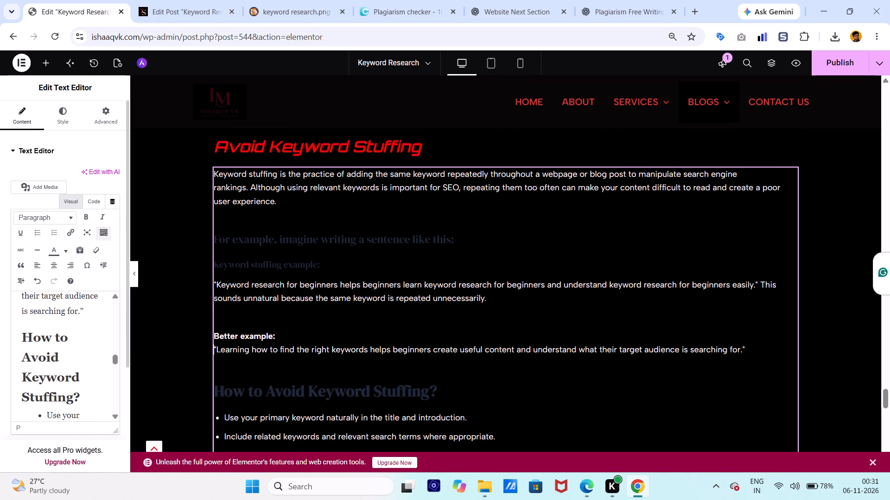
drag(23, 340, 64, 398)
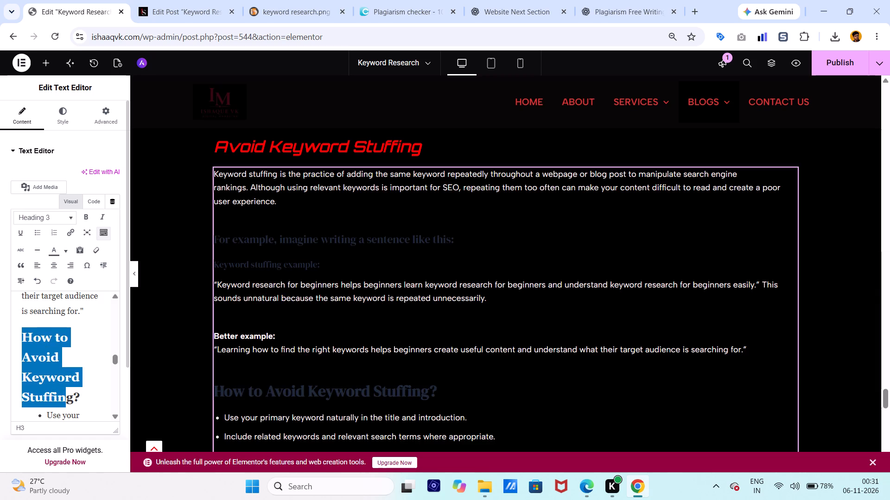
drag(64, 398, 78, 398)
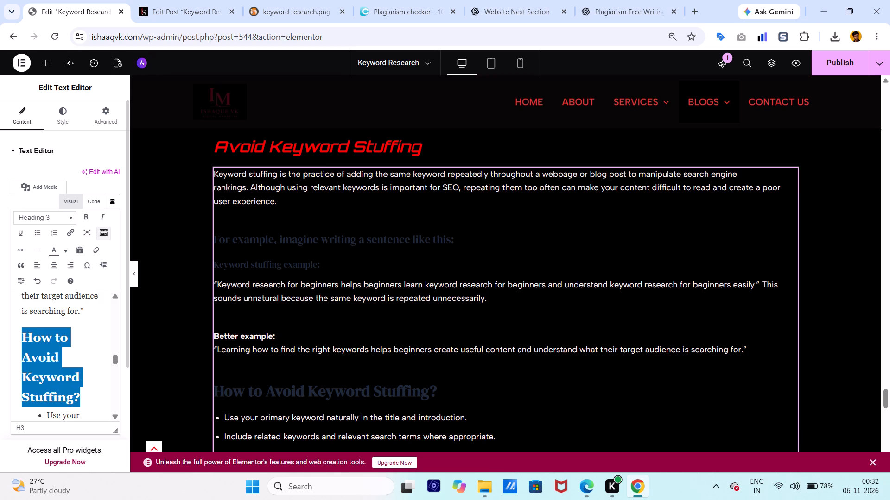
click(62, 249)
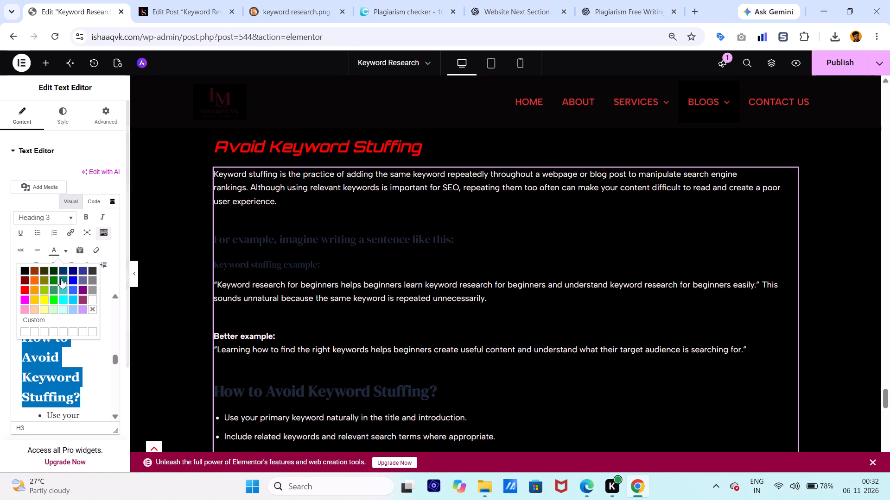
click(95, 298)
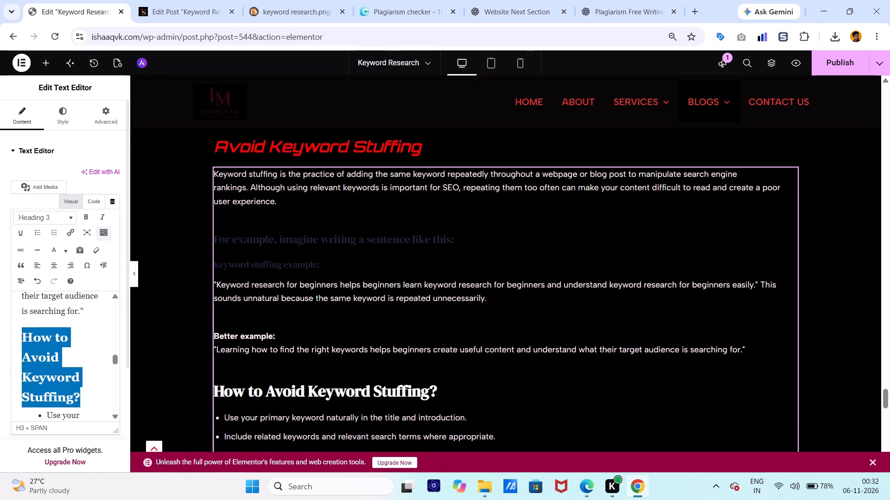
click(64, 222)
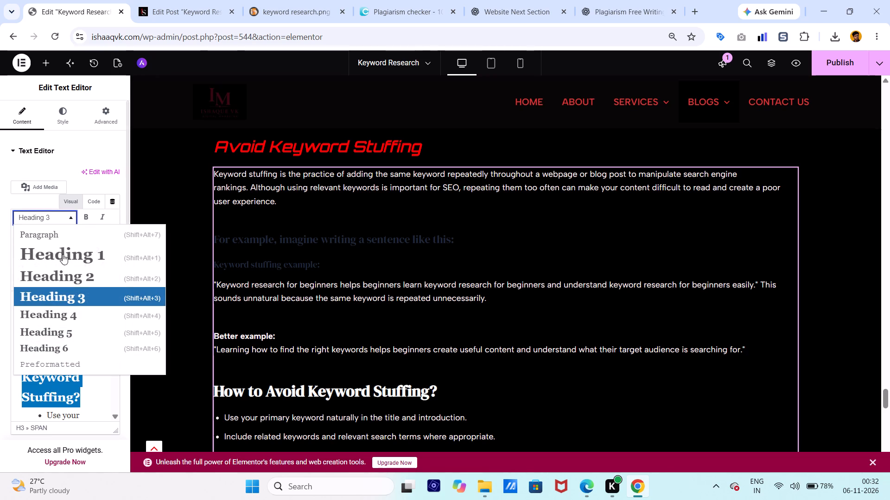
click(72, 314)
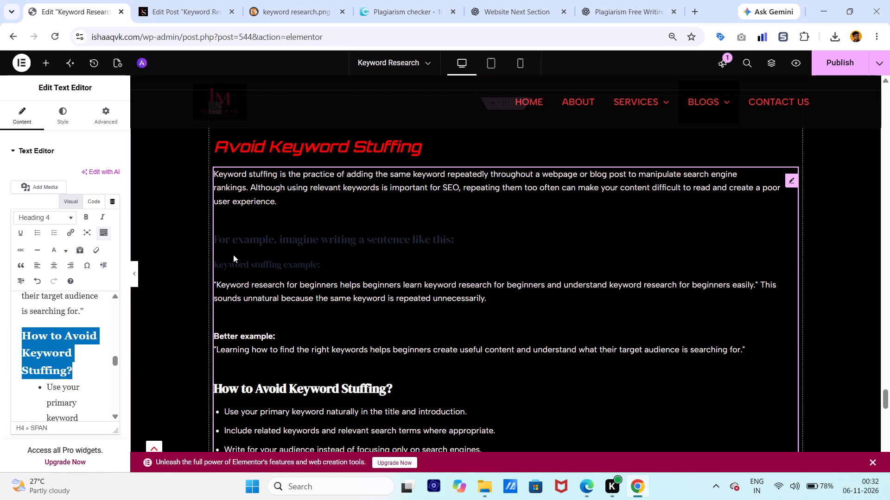
Color the headings "For example, imagine writing a sentence like this:" and "Keyword stuffing example:" white.
click(215, 235)
click(216, 237)
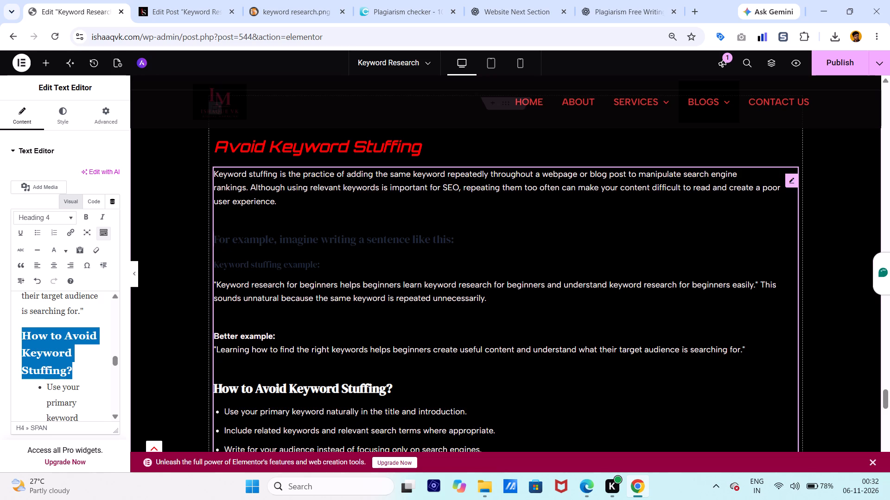
scroll(74, 329, up, 2)
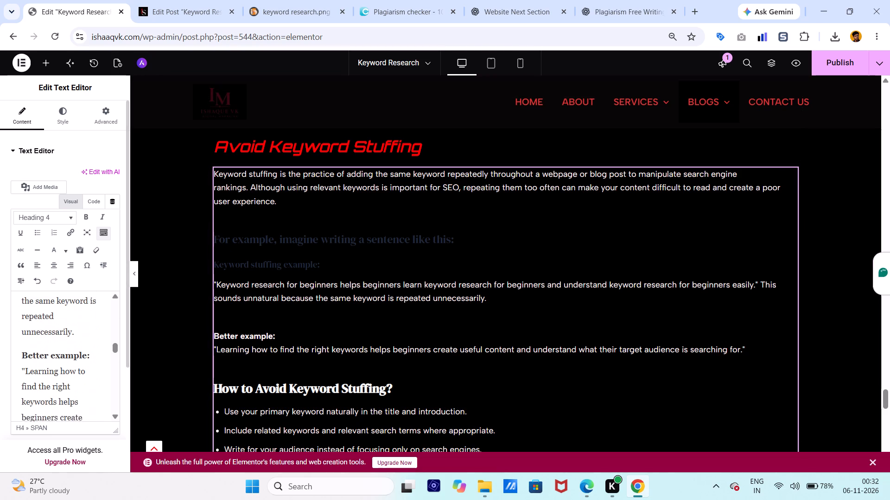
scroll(74, 329, up, 1)
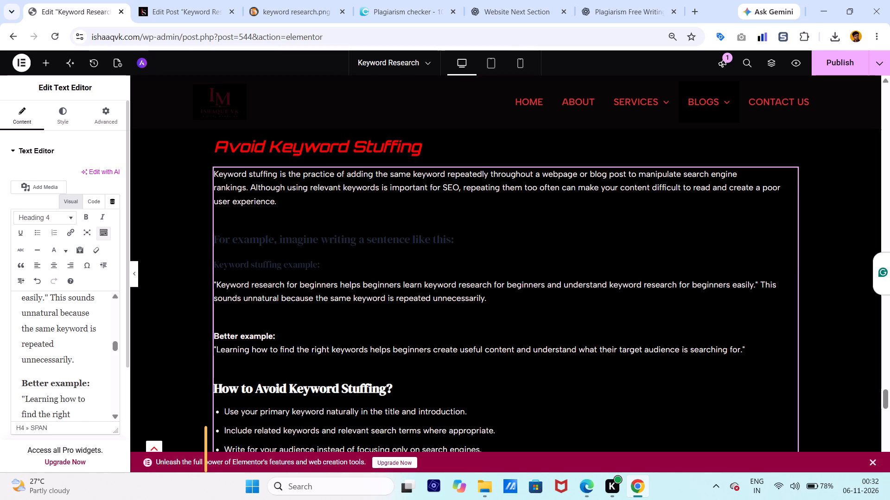
scroll(232, 335, down, 2)
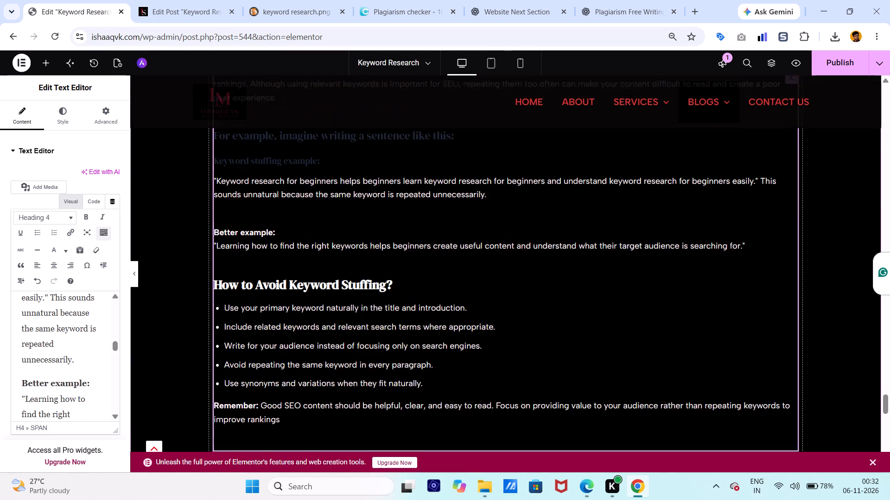
scroll(232, 335, up, 1)
scroll(59, 351, up, 1)
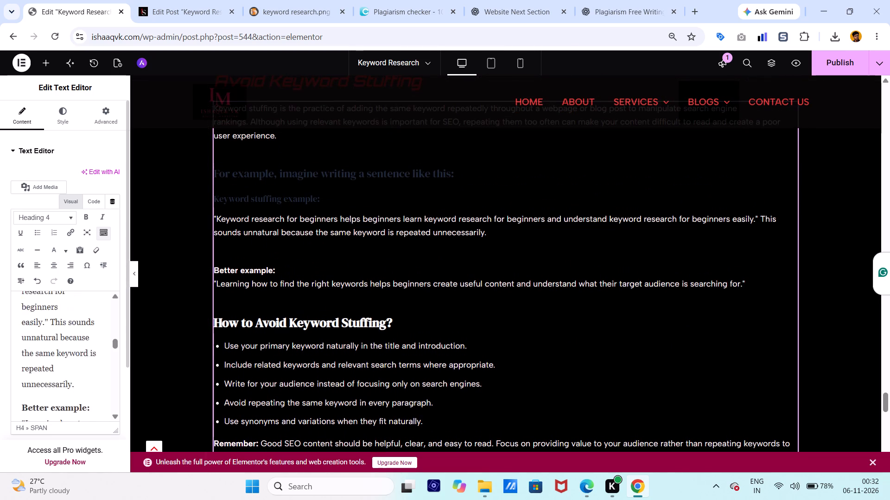
scroll(59, 351, up, 4)
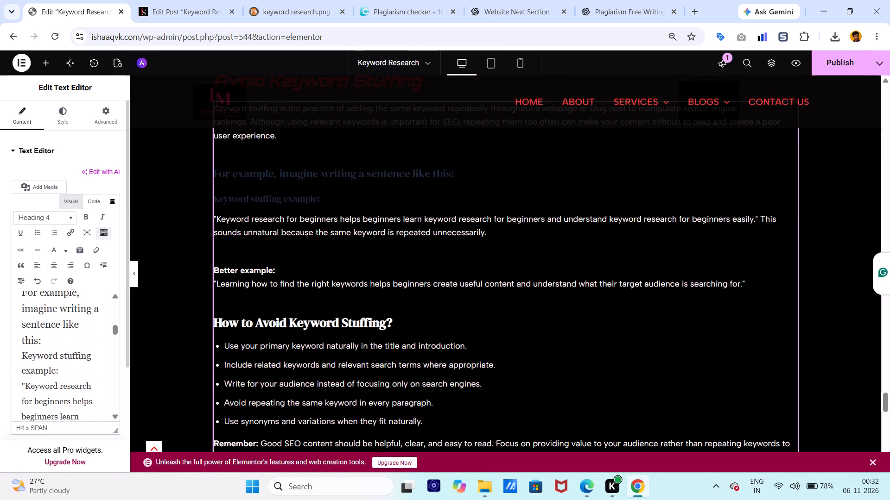
scroll(59, 351, up, 1)
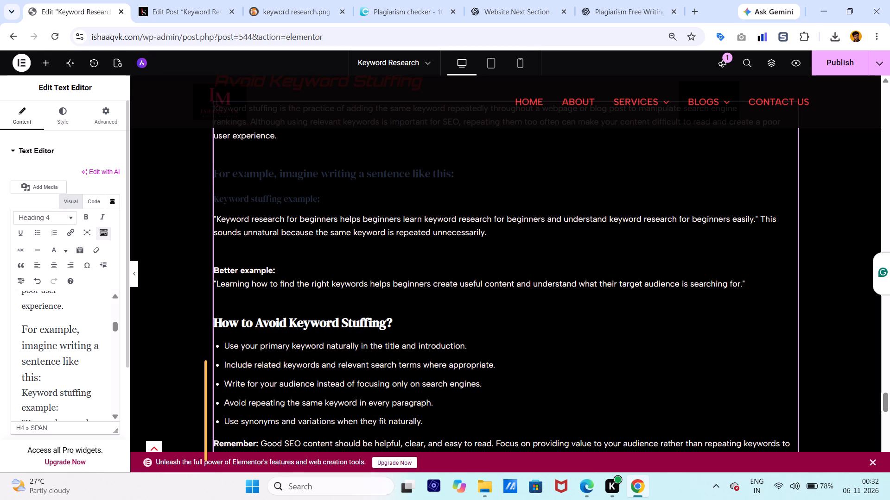
click(59, 351)
scroll(59, 351, up, 1)
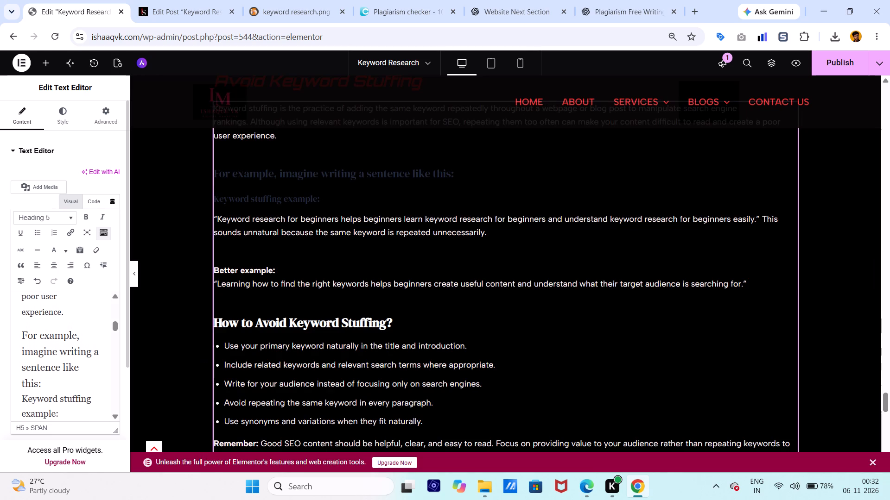
scroll(59, 351, up, 5)
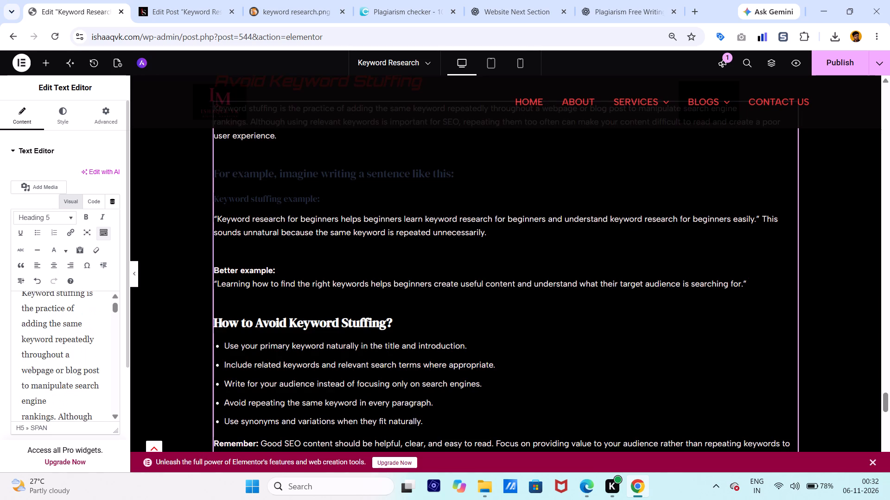
scroll(59, 351, up, 2)
scroll(59, 351, down, 3)
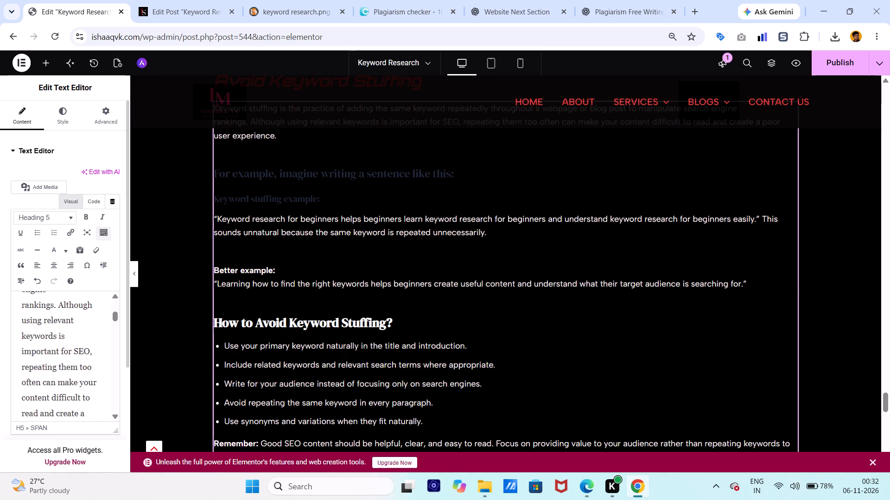
scroll(59, 351, down, 1)
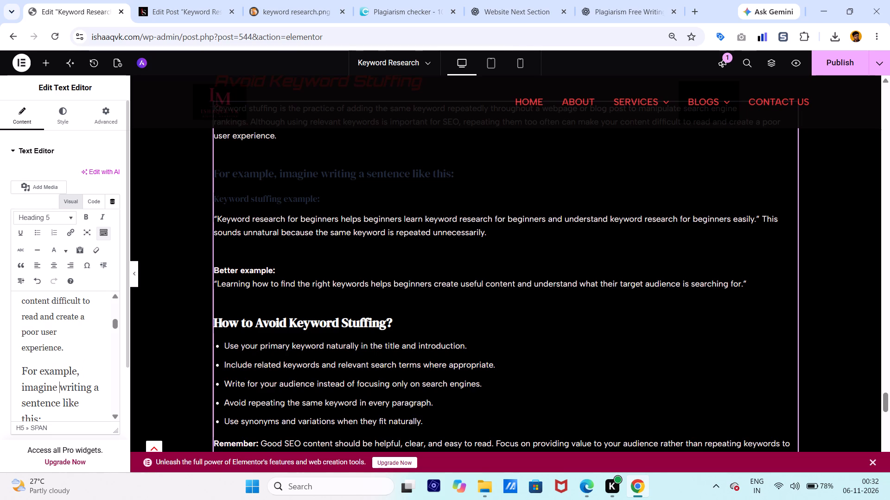
click(21, 369)
drag(24, 370, 41, 403)
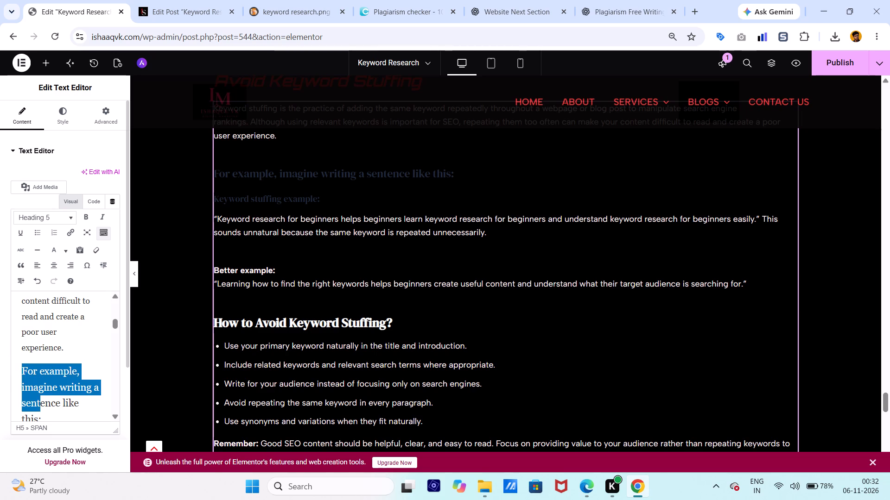
drag(41, 403, 46, 391)
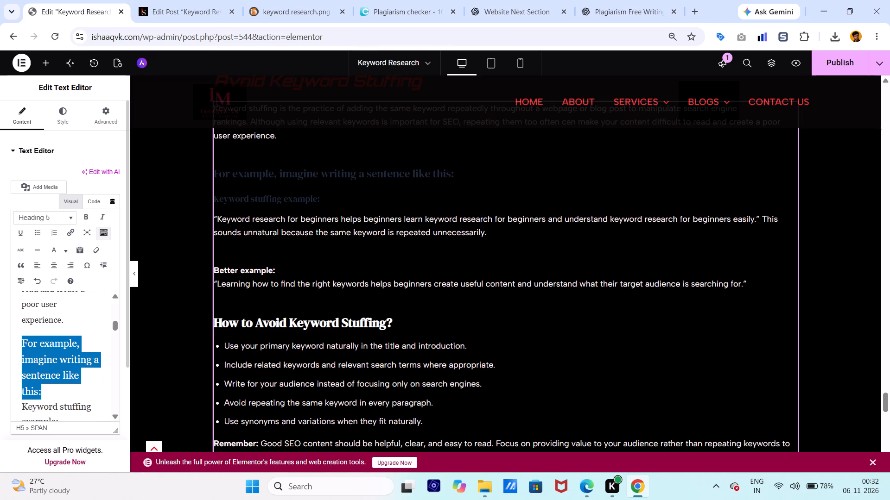
drag(46, 391, 58, 392)
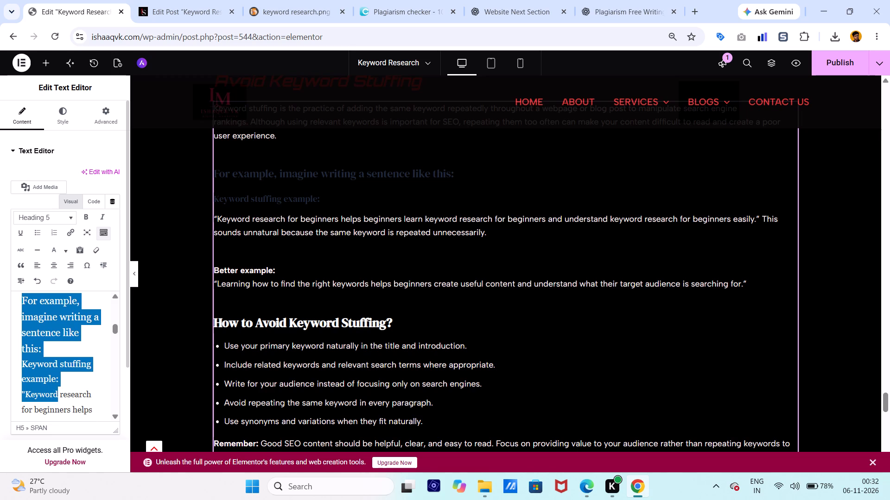
drag(58, 392, 61, 383)
click(53, 253)
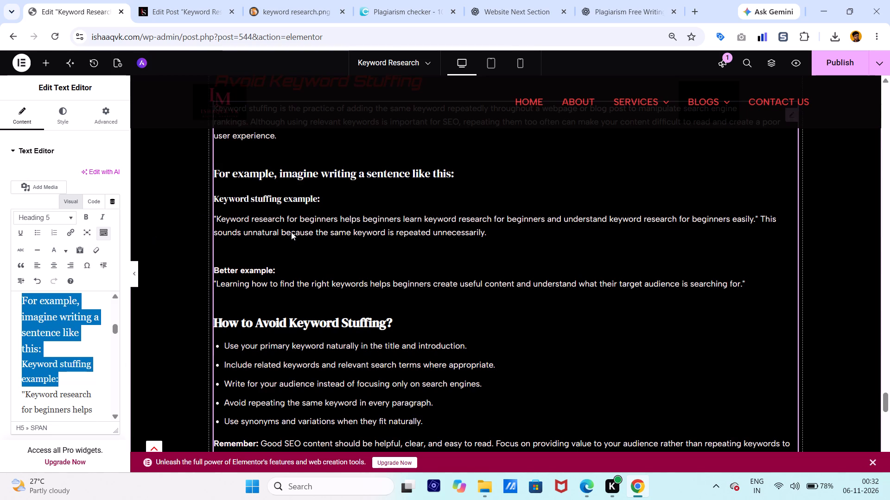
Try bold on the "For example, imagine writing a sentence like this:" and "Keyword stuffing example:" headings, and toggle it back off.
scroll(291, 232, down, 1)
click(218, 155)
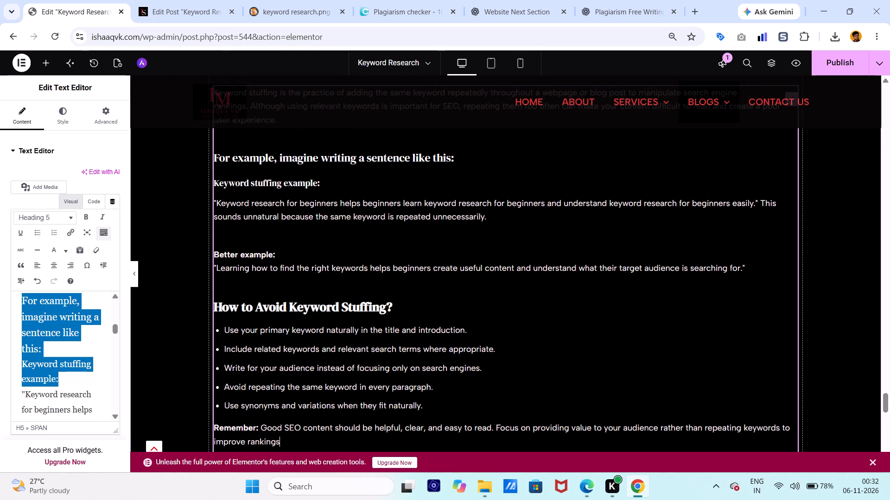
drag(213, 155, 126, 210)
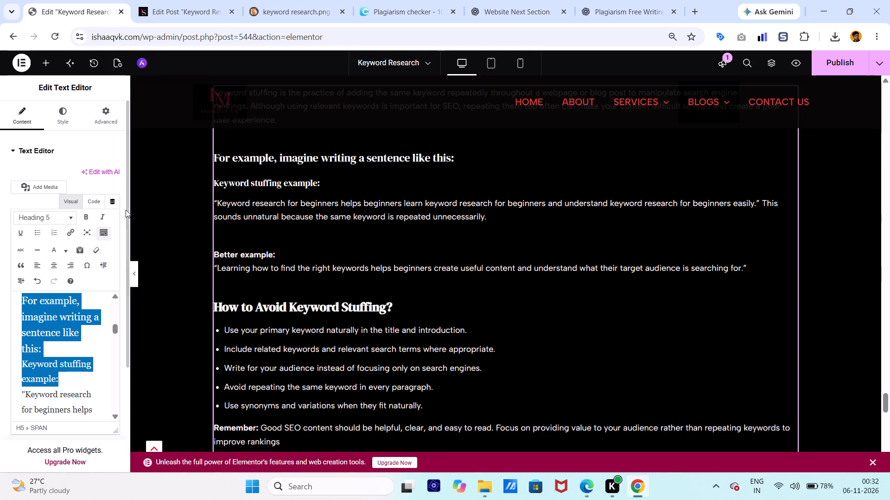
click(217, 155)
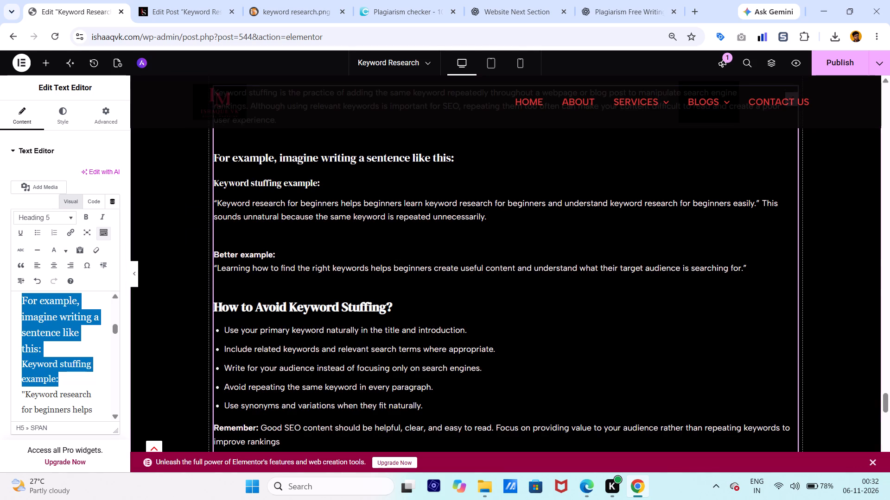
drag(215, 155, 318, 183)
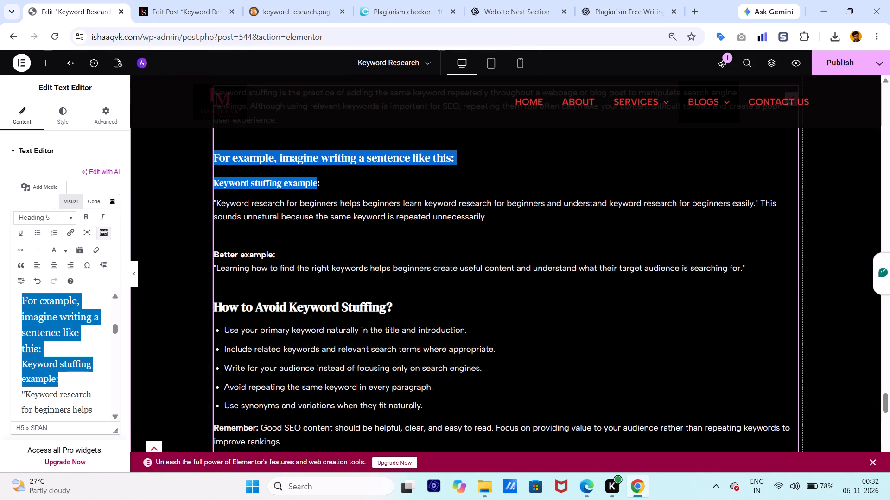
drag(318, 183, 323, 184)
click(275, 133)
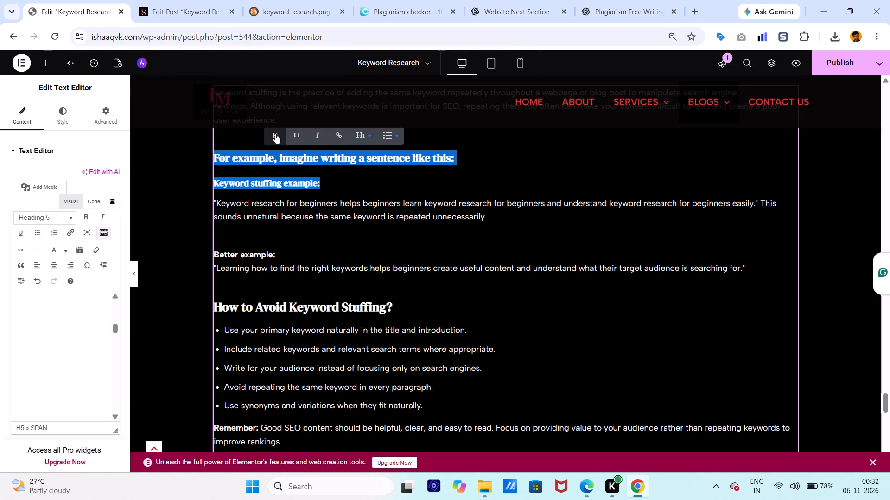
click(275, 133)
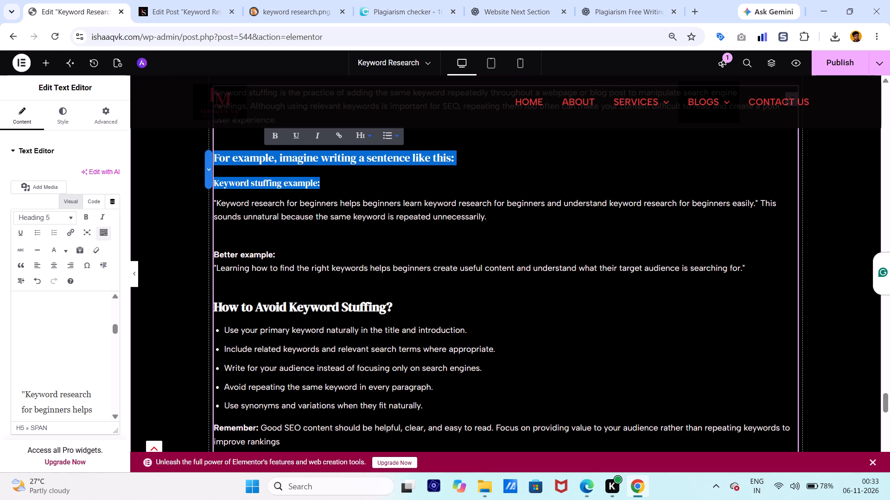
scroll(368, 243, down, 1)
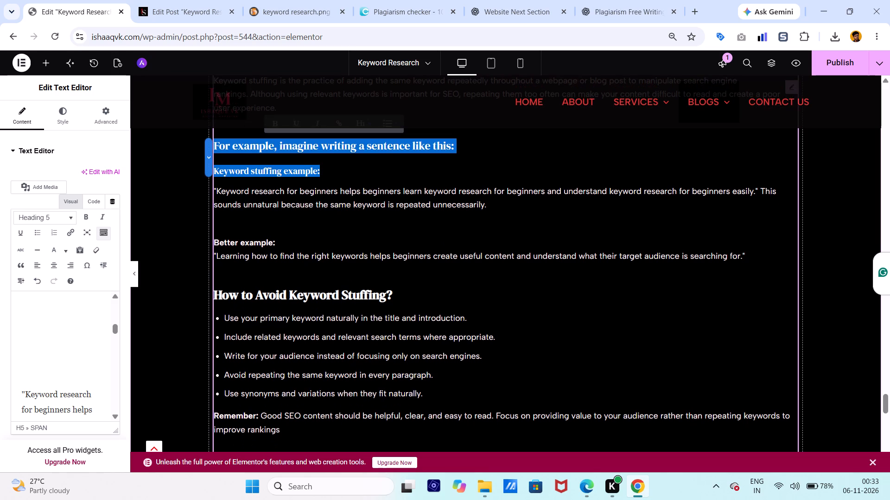
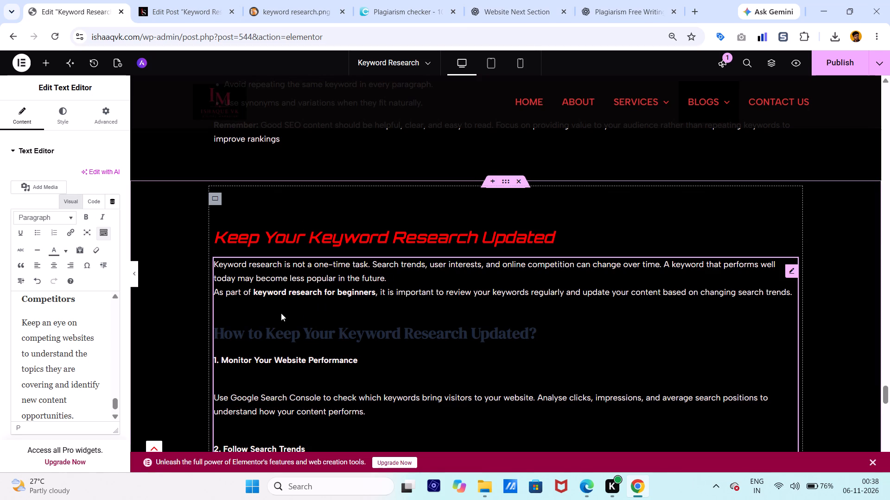
Format the subheading "How to Keep Your Keyword Research Updated?" as Heading 5.
scroll(96, 330, up, 1)
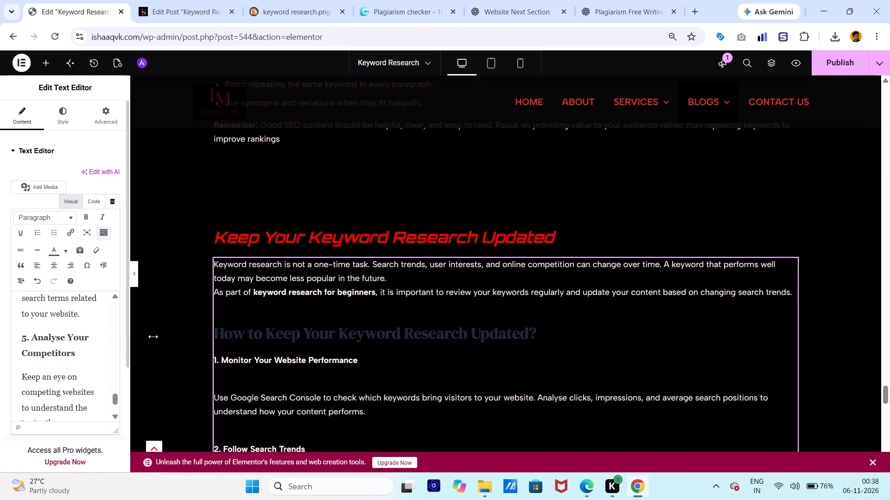
click(222, 327)
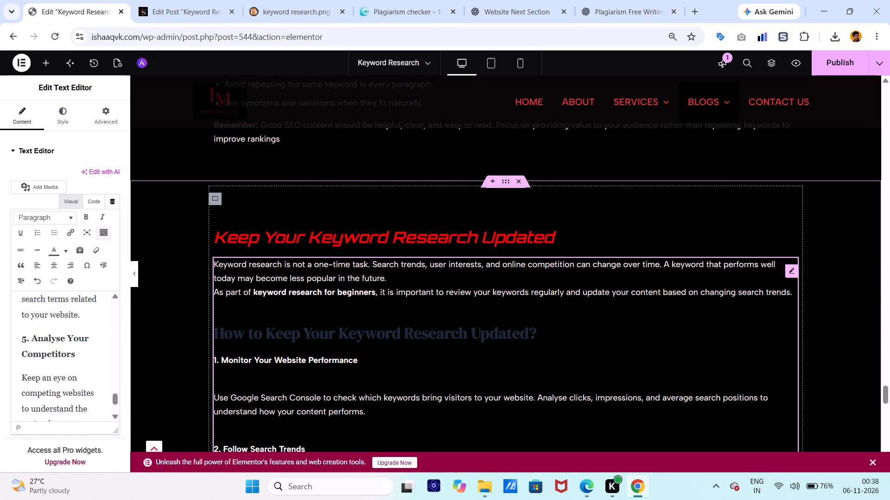
drag(218, 330, 555, 313)
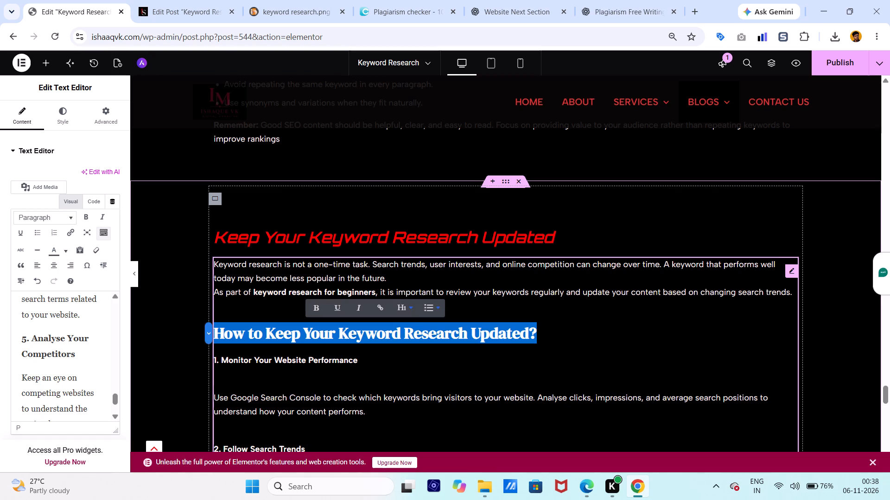
click(409, 302)
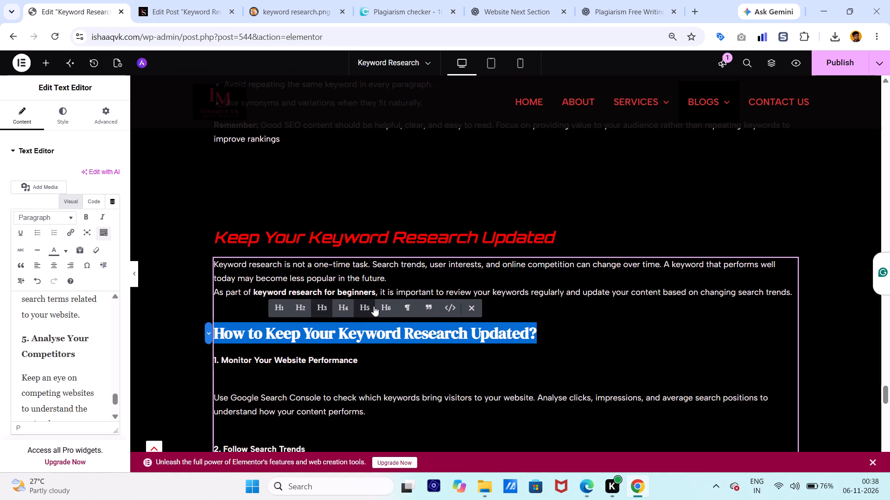
click(370, 305)
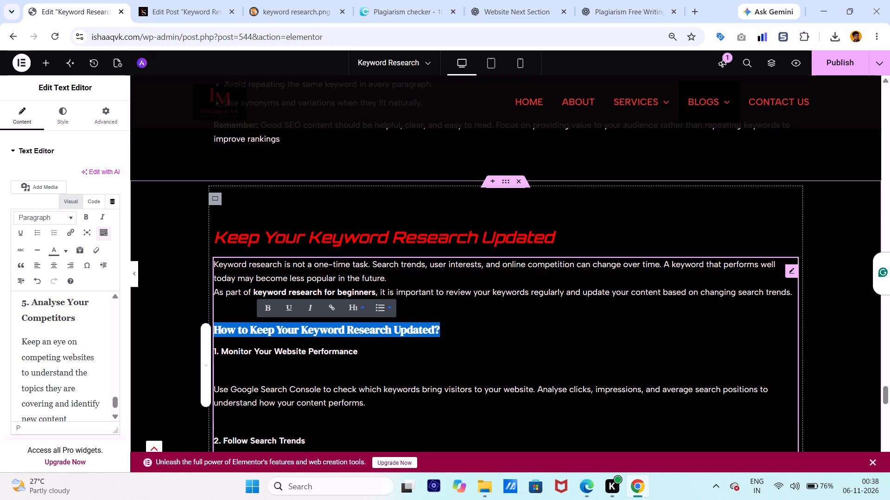
Format the line "1. Monitor Your Website Performance" as Heading 6.
drag(215, 350, 217, 350)
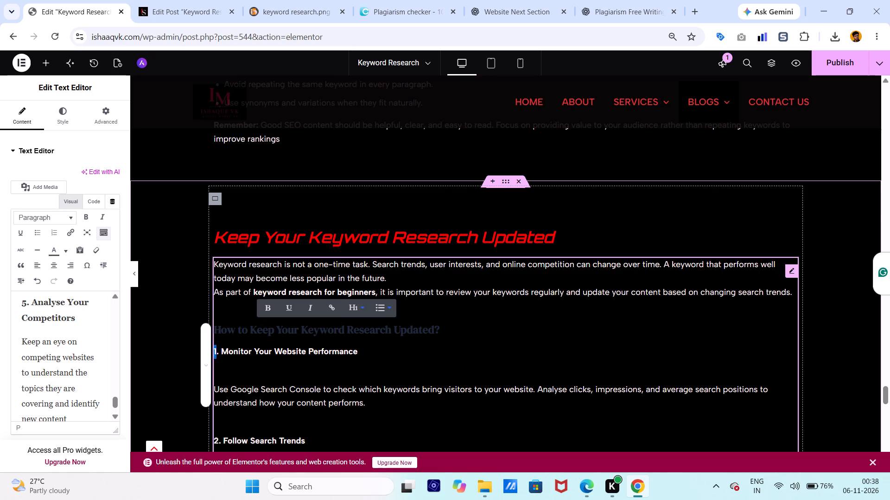
drag(217, 350, 354, 351)
click(299, 338)
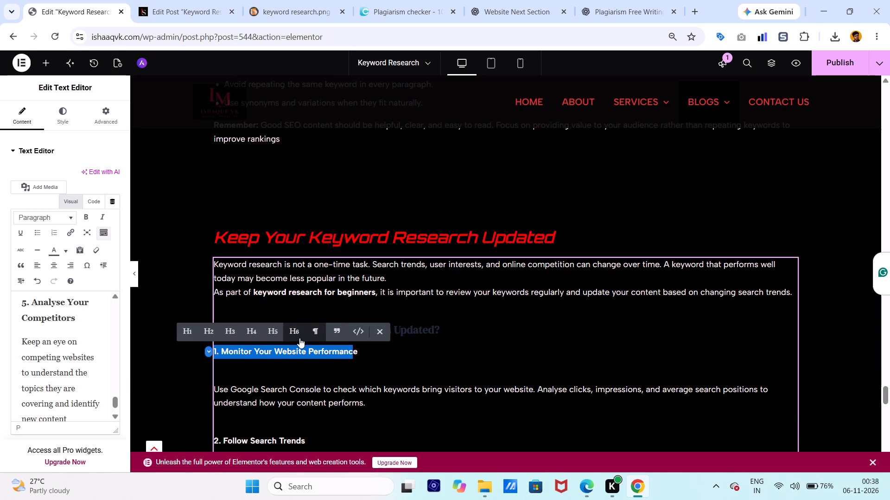
click(298, 335)
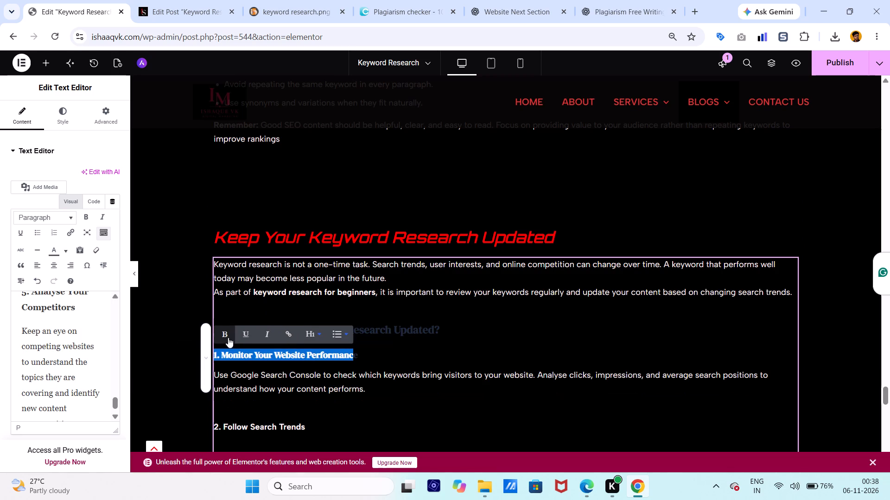
Remove the bold from the selected heading text "1. Monitor Your Website Performance".
click(228, 337)
Format the line "2. Follow Search Trends" as Heading 6.
scroll(314, 388, down, 1)
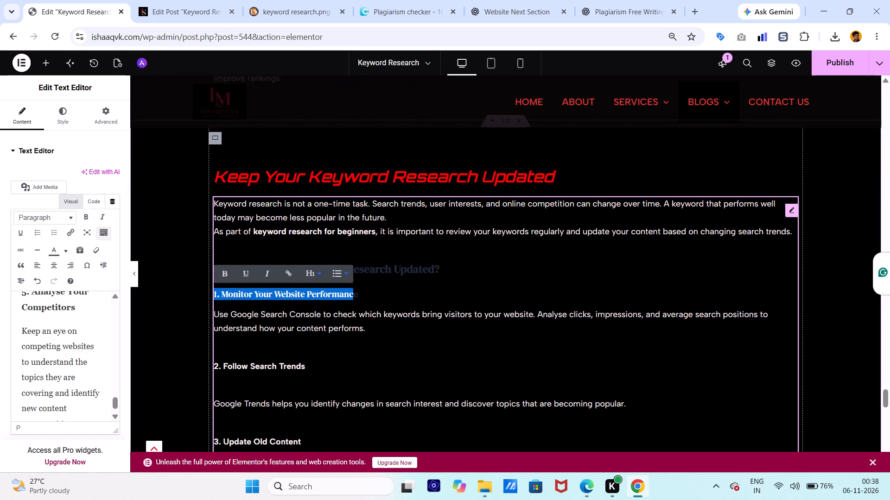
click(304, 365)
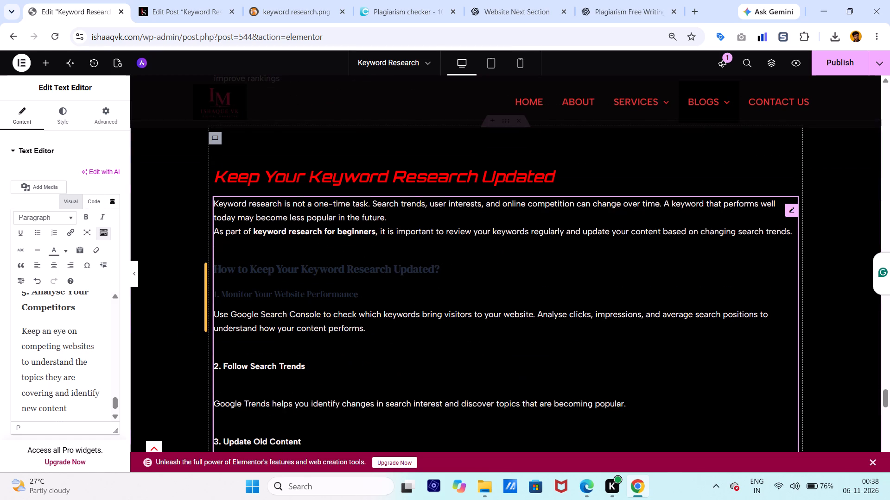
drag(216, 364, 305, 368)
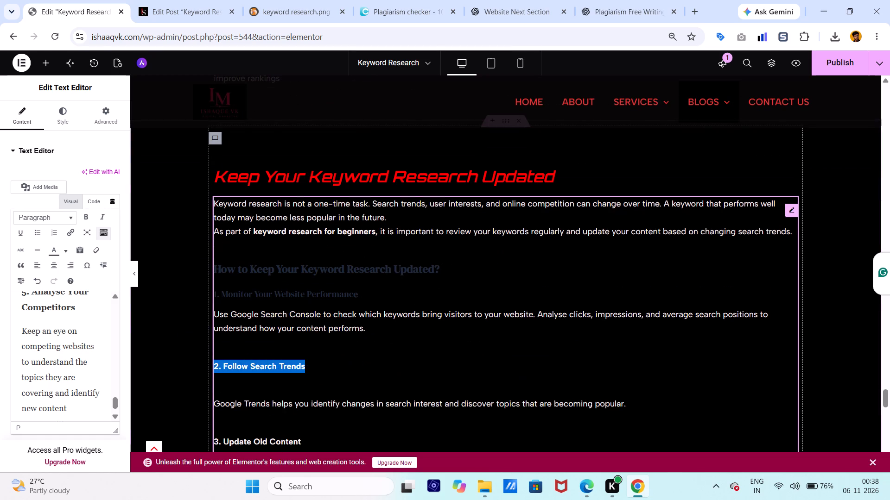
drag(305, 368, 323, 364)
click(289, 350)
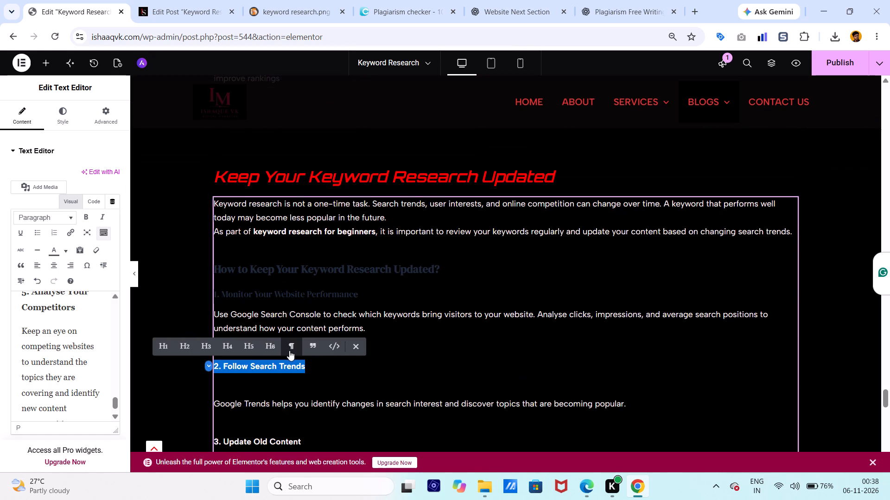
click(267, 346)
Format the line "3. Update Old Content" as Heading 6.
scroll(270, 391, down, 1)
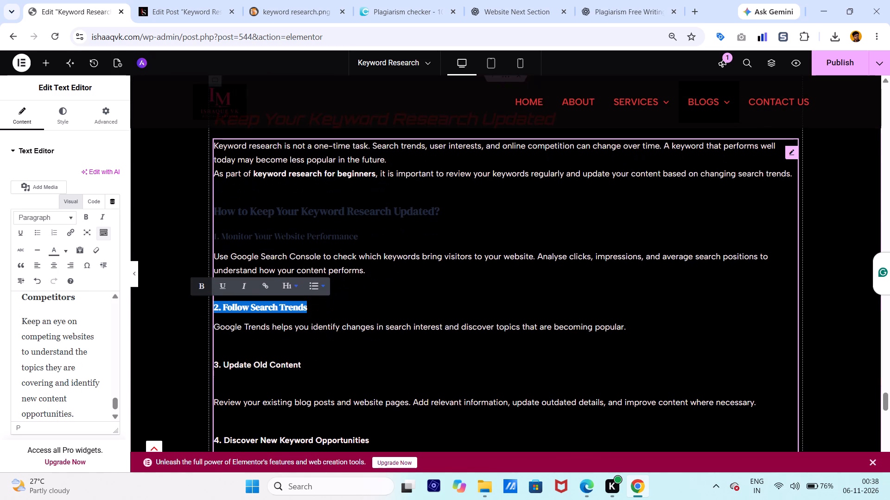
drag(216, 364, 317, 366)
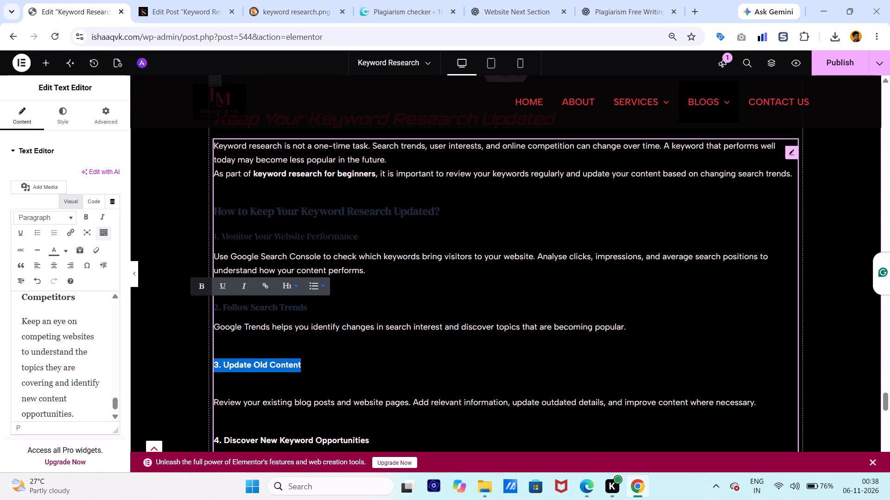
click(290, 344)
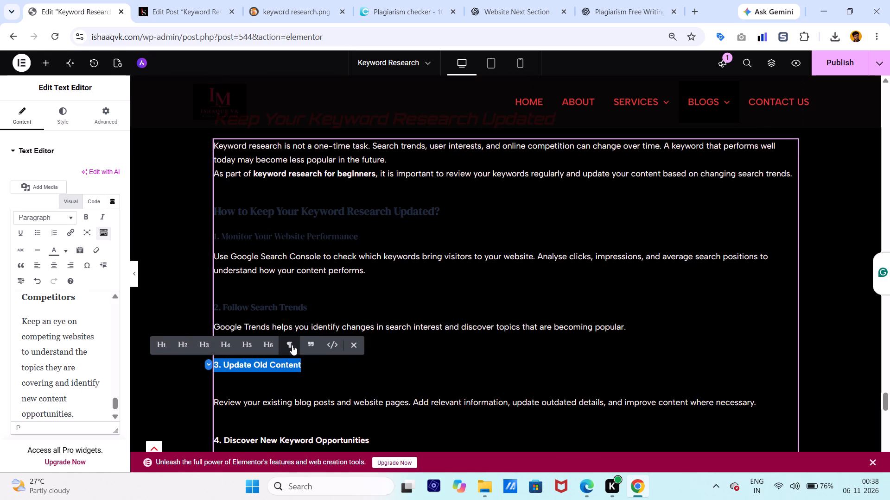
click(274, 347)
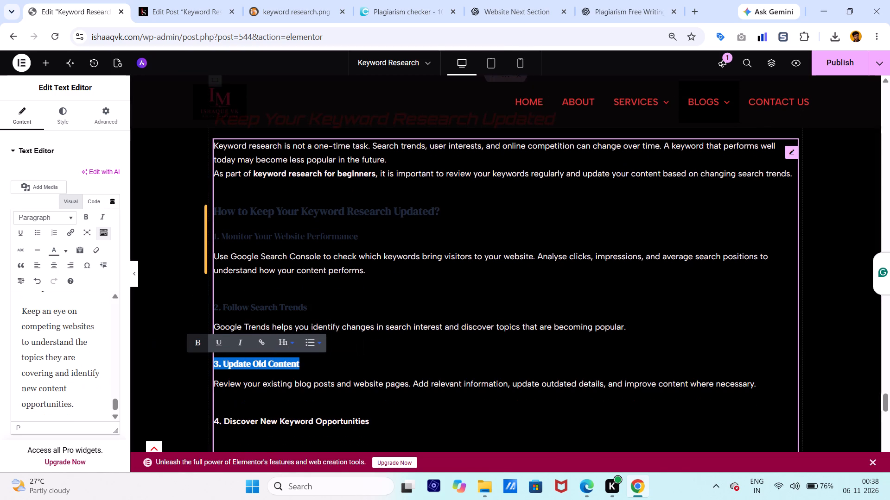
Format the line "4. Discover New Keyword Opportunities" as Heading 6 and remove its bold.
scroll(256, 391, down, 1)
drag(216, 367, 281, 379)
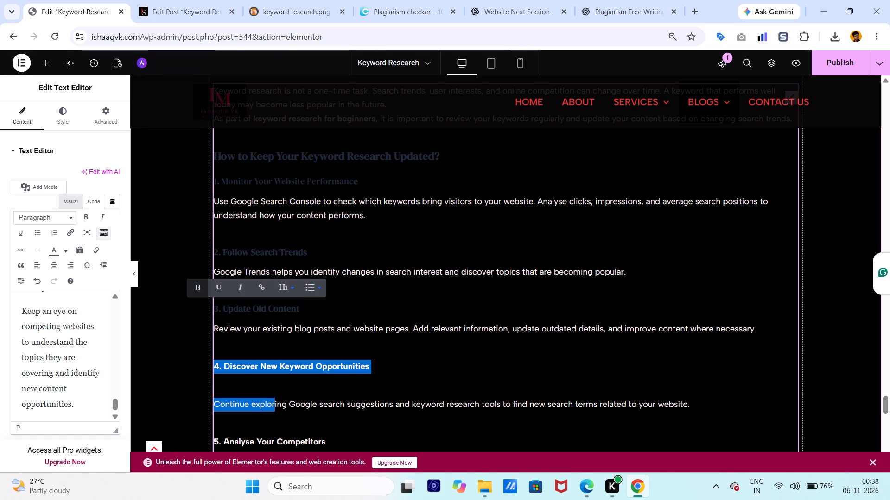
drag(281, 379, 365, 364)
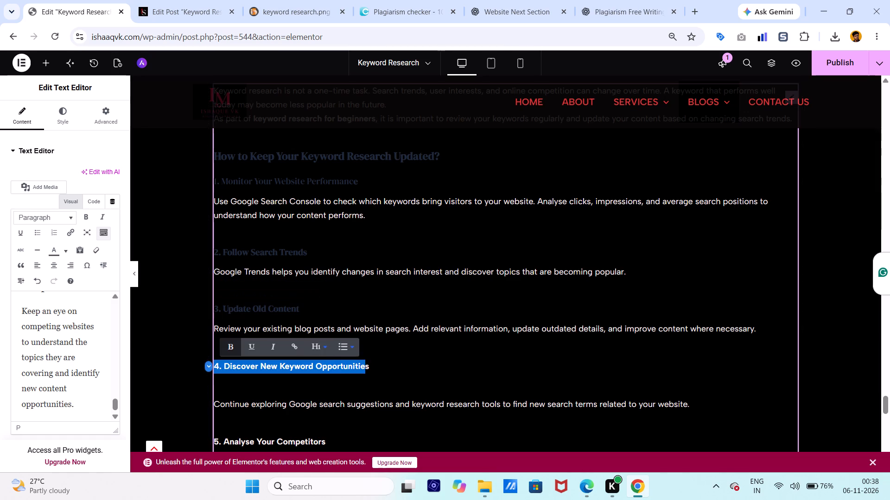
click(322, 349)
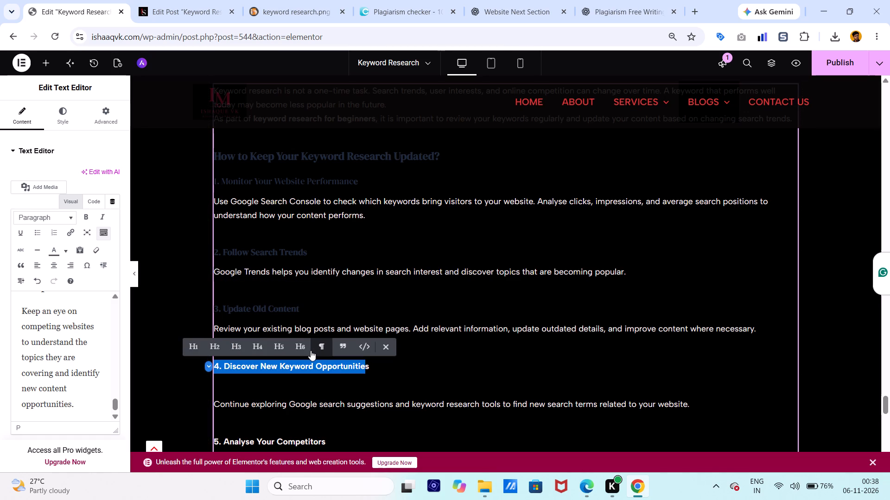
drag(311, 350, 306, 350)
click(306, 350)
scroll(274, 384, down, 1)
click(233, 293)
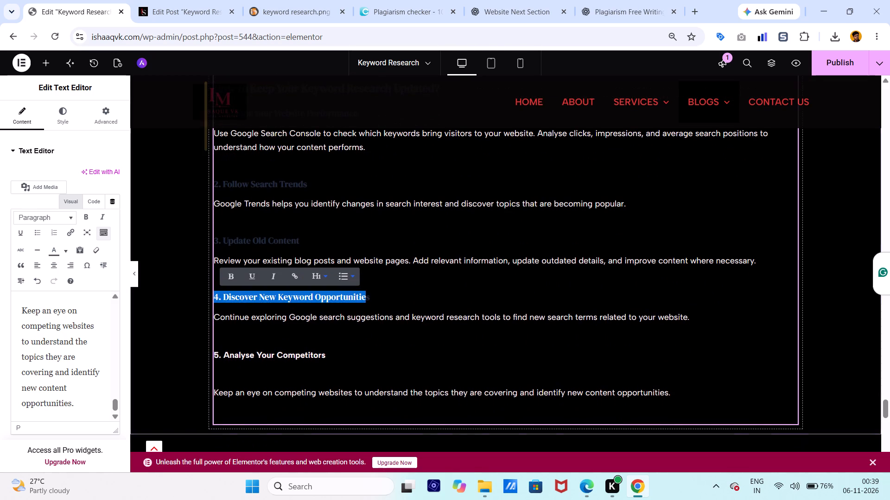
Format "Analyse Your Competitors" in line 5 as Heading 6 and remove its bold.
drag(223, 354, 324, 348)
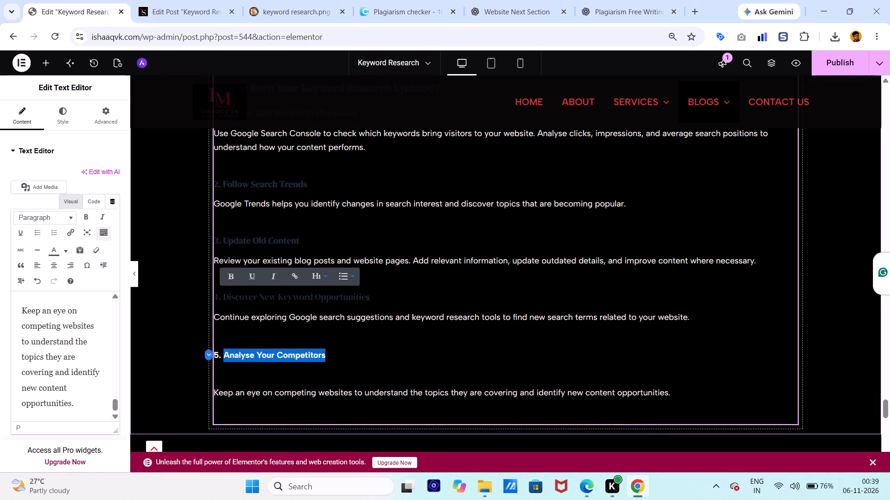
click(299, 337)
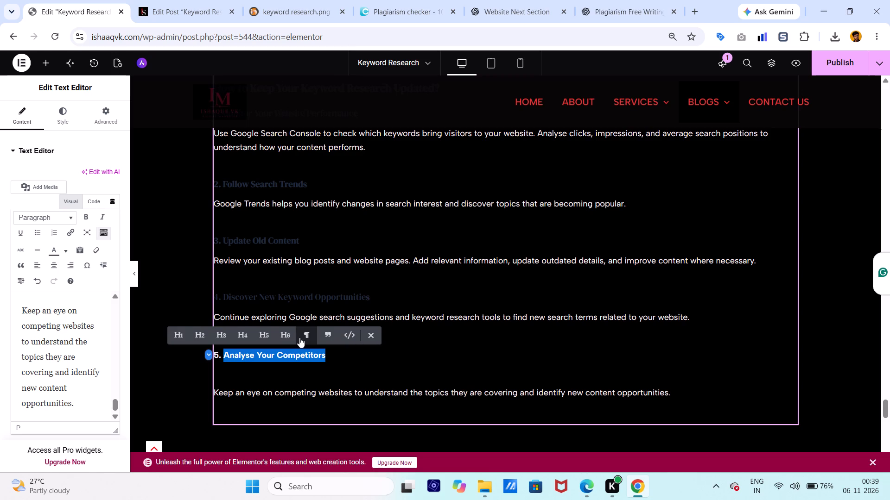
click(285, 336)
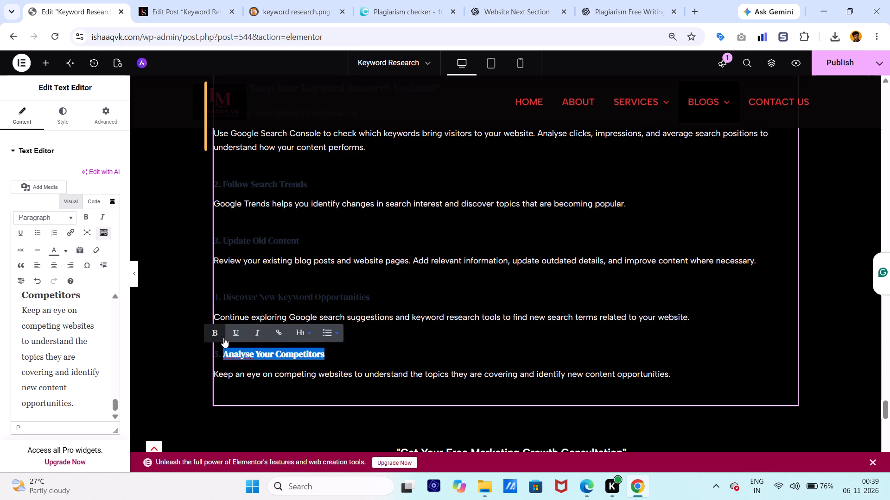
click(217, 335)
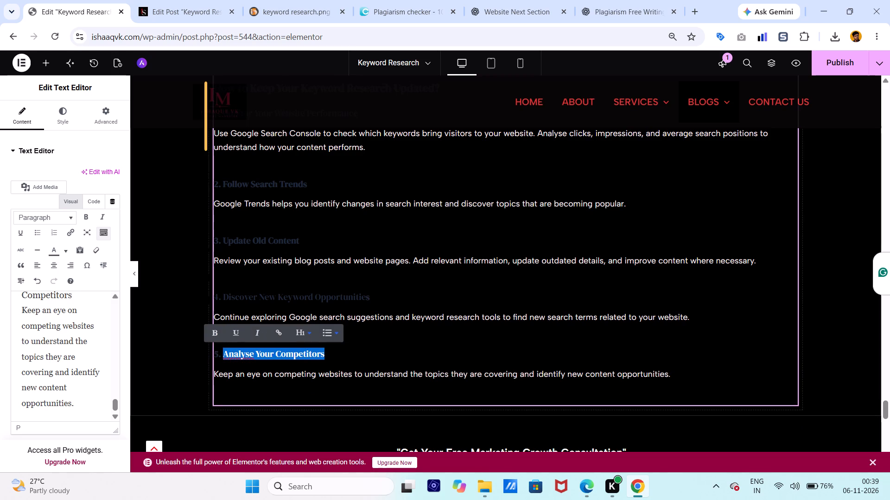
click(420, 347)
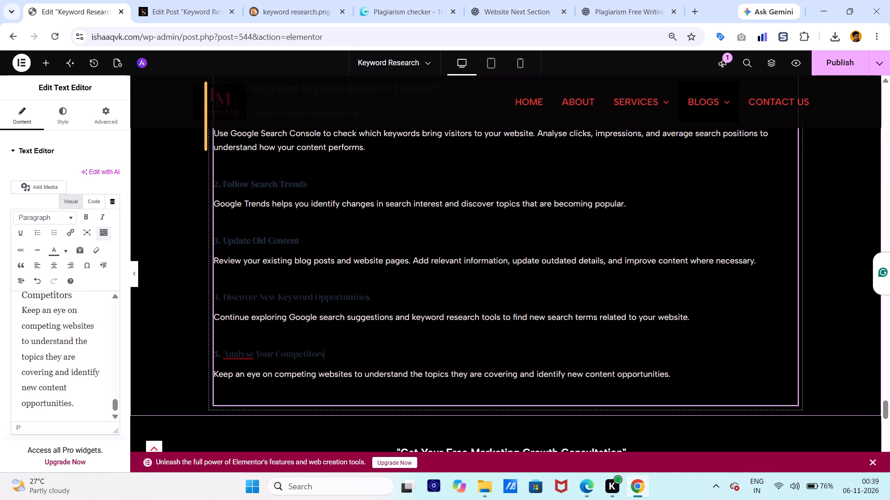
Set the text colour of the whole "Keep Your Keyword Research Updated" body text to white.
scroll(268, 290, up, 3)
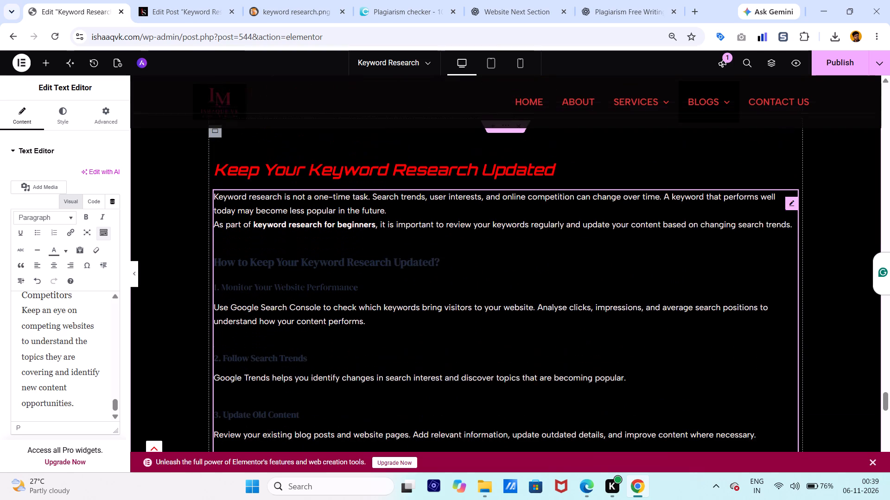
scroll(268, 290, up, 1)
scroll(57, 326, up, 2)
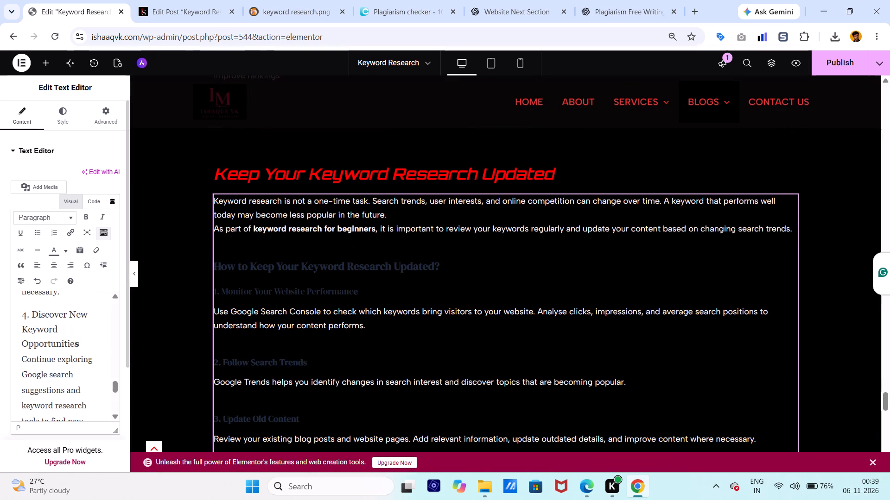
scroll(57, 326, up, 8)
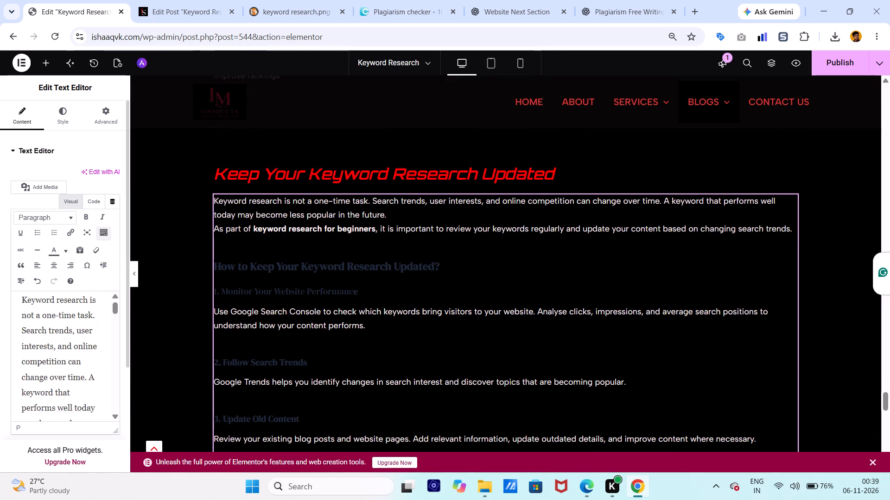
drag(24, 311, 90, 466)
click(66, 254)
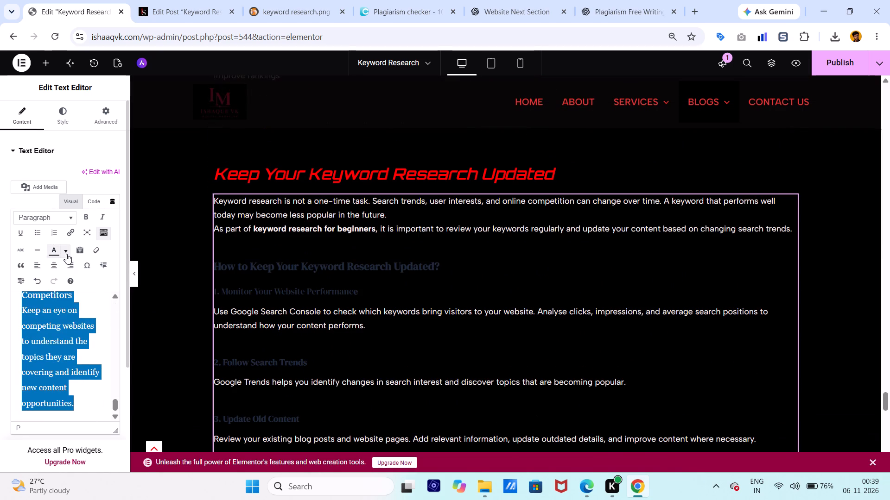
click(91, 300)
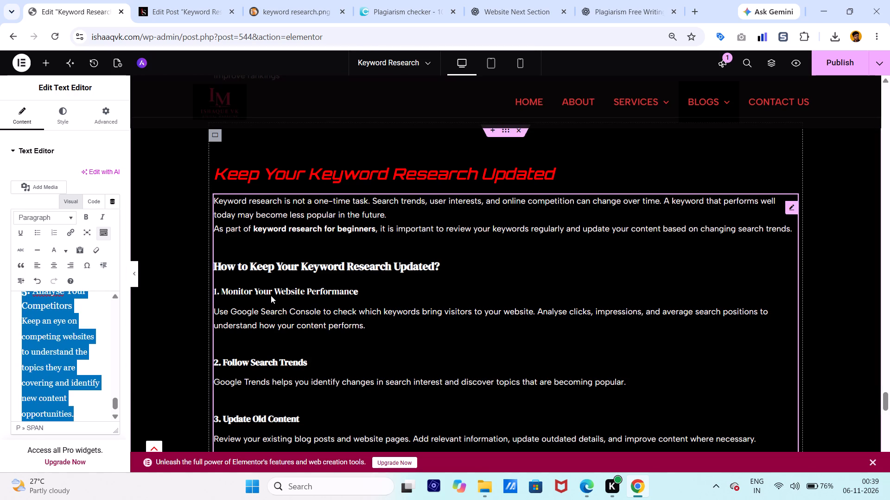
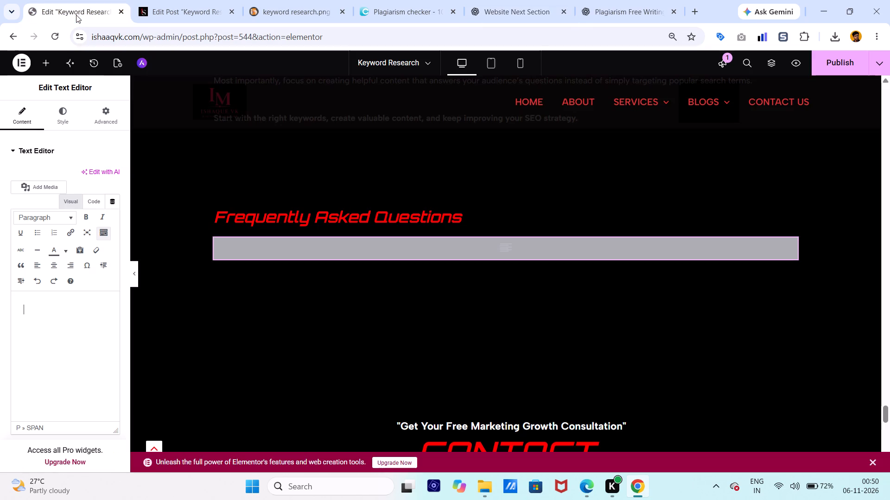
key(ctrl+v)
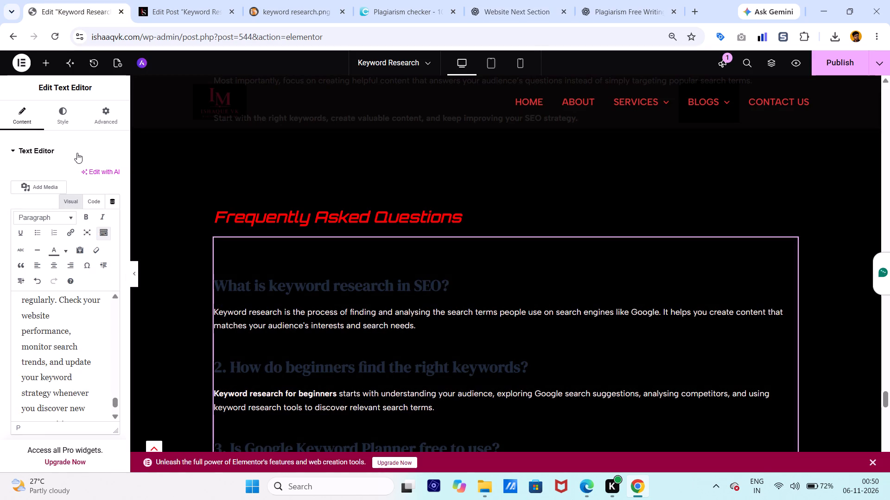
Format the first FAQ question, "What is keyword research in SEO?", as Heading 5 in the text widget.
scroll(76, 342, up, 6)
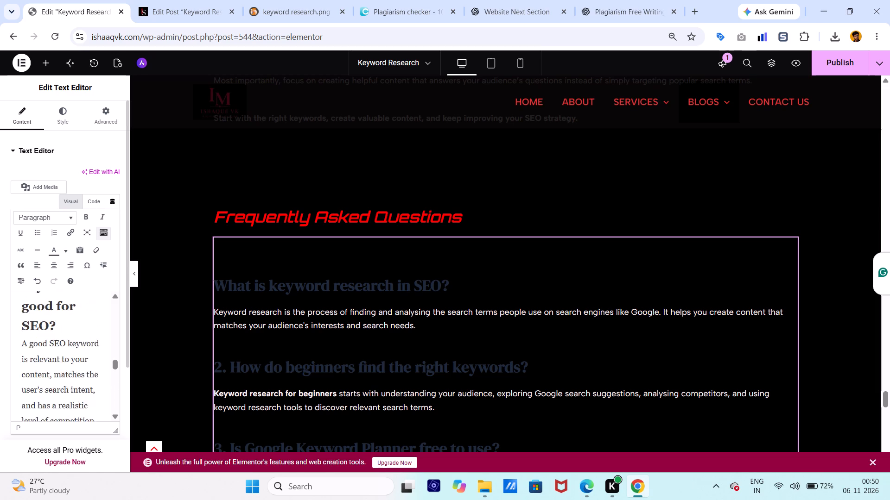
scroll(54, 359, up, 1)
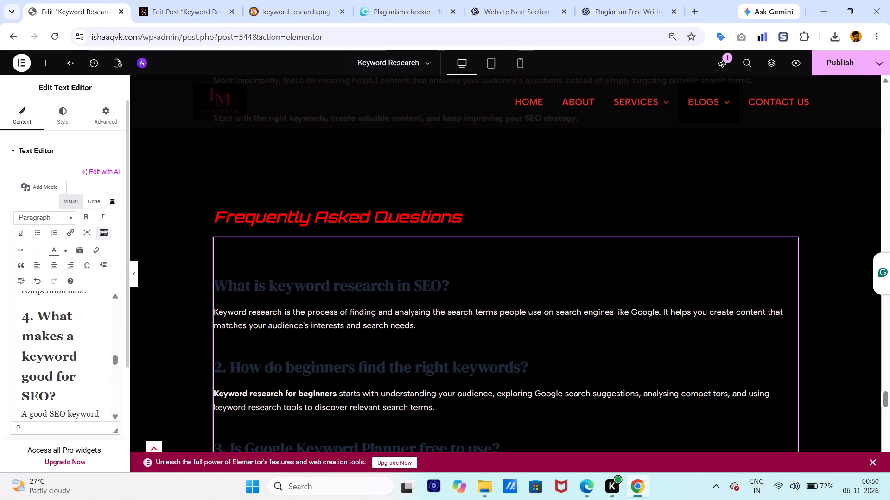
scroll(57, 370, up, 7)
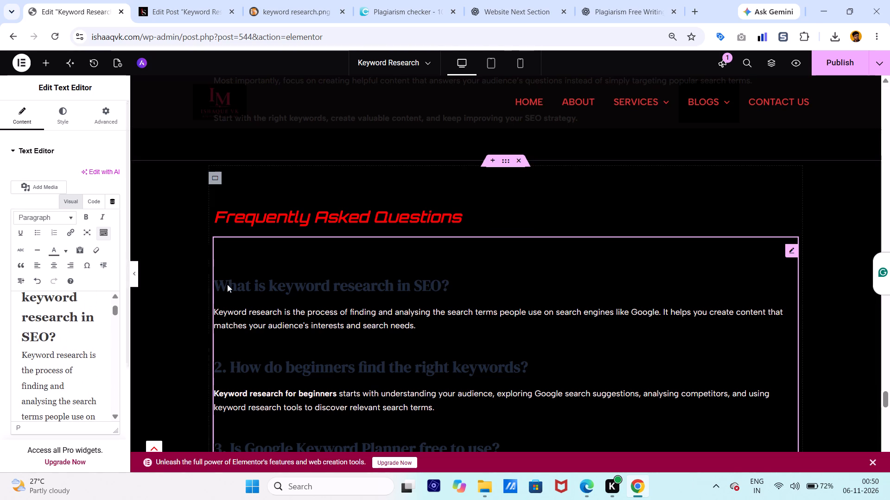
click(216, 278)
click(216, 278)
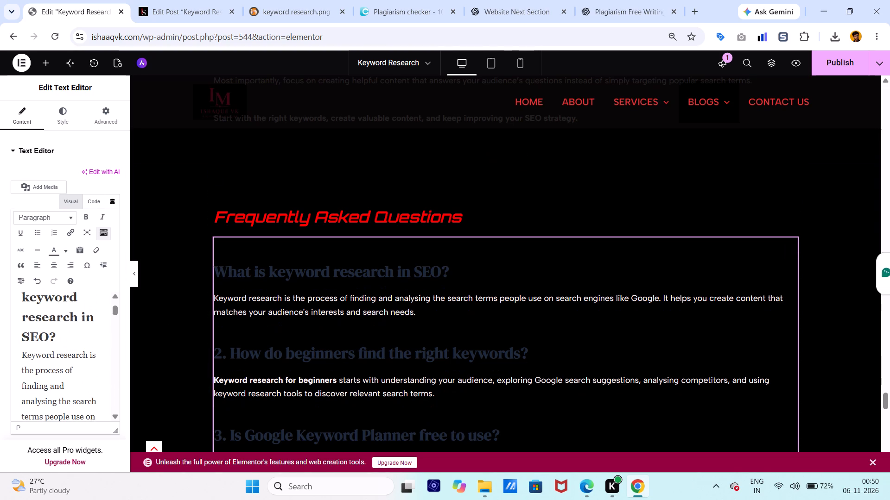
click(216, 271)
click(216, 271)
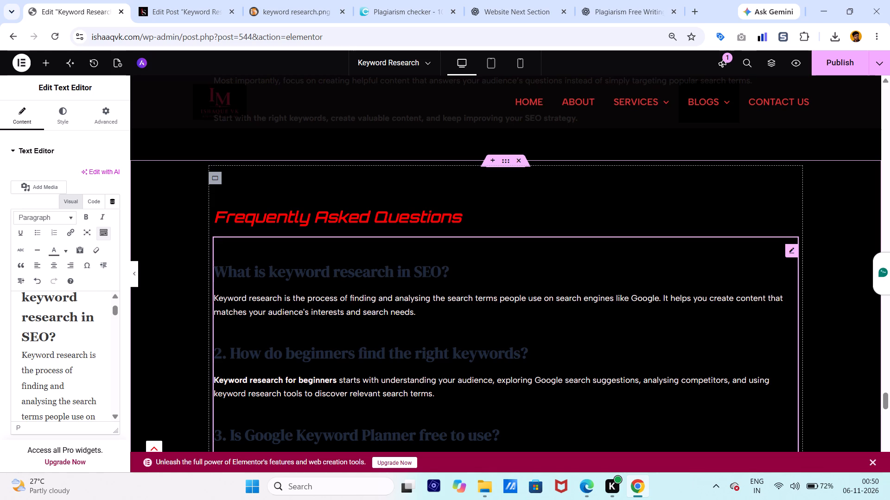
scroll(42, 336, up, 1)
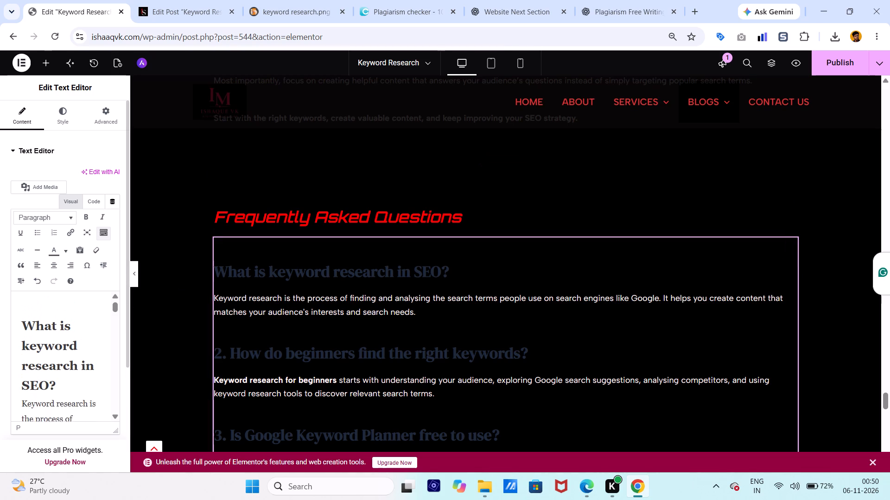
scroll(42, 336, up, 1)
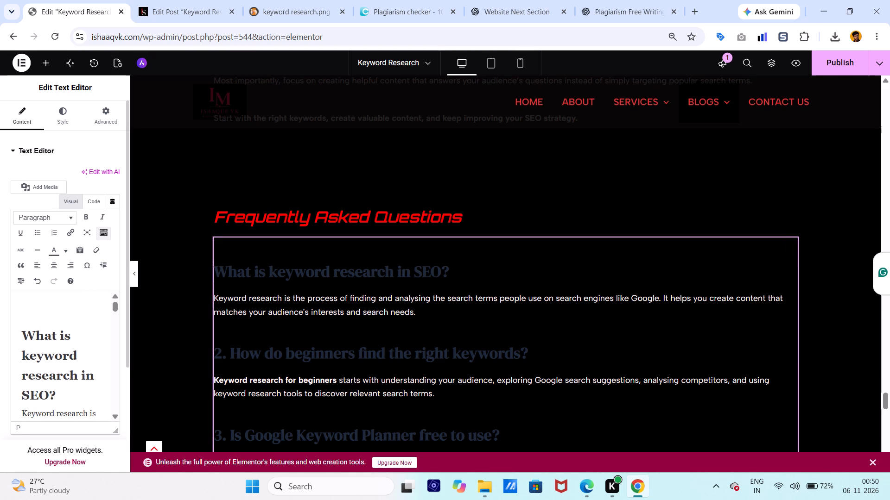
drag(56, 393, 18, 331)
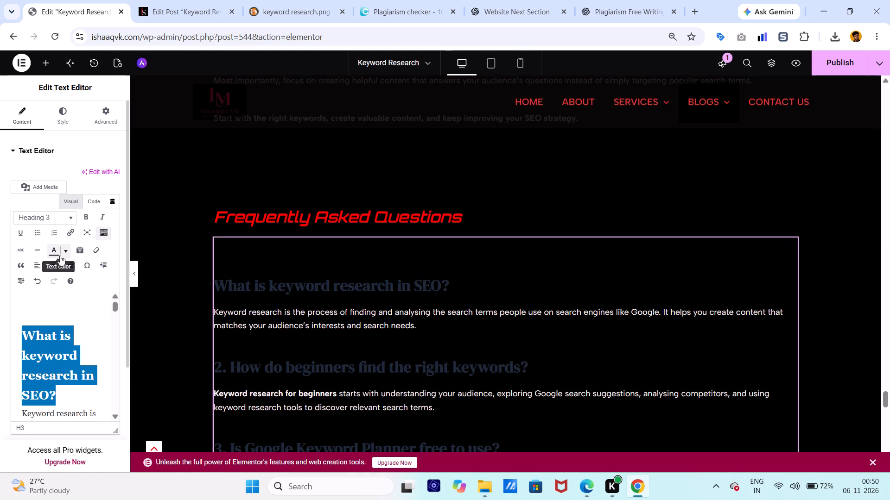
click(71, 219)
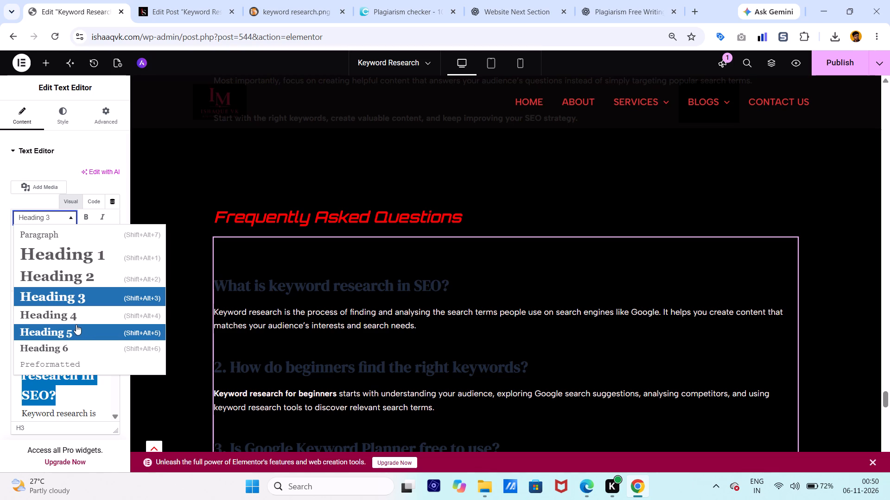
click(76, 325)
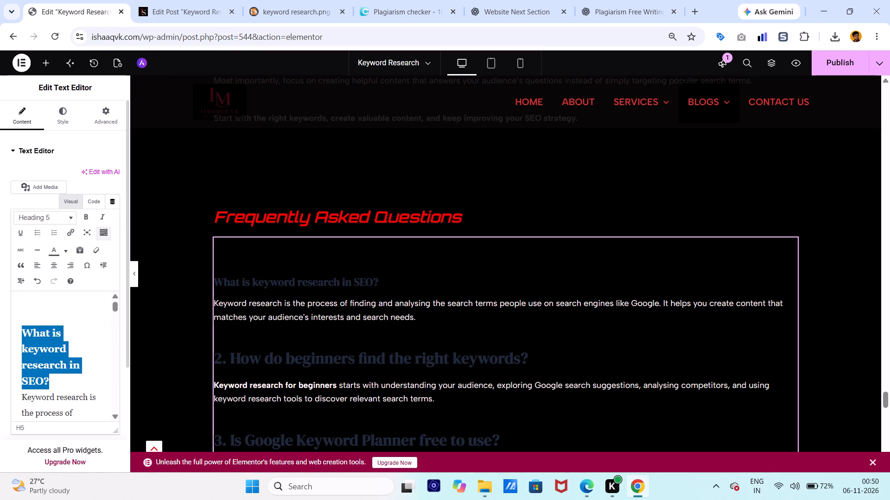
scroll(229, 335, down, 1)
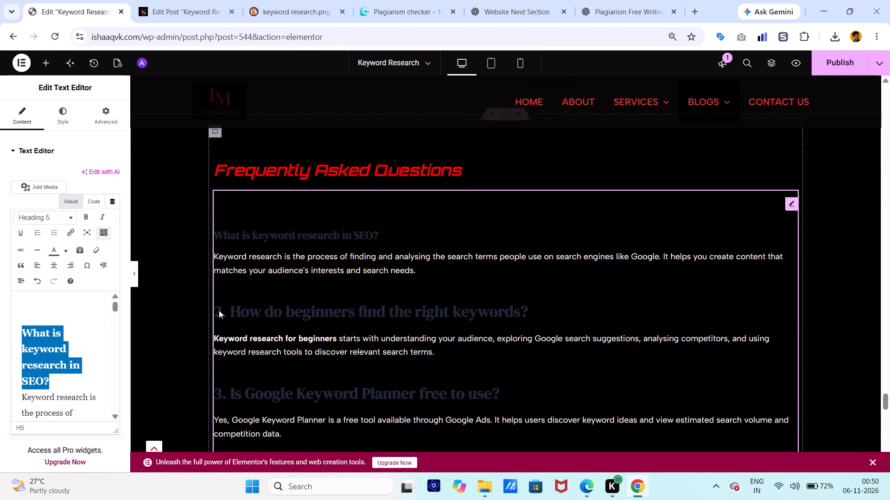
Add the number "1." in front of the first FAQ question, "What is keyword research in SEO?".
click(219, 309)
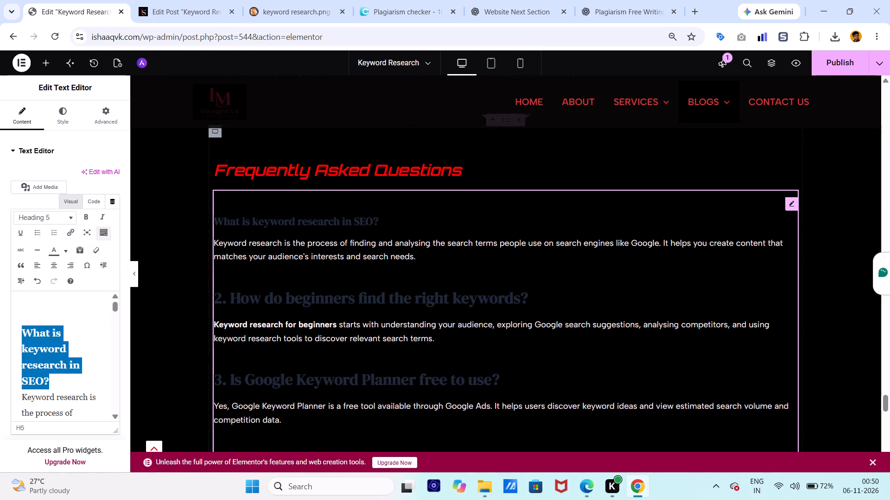
click(215, 219)
click(215, 219)
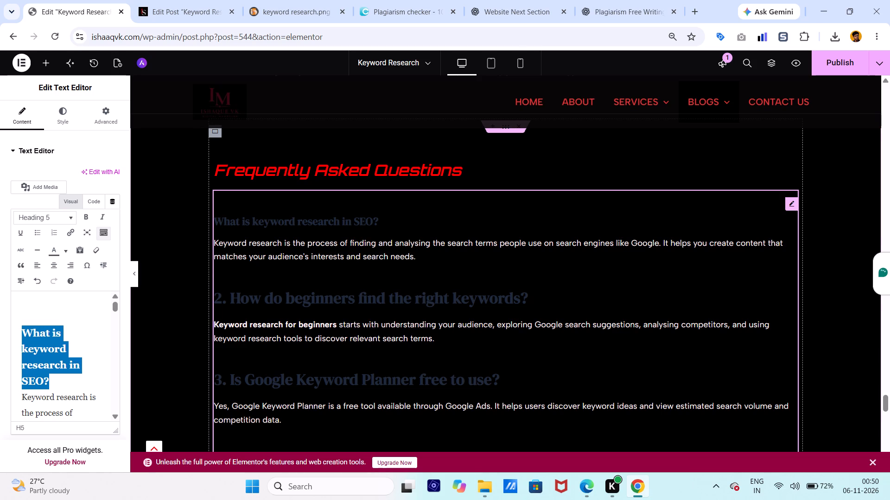
click(23, 335)
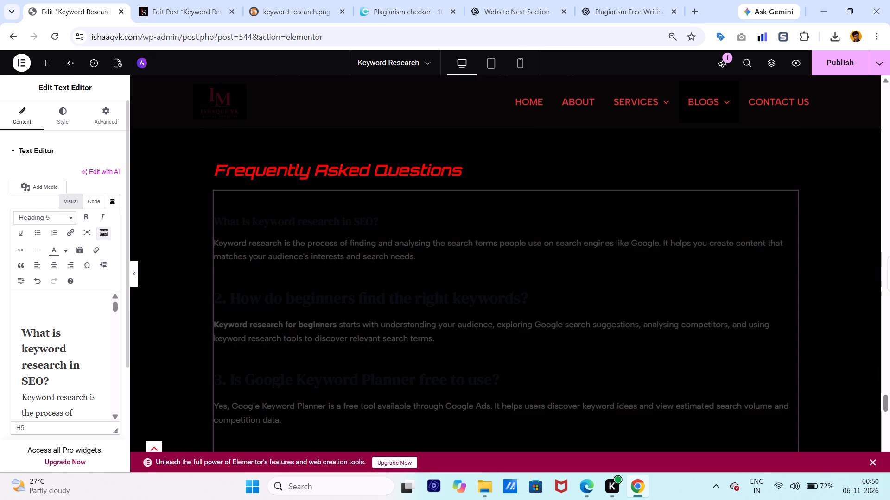
key(1)
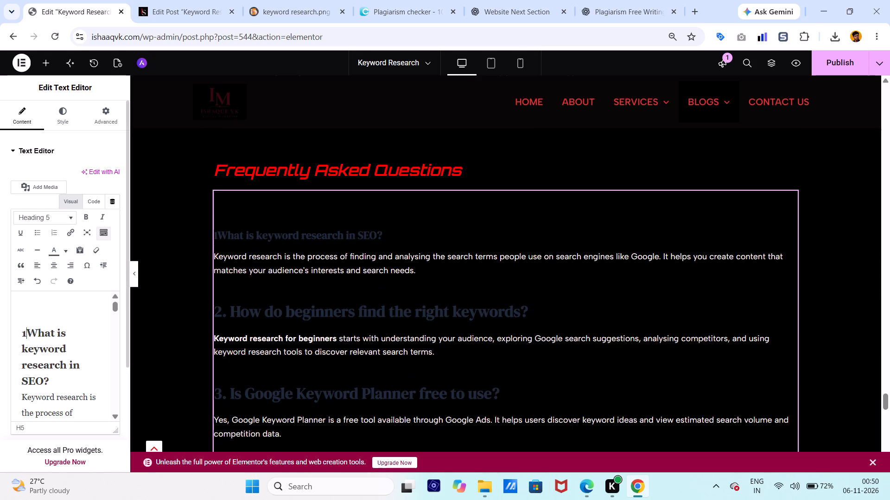
key(period)
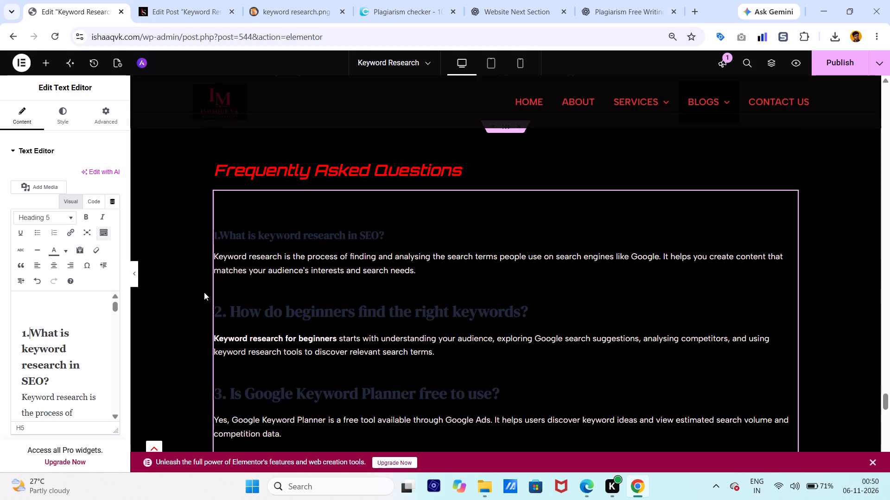
Format the second FAQ question, "How do beginners find the right keywords?", as Heading 5.
click(217, 305)
click(217, 305)
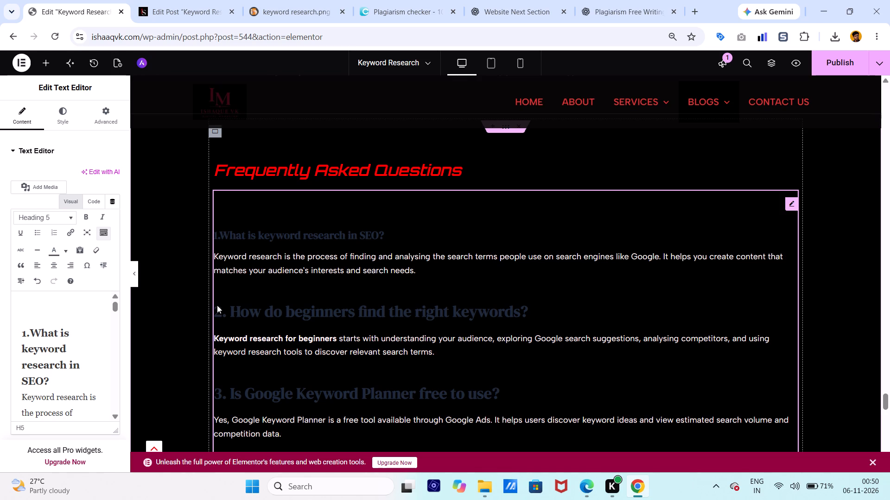
drag(215, 293, 217, 293)
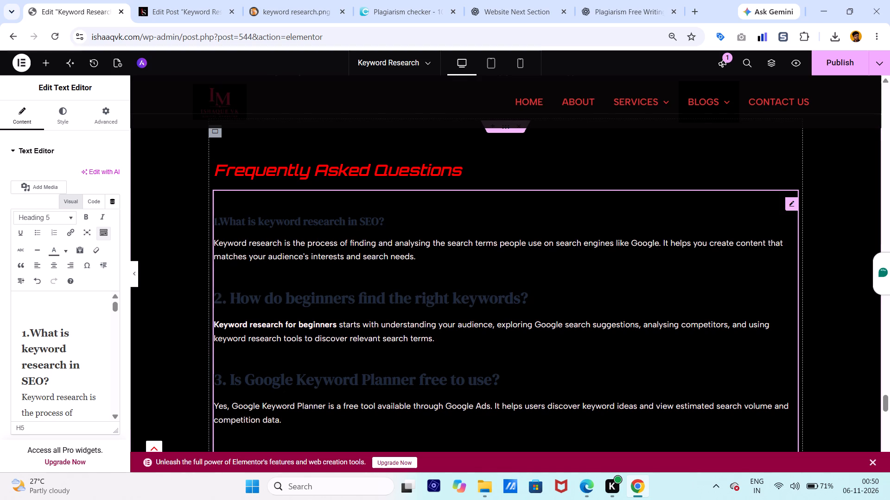
drag(217, 293, 535, 296)
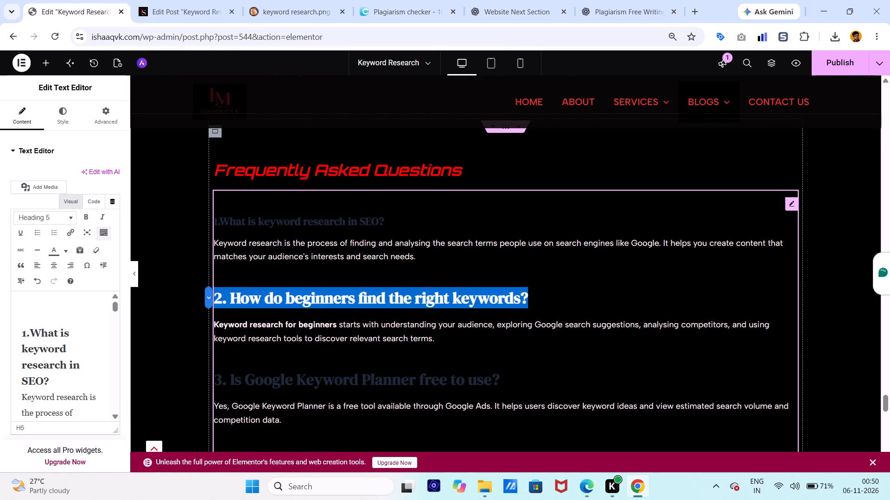
click(399, 269)
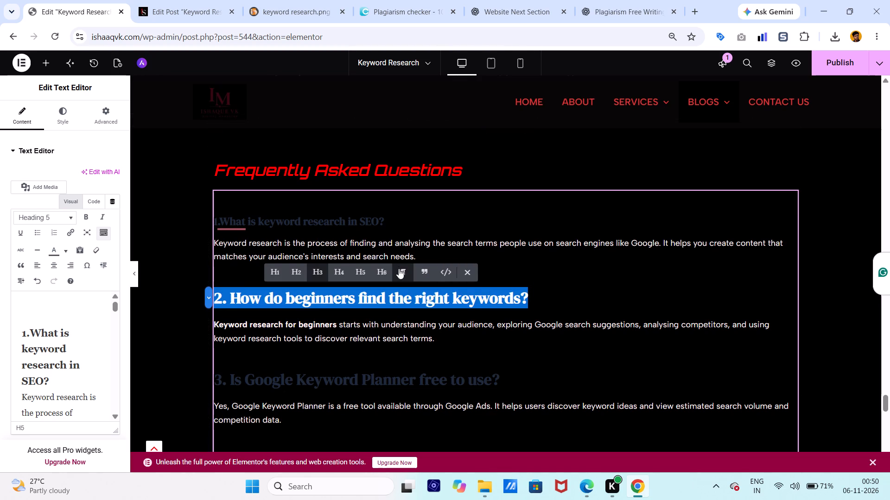
click(360, 265)
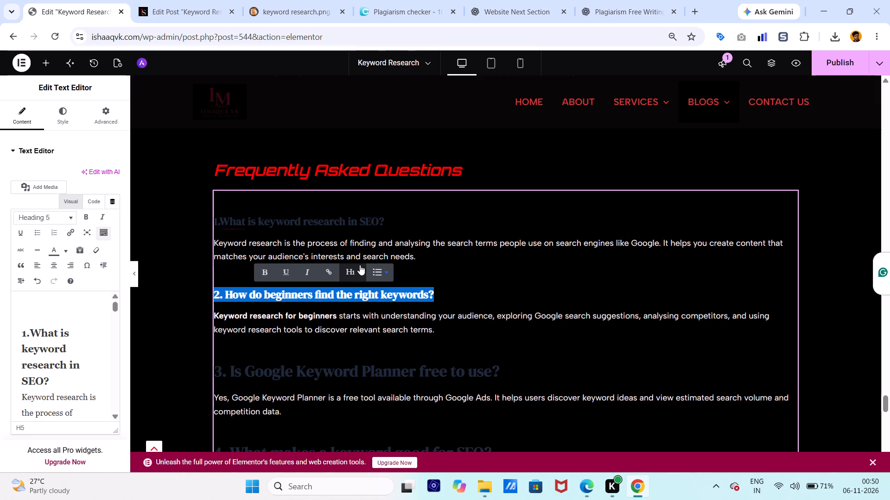
Apply the writing suggestion that puts a space between "1." and "What" in the first FAQ question.
click(259, 254)
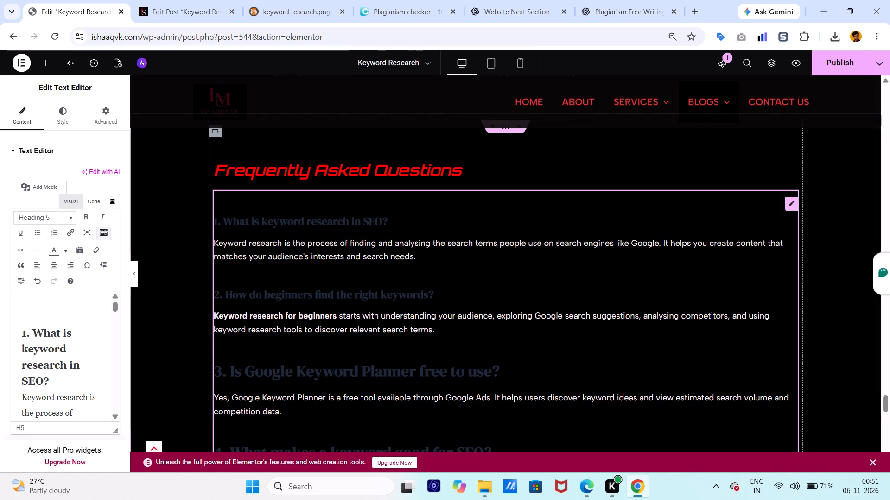
Format FAQ question 3 about Google Keyword Planner and question 4 about what makes a good keyword as Heading 5.
drag(220, 369, 493, 373)
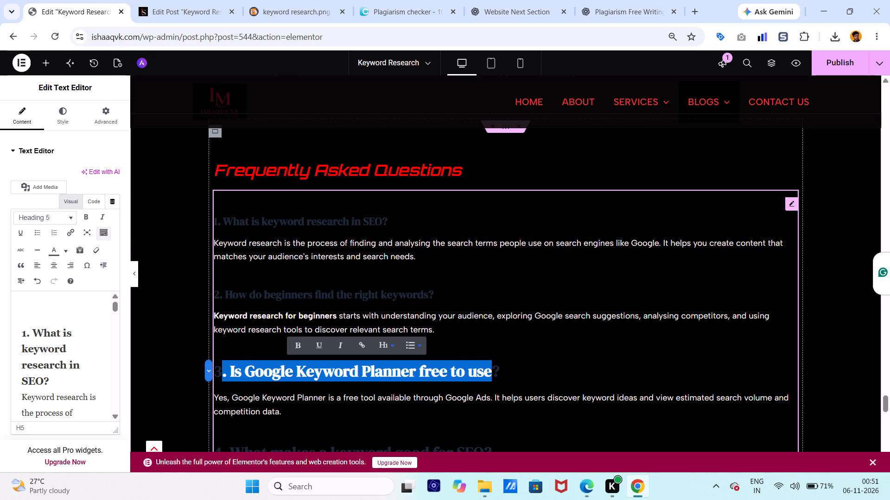
click(380, 345)
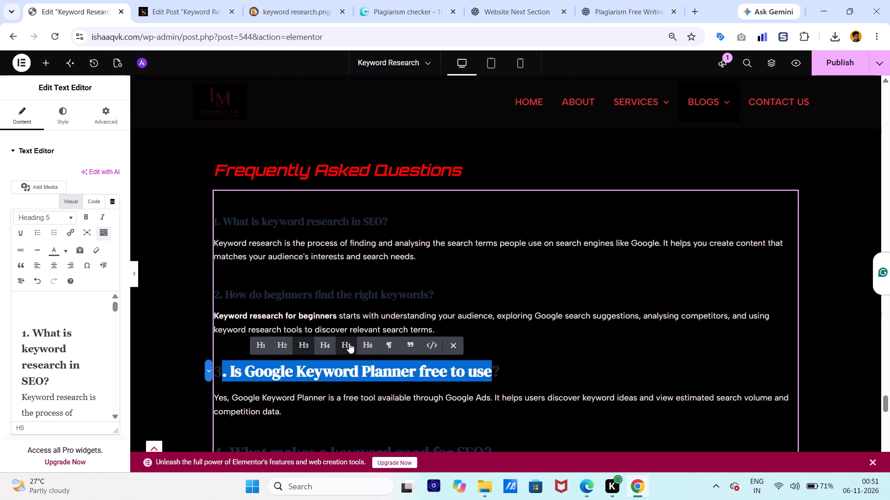
click(347, 343)
scroll(314, 387, down, 1)
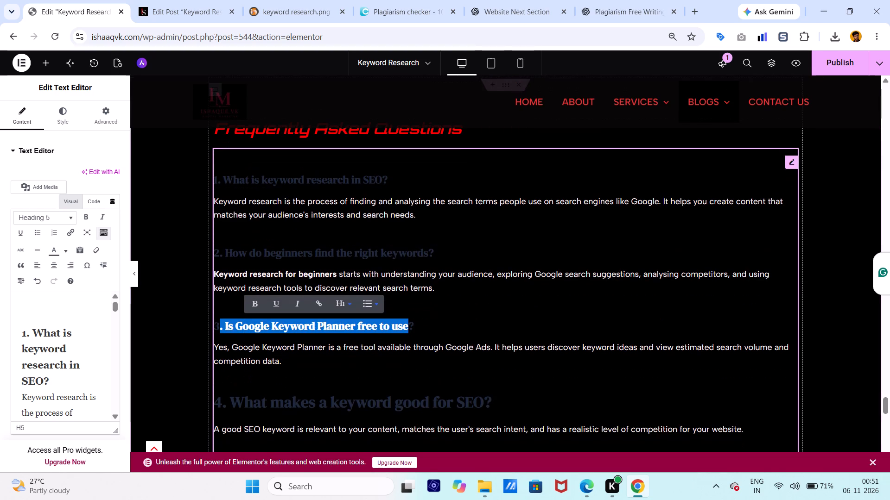
drag(233, 400, 482, 408)
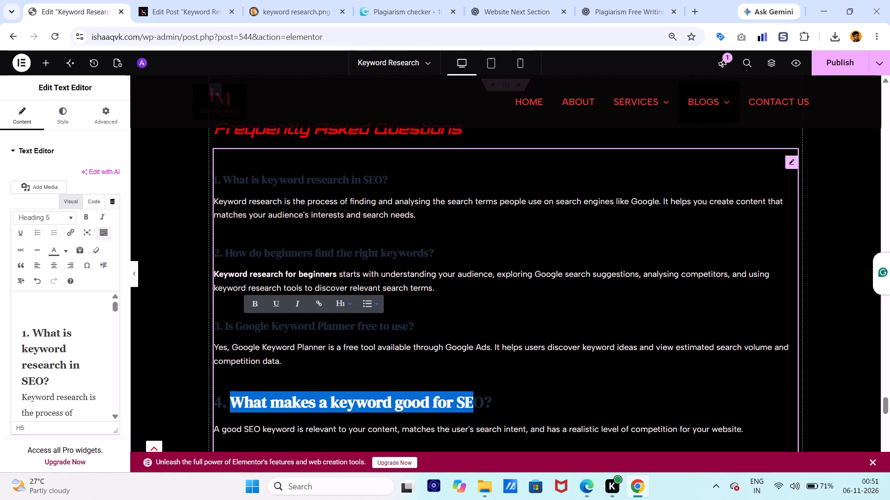
drag(482, 408, 516, 404)
click(388, 375)
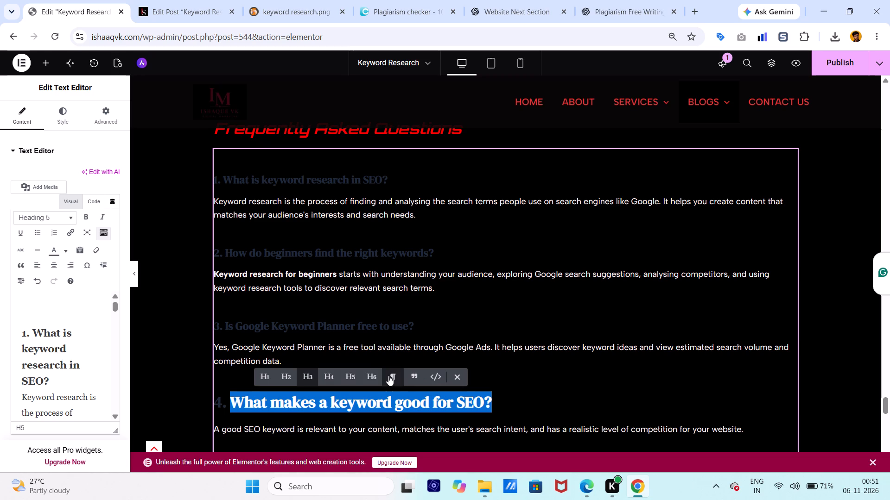
click(358, 373)
Format FAQ question 5 about keywords per blog post and question 6 about how often to do keyword research as Heading 5.
scroll(358, 373, down, 2)
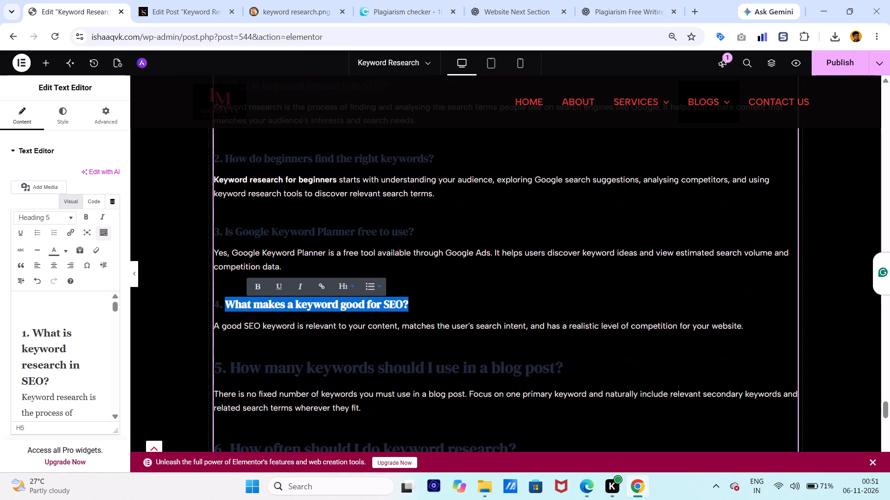
drag(232, 362, 471, 360)
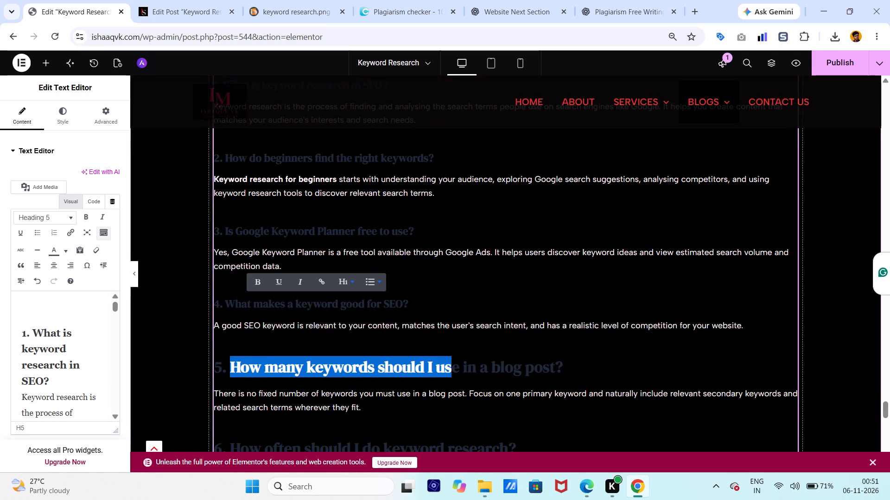
drag(471, 360, 553, 358)
click(417, 335)
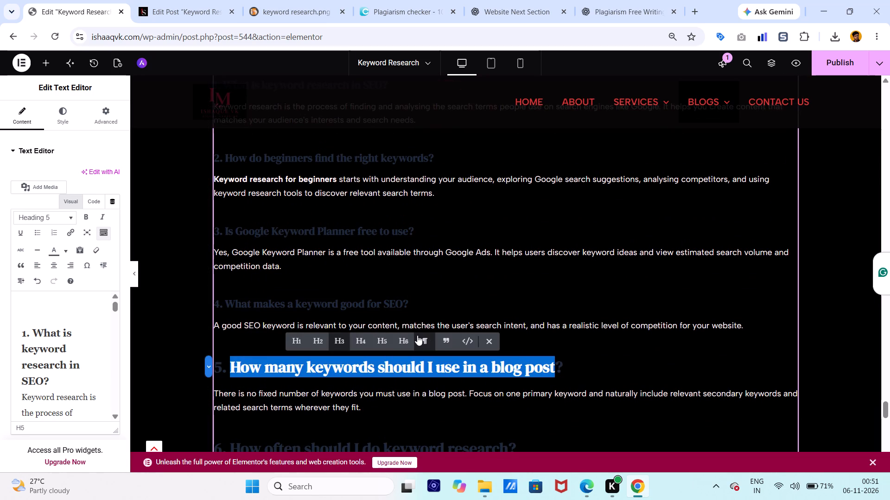
click(387, 338)
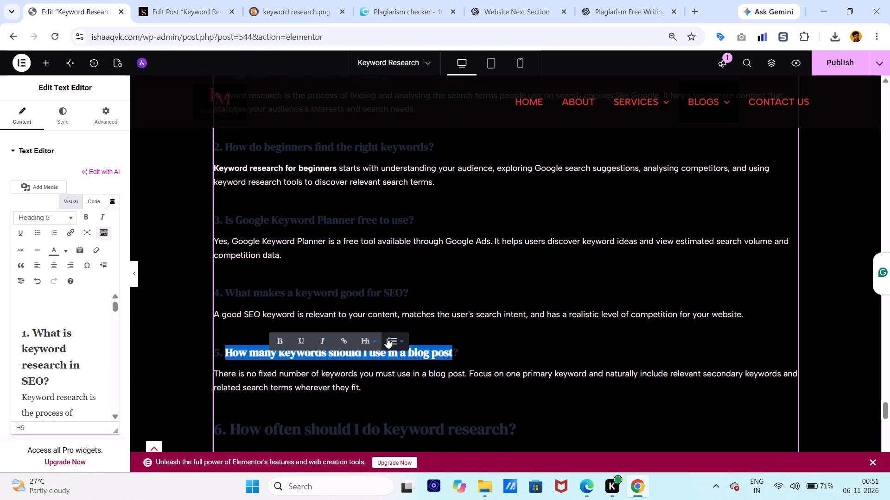
drag(228, 397, 233, 397)
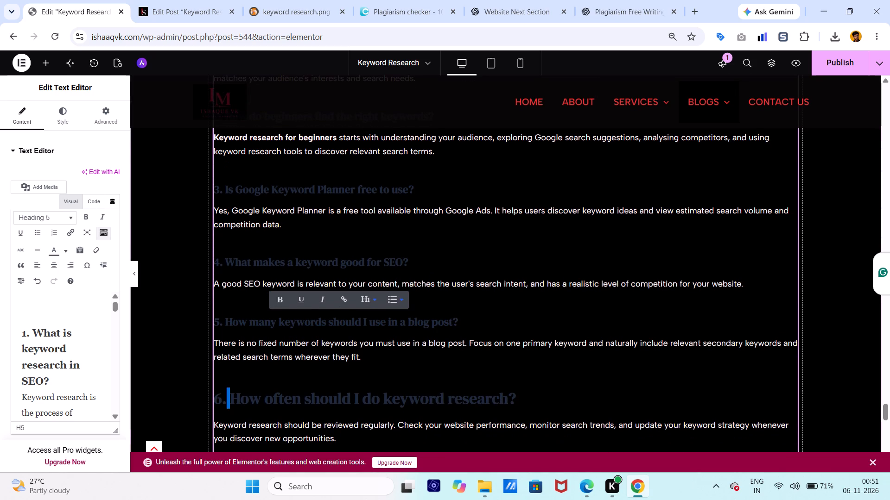
drag(233, 397, 496, 399)
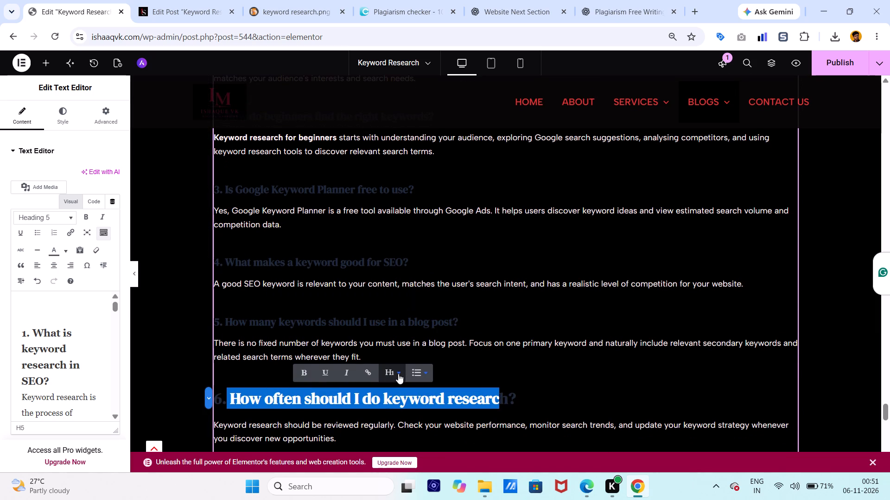
click(397, 373)
click(349, 369)
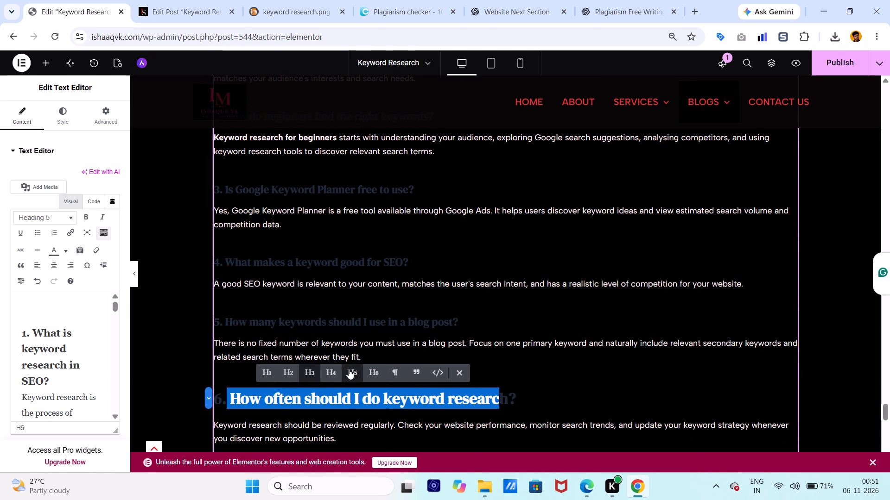
Set the text colour of the FAQ questions and answers to white, from the first question through the final answer.
scroll(349, 369, down, 1)
scroll(341, 355, up, 1)
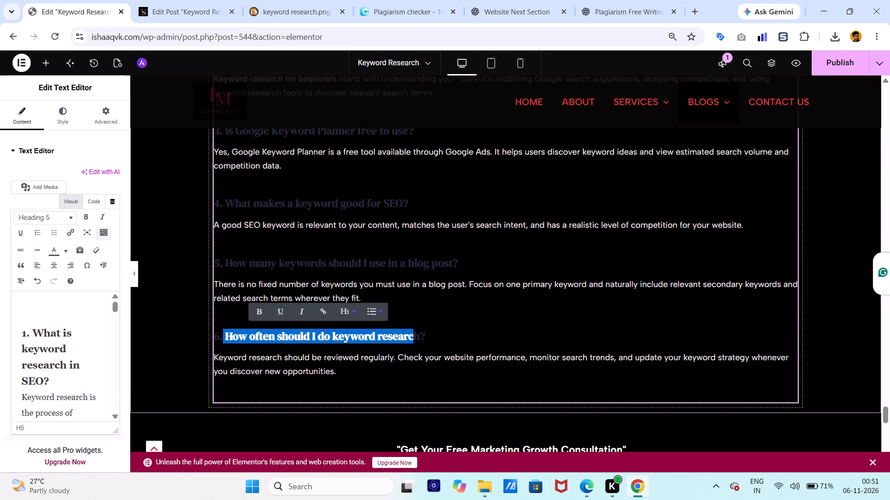
scroll(341, 355, up, 1)
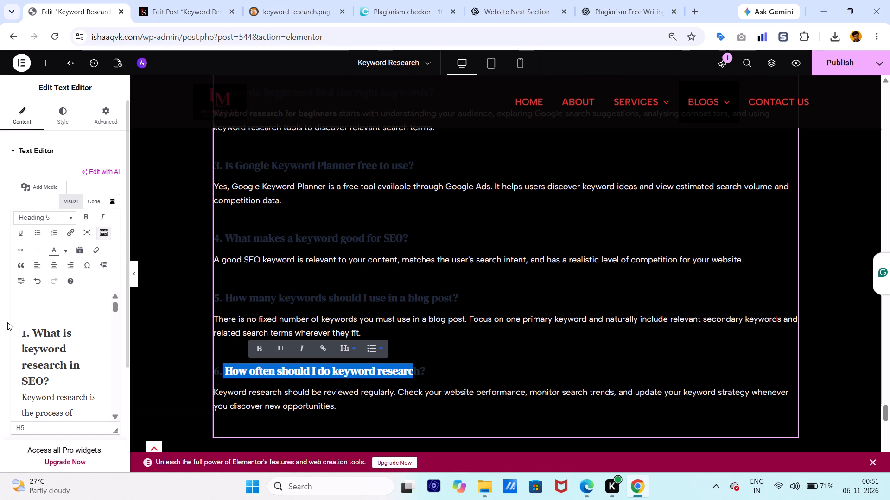
drag(26, 330, 79, 433)
click(65, 253)
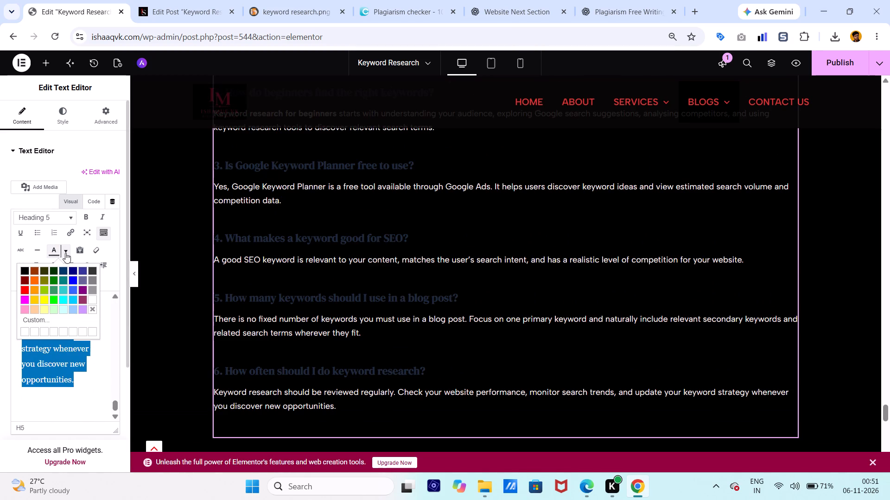
click(89, 299)
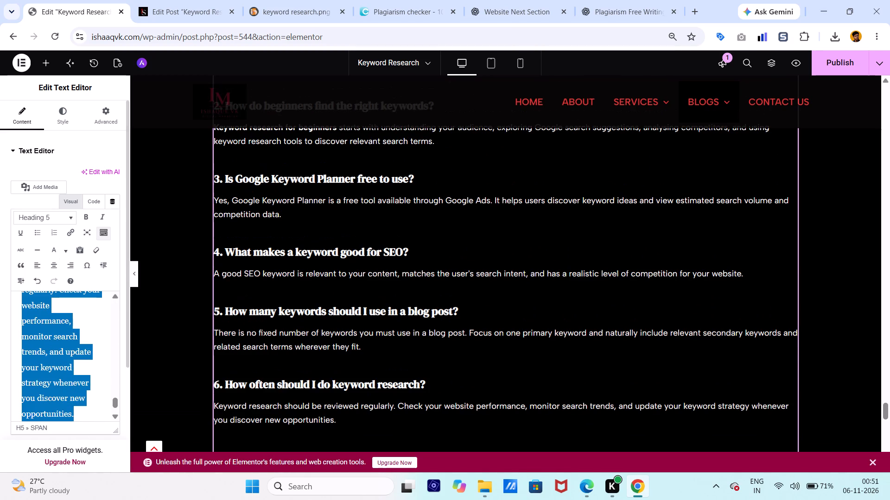
Colour the number "1" before the first FAQ question white to match the rest of the FAQ.
scroll(286, 287, up, 3)
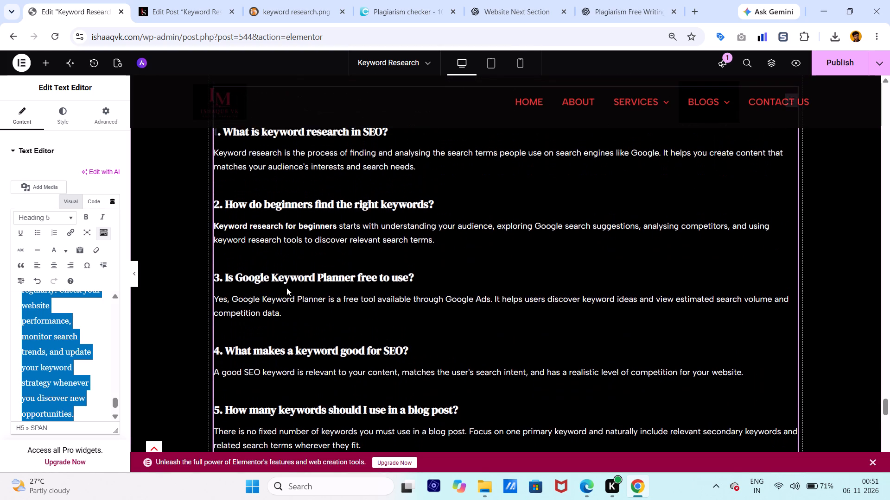
scroll(286, 287, up, 1)
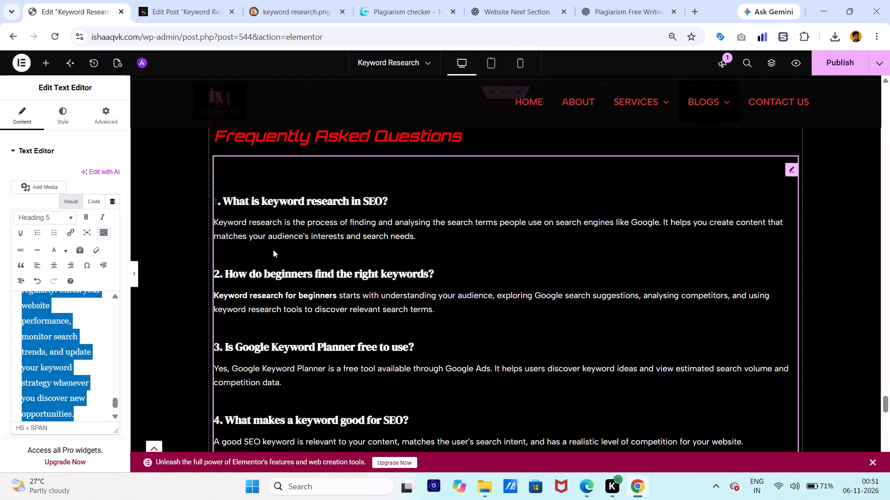
scroll(32, 347, up, 10)
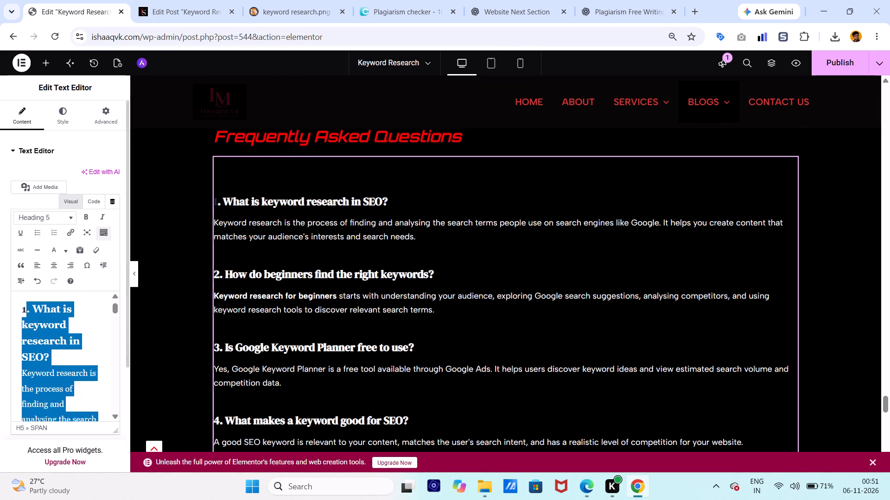
scroll(32, 347, up, 1)
drag(22, 332, 26, 331)
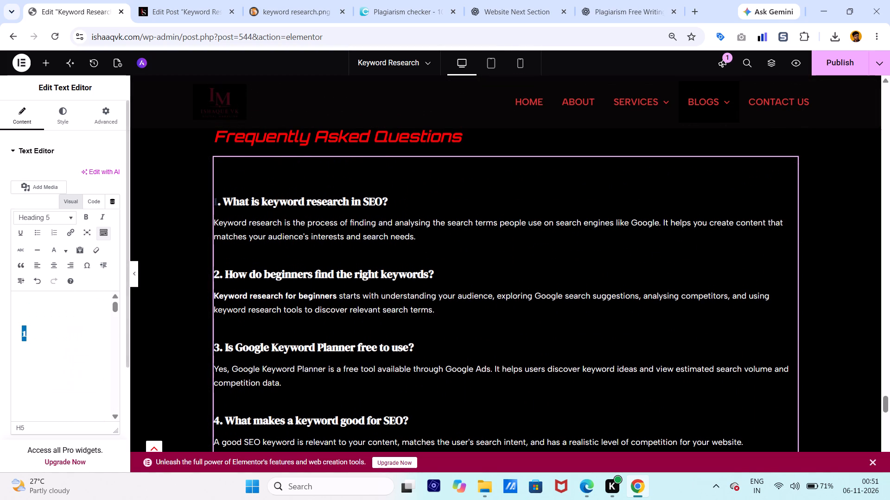
drag(26, 331, 26, 331)
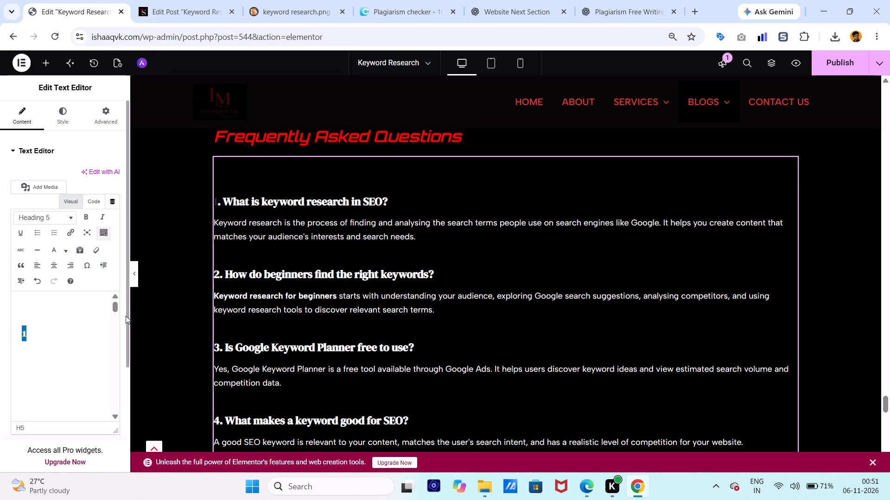
click(53, 250)
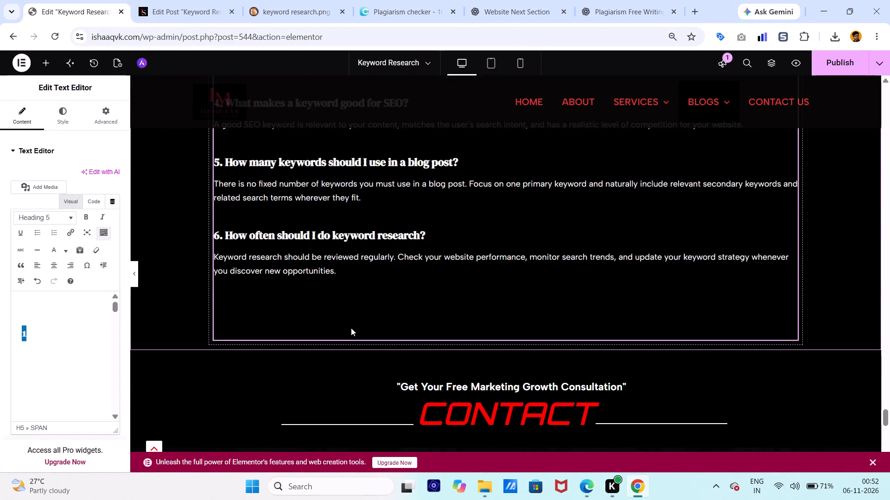
key(ctrl+d)
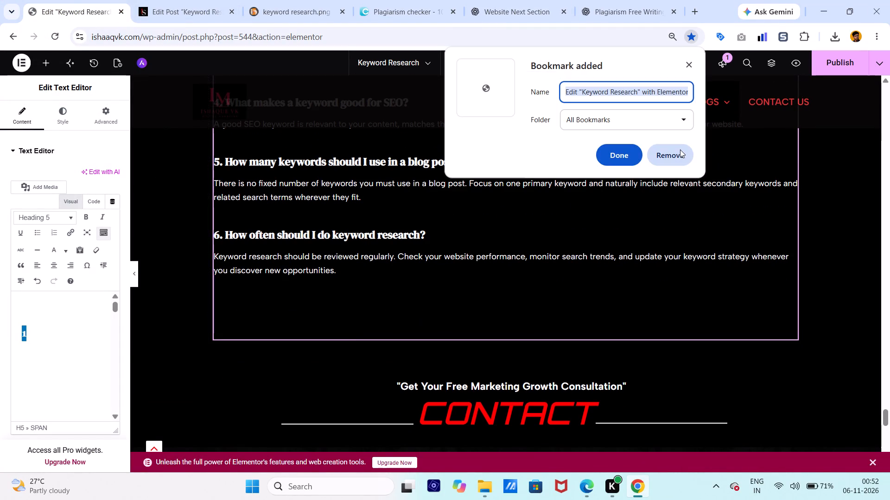
click(680, 150)
scroll(615, 206, up, 5)
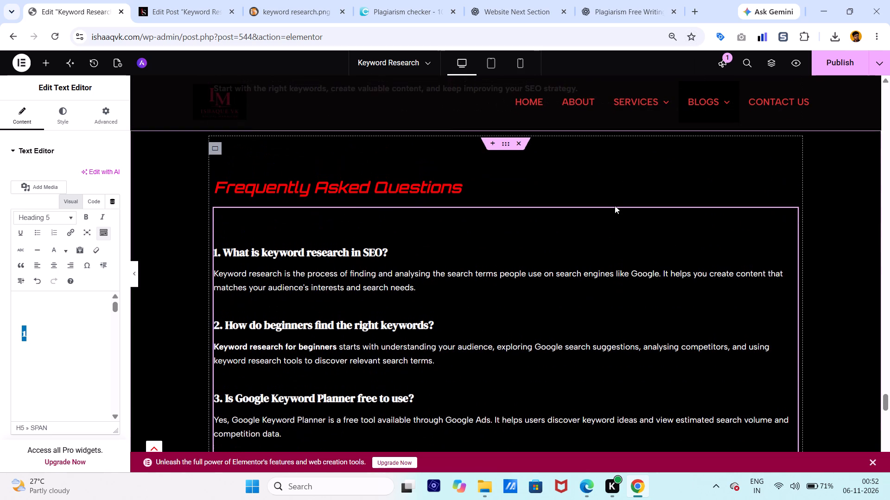
click(552, 230)
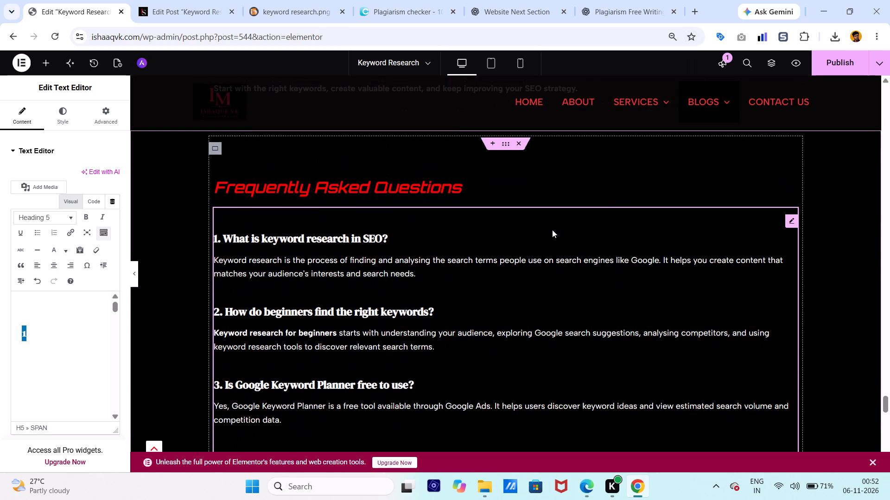
key(ctrl+d)
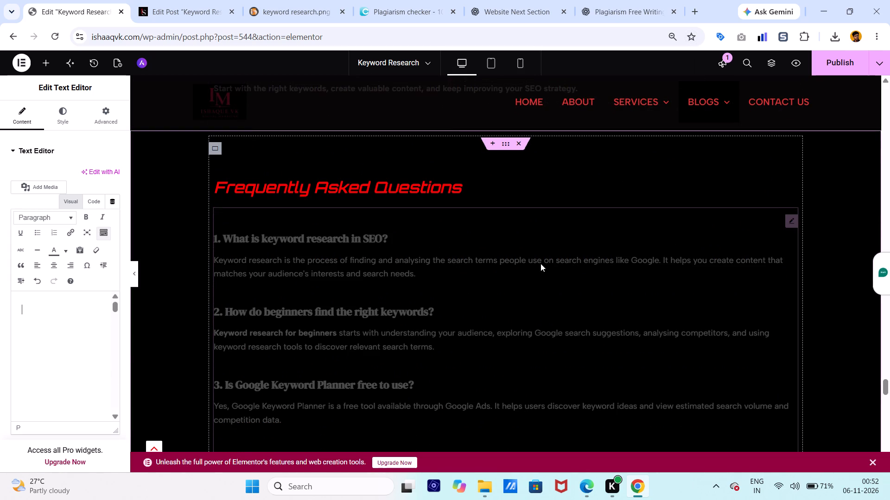
Replace all the text in the duplicated FAQ widget with the copied Author section.
scroll(540, 263, down, 6)
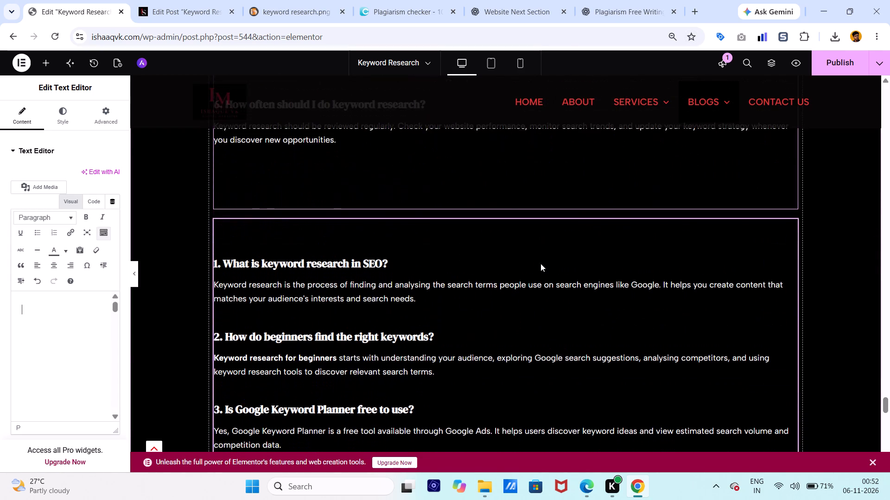
drag(22, 308, 70, 423)
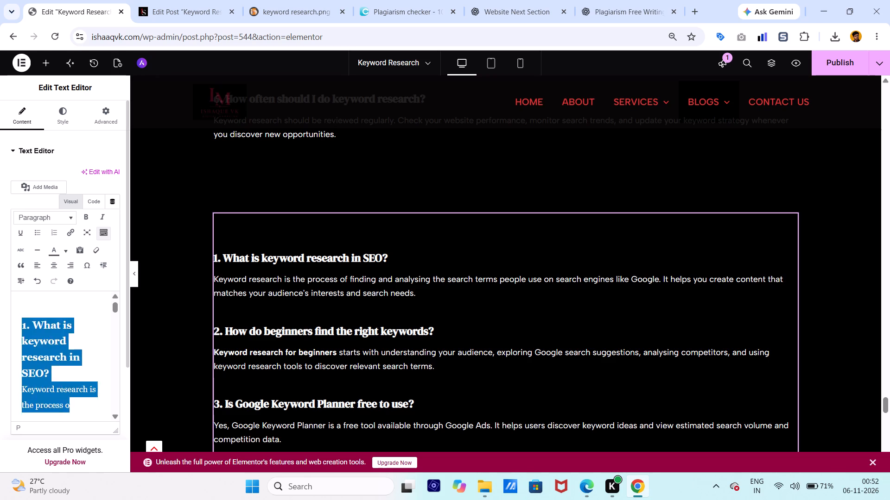
drag(70, 423, 76, 478)
key(BackSpace)
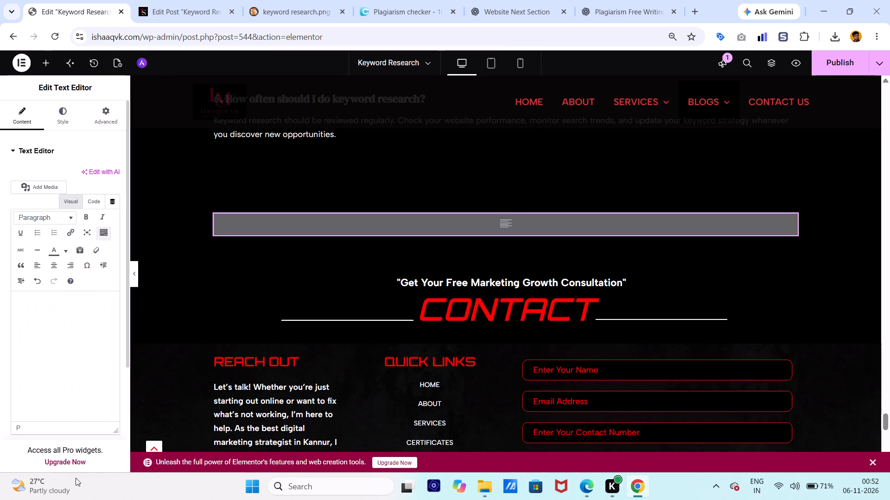
key(ctrl+v)
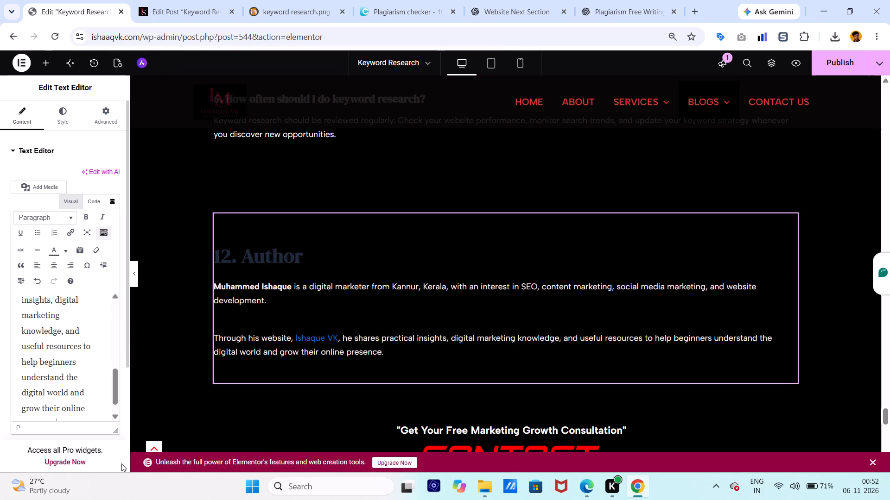
Delete the number "12." in front of the Author heading.
click(236, 252)
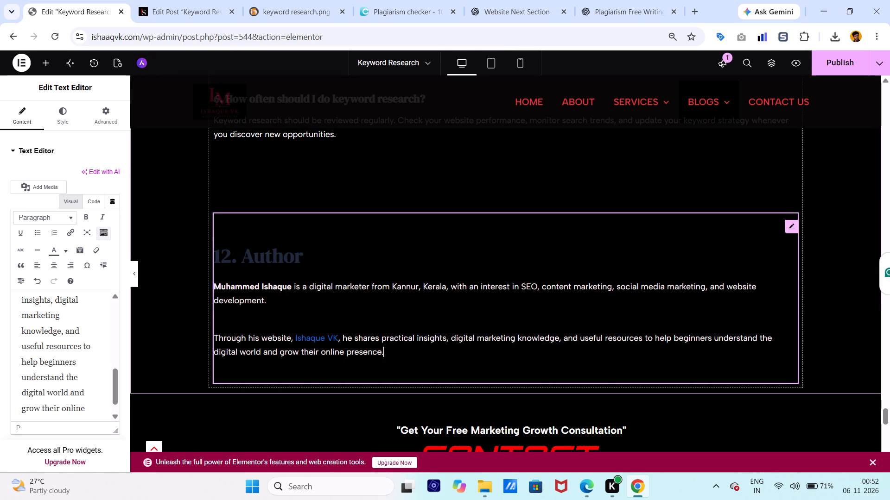
click(236, 252)
key(BackSpace)
key(BackSpace)
key(BackSpace)
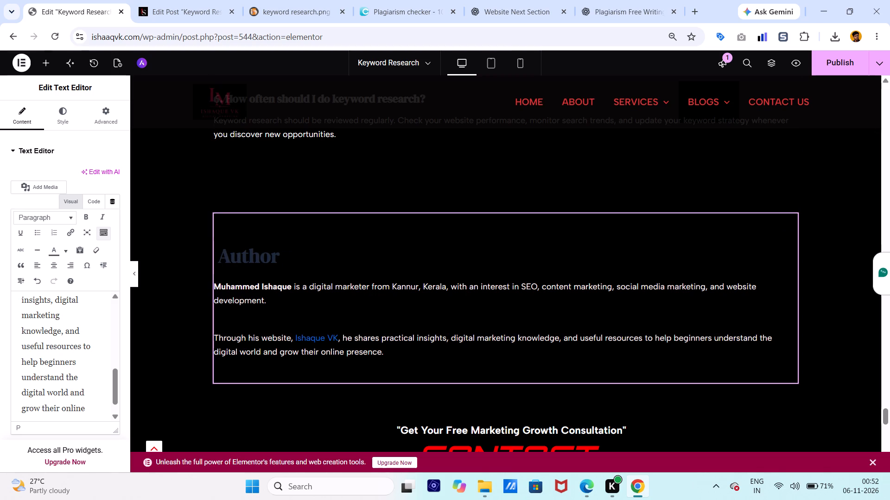
Colour the whole Author heading white and format it as Heading 4.
scroll(84, 319, up, 4)
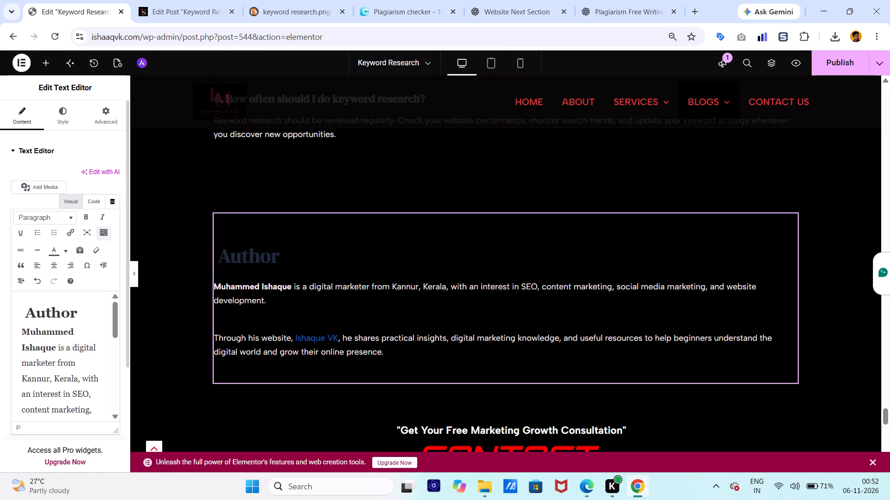
drag(33, 304, 64, 305)
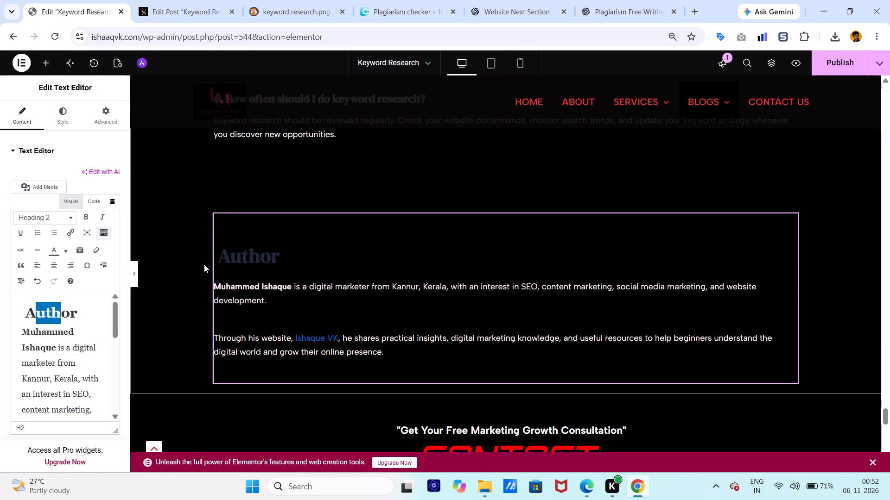
click(219, 255)
click(224, 253)
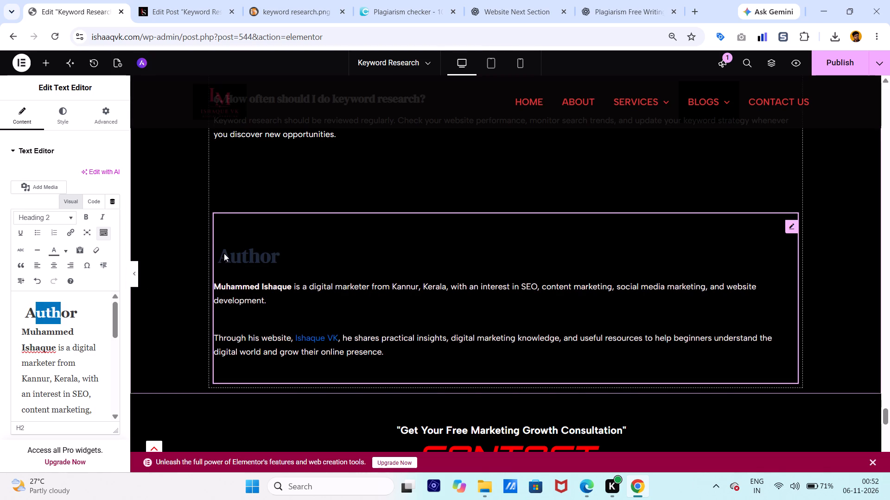
drag(224, 253, 279, 255)
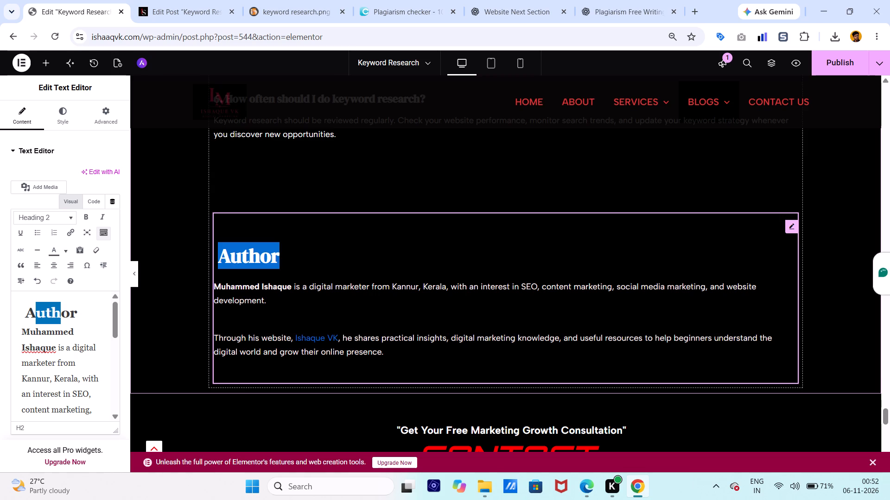
click(63, 254)
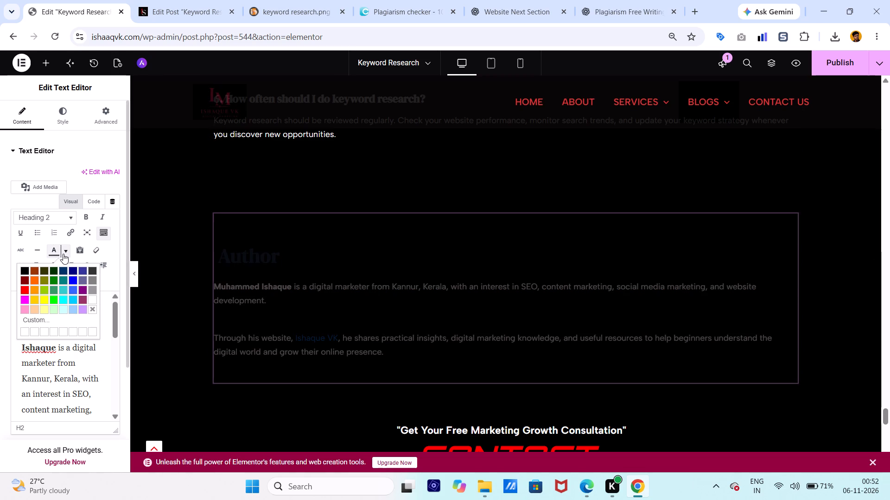
click(90, 300)
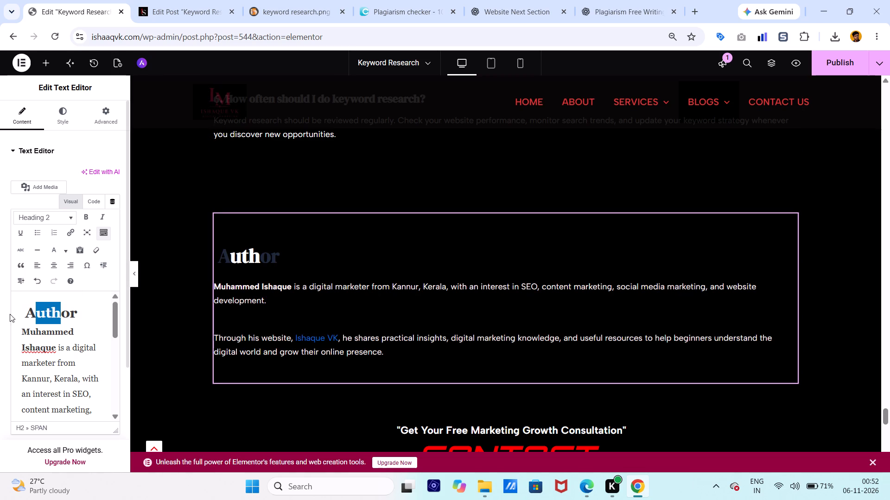
drag(24, 312, 77, 312)
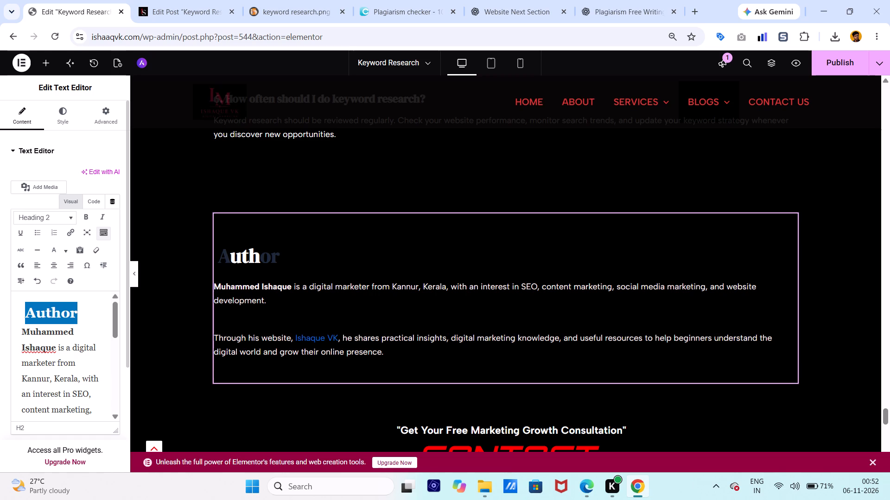
click(54, 253)
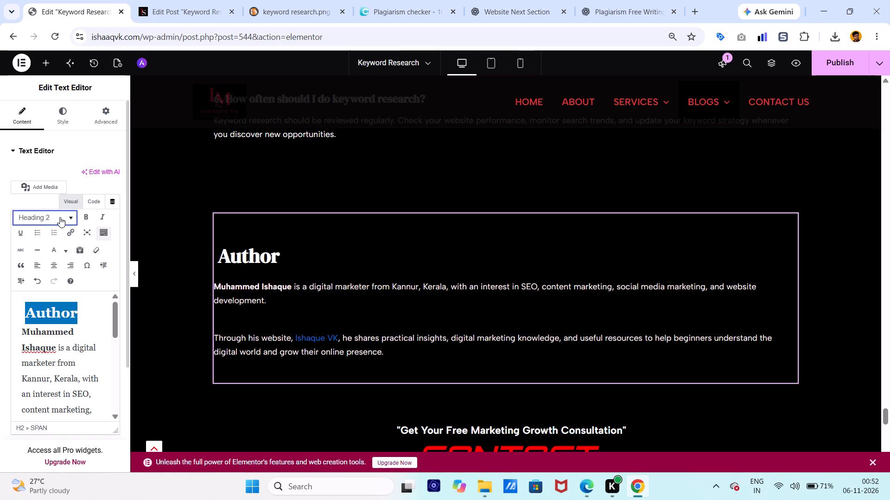
click(60, 217)
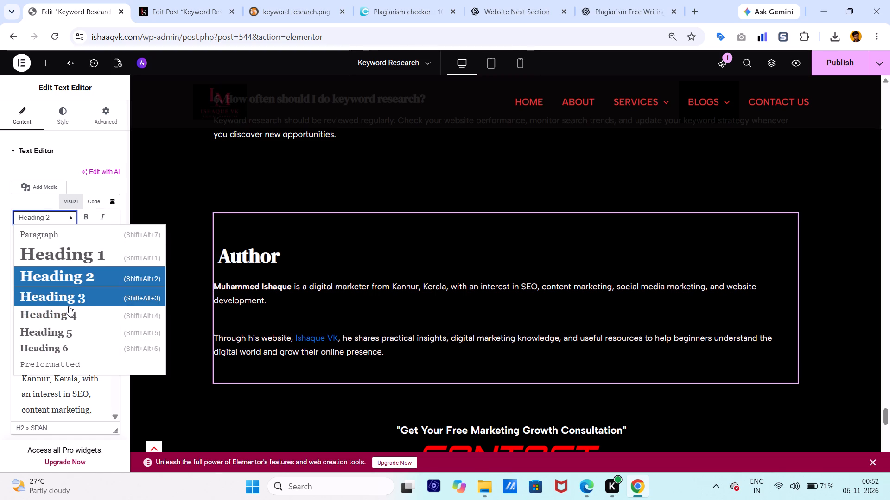
click(68, 307)
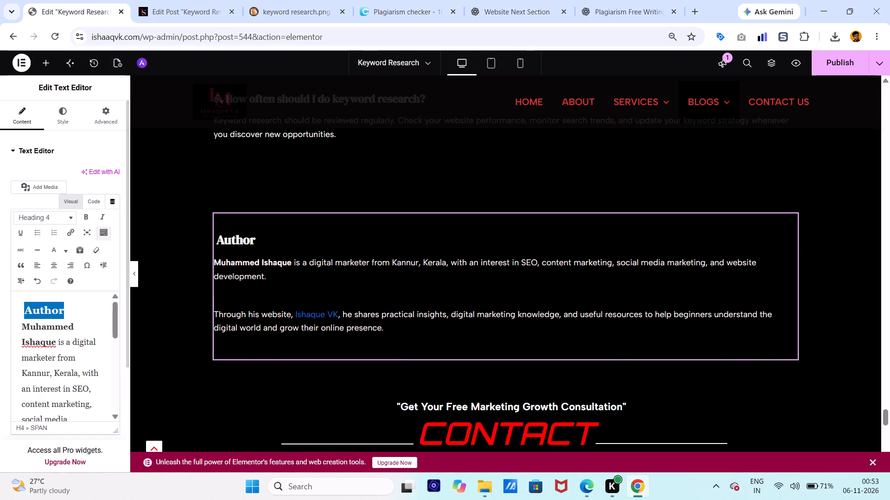
Remove the leading space before the Author heading so it aligns with the paragraphs below.
click(216, 244)
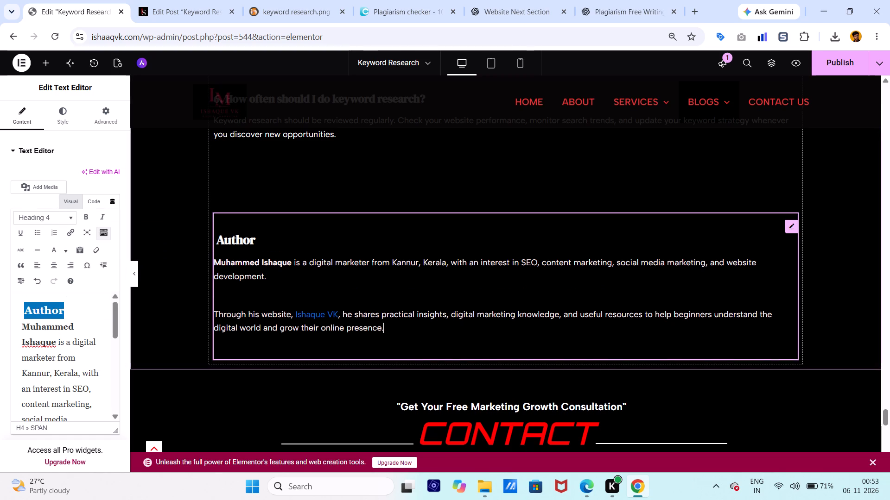
click(216, 244)
click(216, 244)
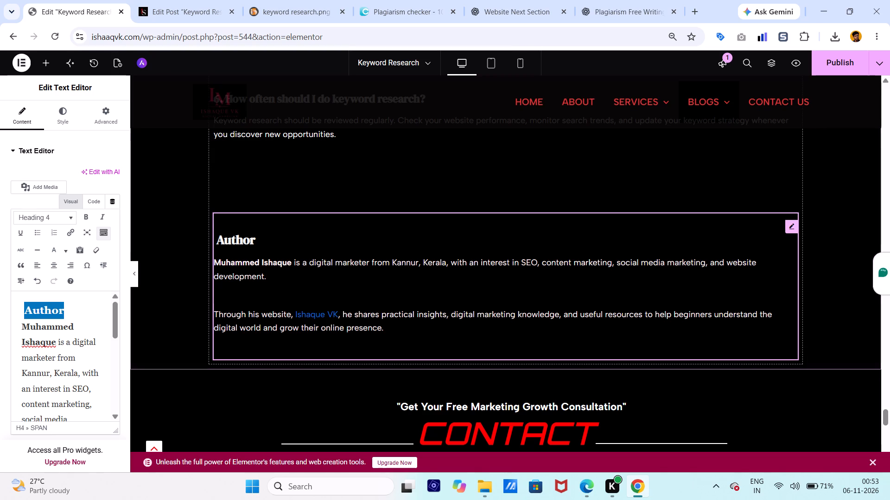
click(216, 241)
click(216, 241)
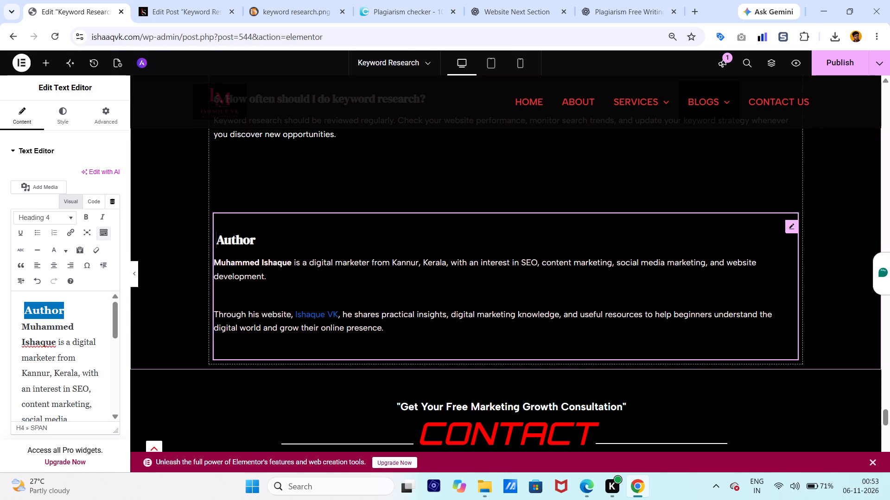
click(216, 240)
click(216, 240)
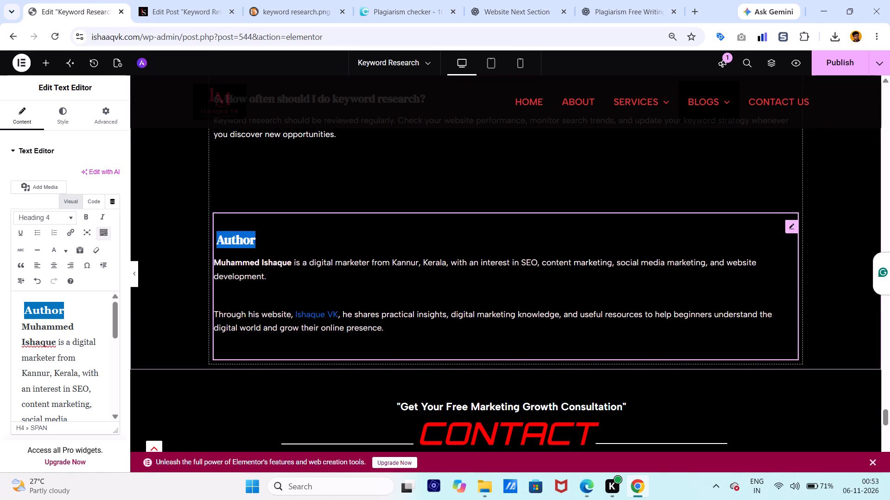
click(217, 240)
click(217, 240)
key(BackSpace)
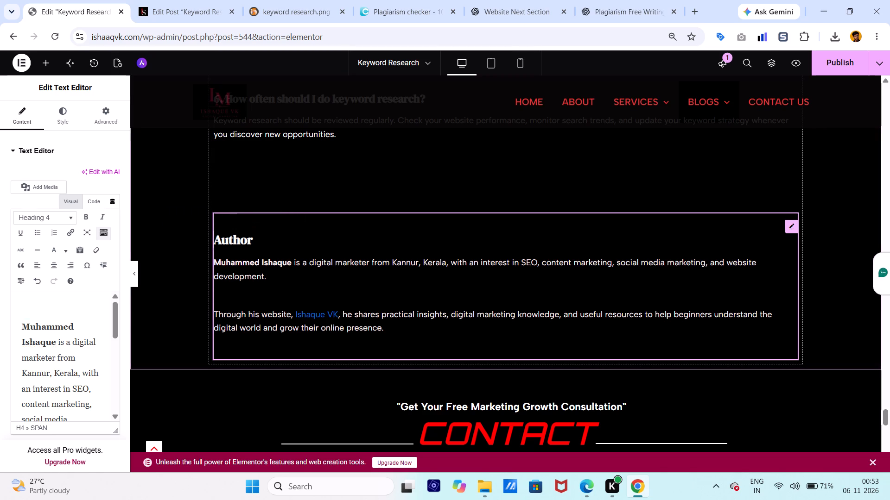
Link the website name in the second Author paragraph to ishaaqvk.com.
click(216, 312)
drag(296, 312, 317, 314)
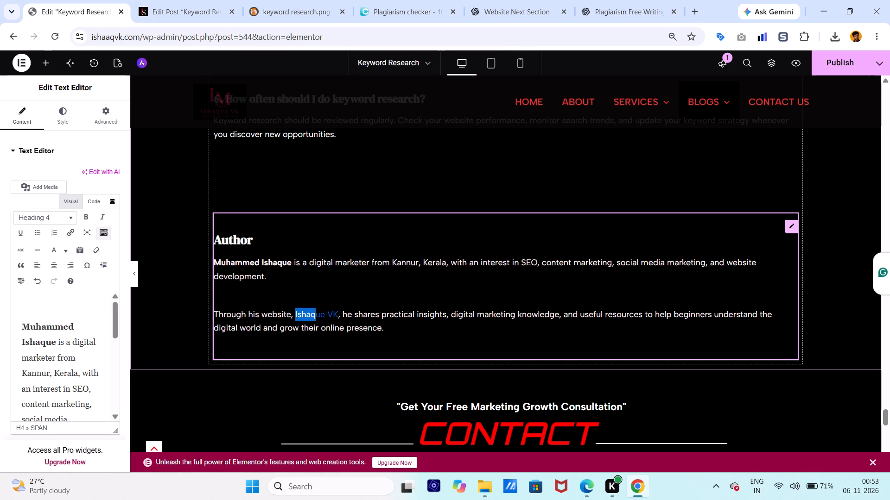
drag(317, 314, 341, 312)
double_click(329, 298)
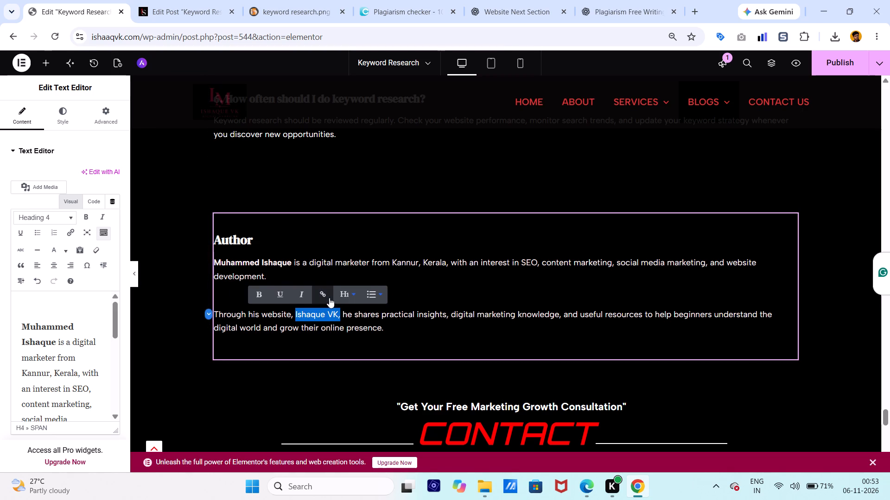
text(ishaaqvk.com)
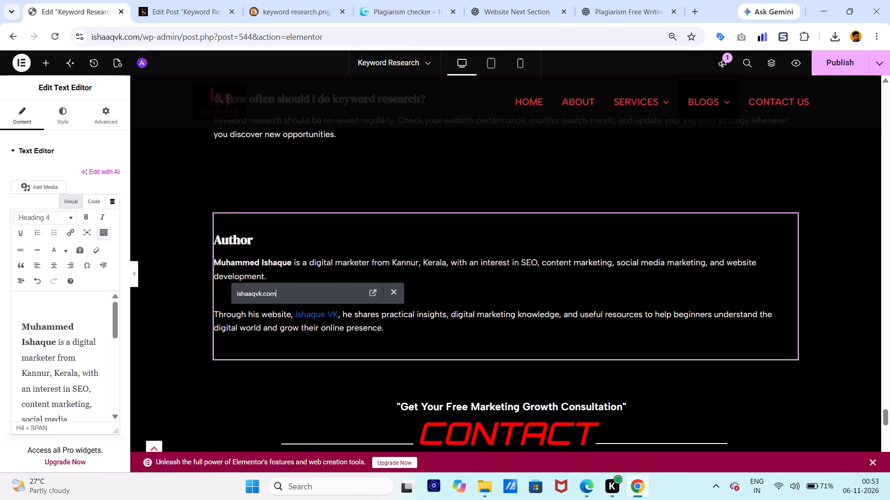
click(369, 293)
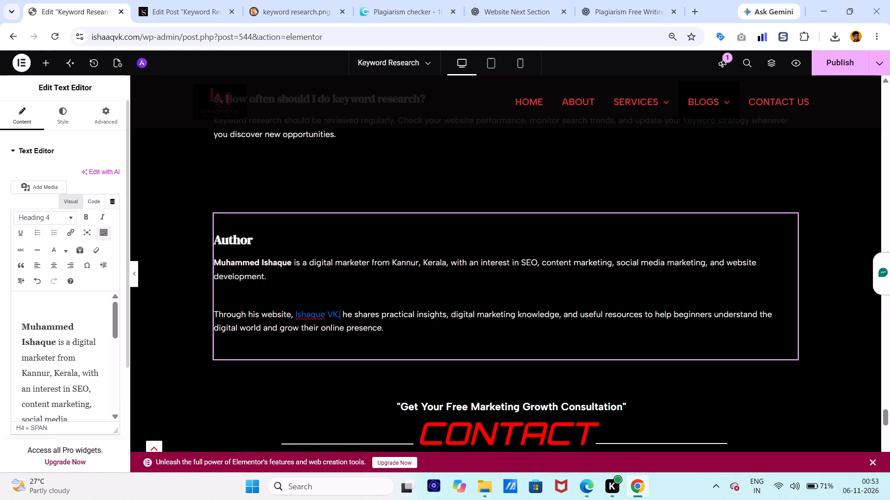
Colour the author's bold name at the start of the first Author paragraph red.
drag(56, 342, 20, 325)
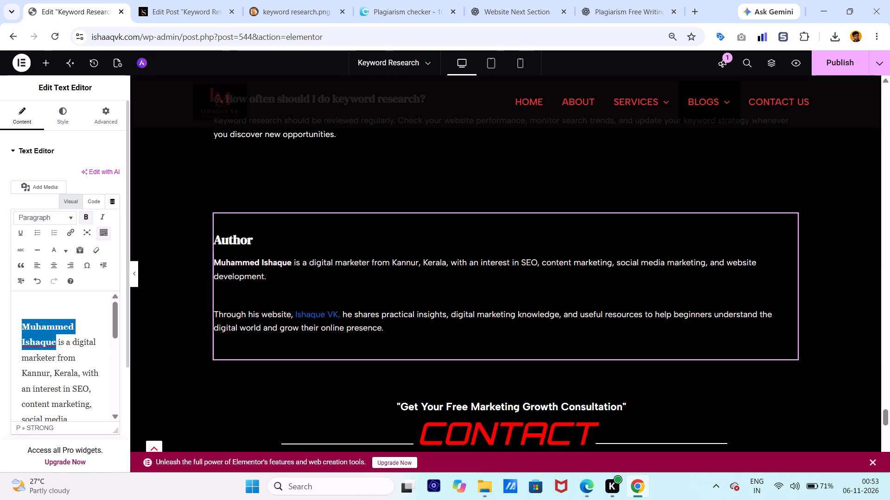
click(68, 249)
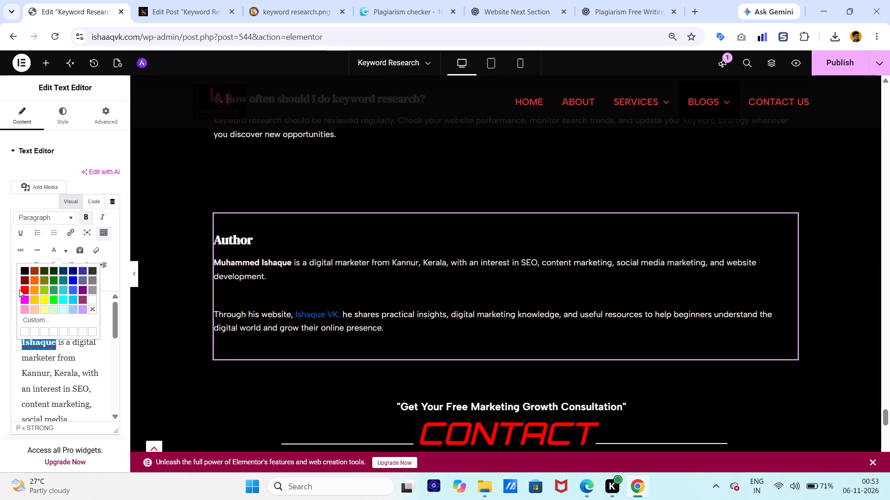
click(20, 287)
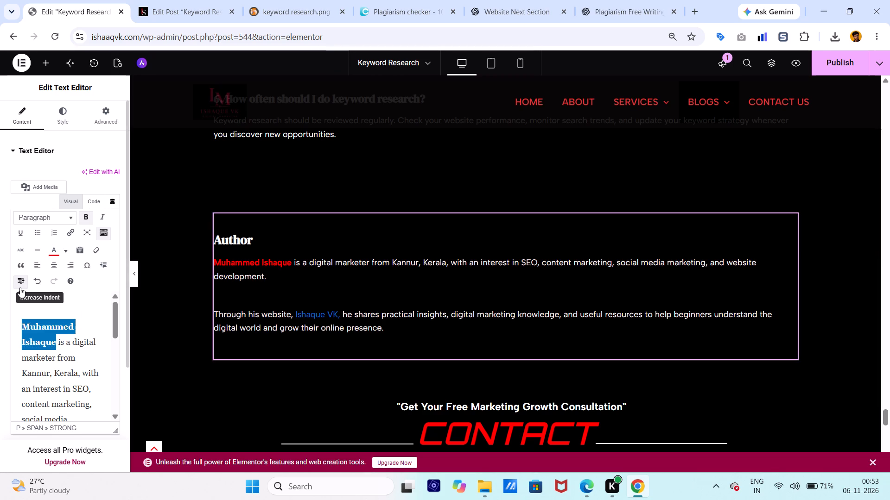
Colour the linked website name in the second Author paragraph red.
scroll(52, 381, down, 3)
scroll(52, 381, up, 1)
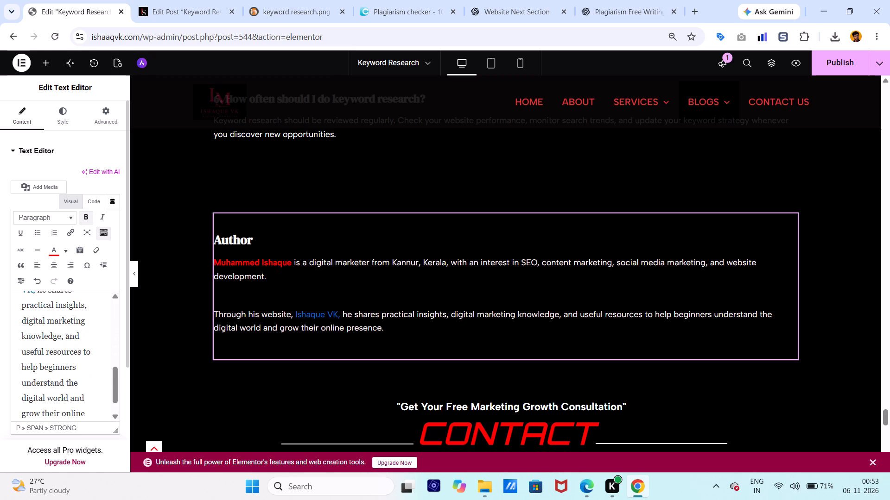
scroll(52, 381, up, 1)
drag(51, 352, 56, 352)
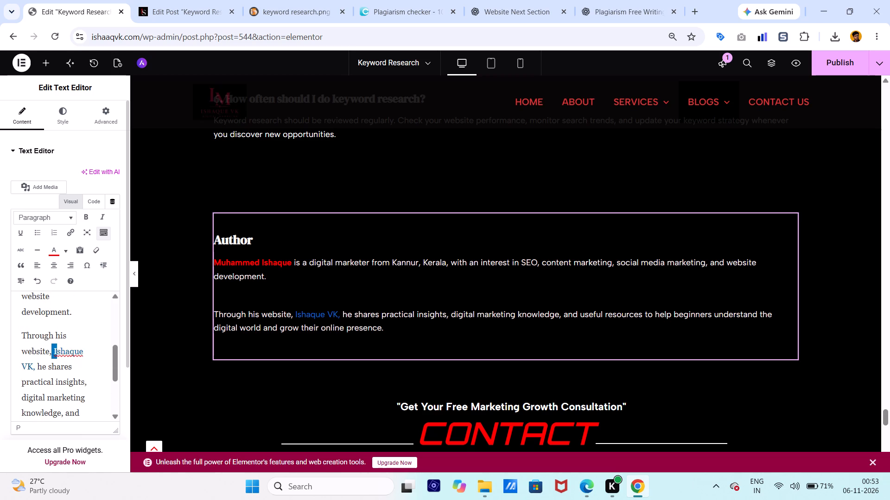
drag(56, 352, 32, 367)
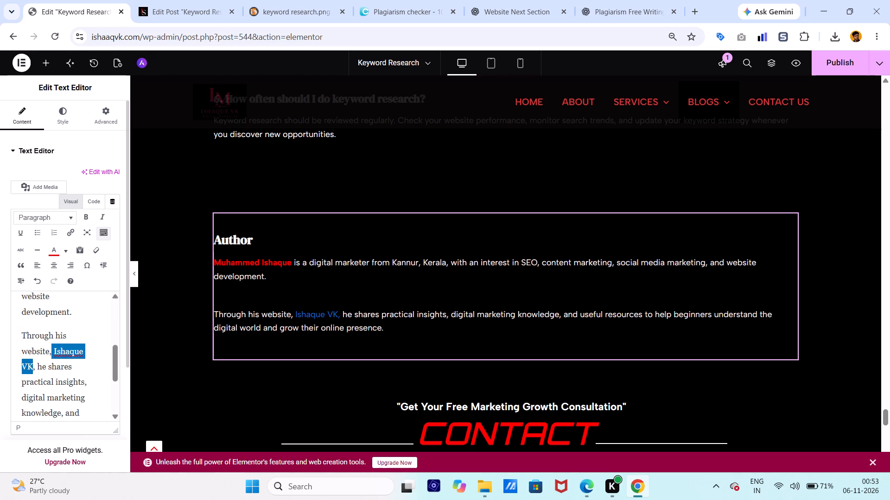
drag(32, 367, 33, 366)
click(55, 249)
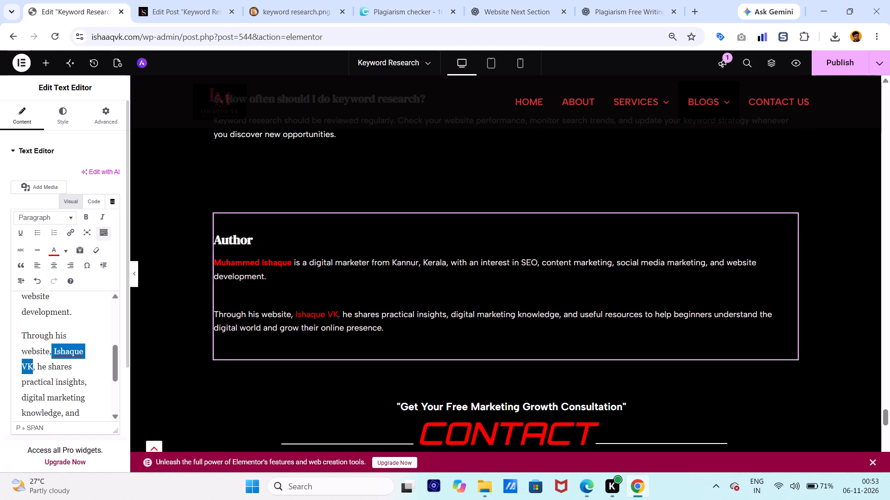
Move the red website name behind the comma that follows it in the second Author paragraph.
drag(32, 371, 33, 372)
drag(33, 372, 36, 371)
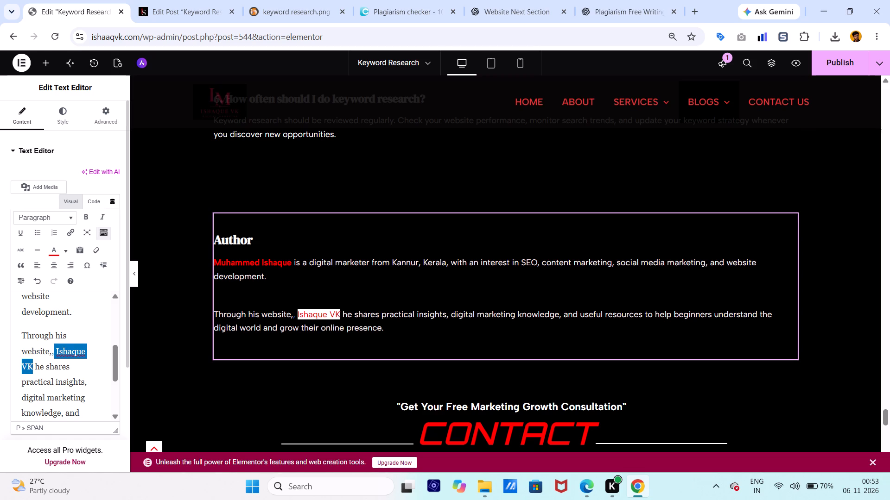
click(93, 294)
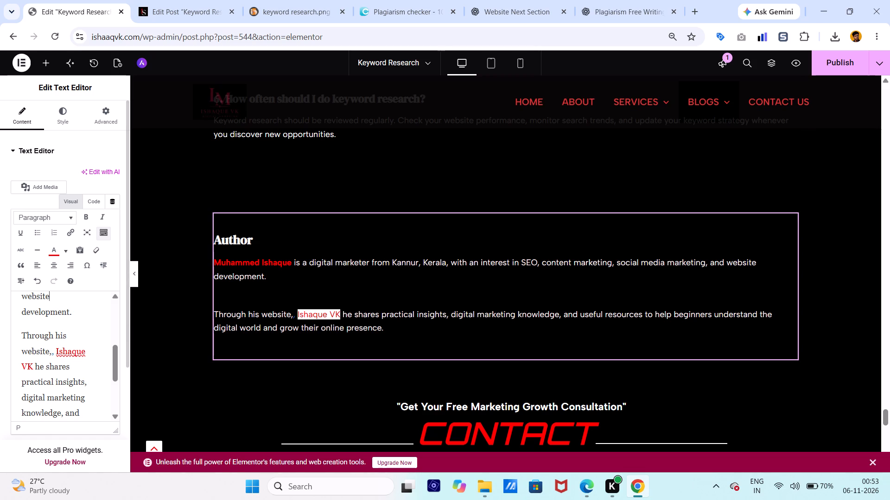
click(264, 301)
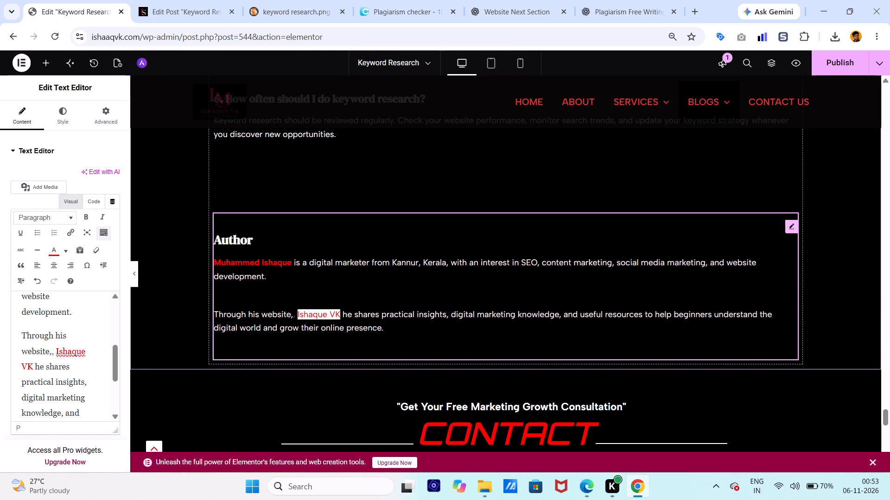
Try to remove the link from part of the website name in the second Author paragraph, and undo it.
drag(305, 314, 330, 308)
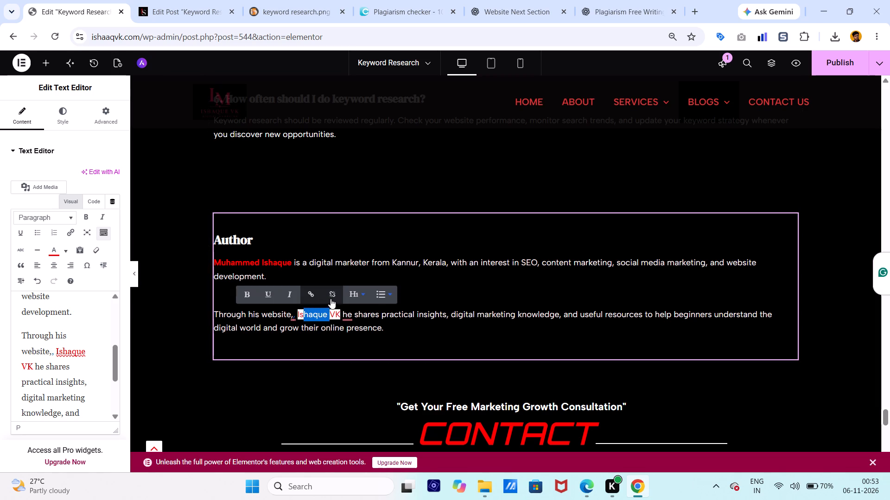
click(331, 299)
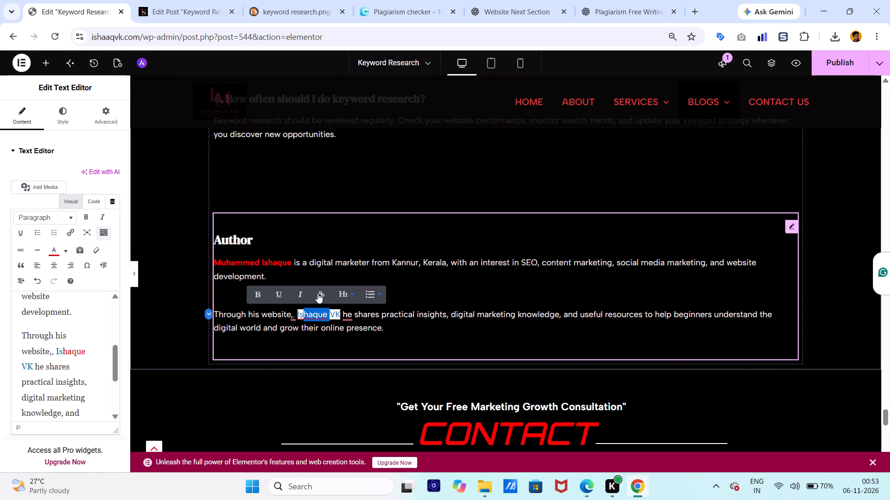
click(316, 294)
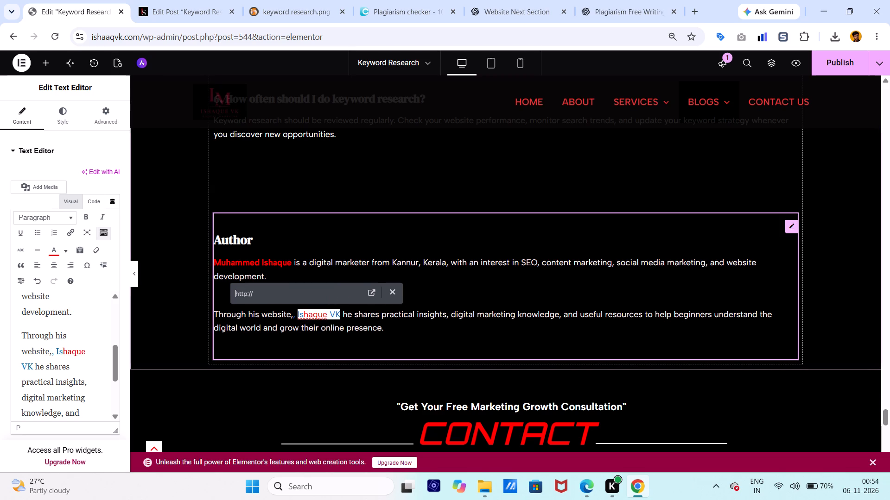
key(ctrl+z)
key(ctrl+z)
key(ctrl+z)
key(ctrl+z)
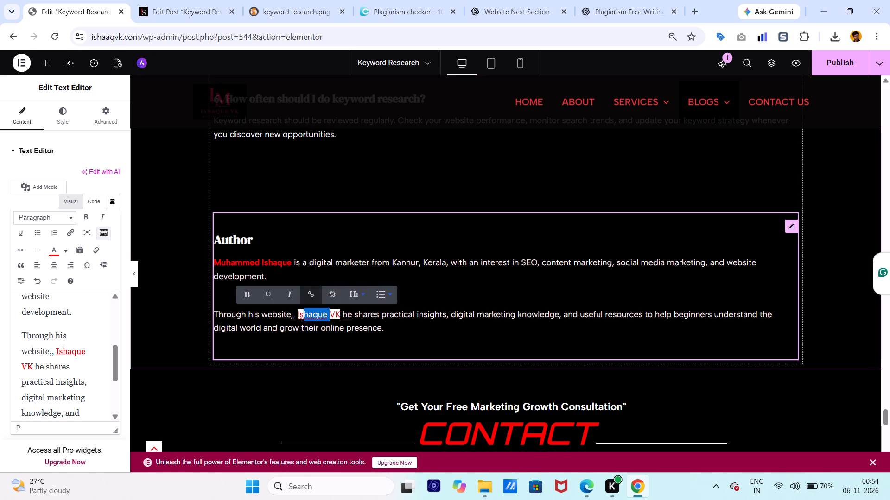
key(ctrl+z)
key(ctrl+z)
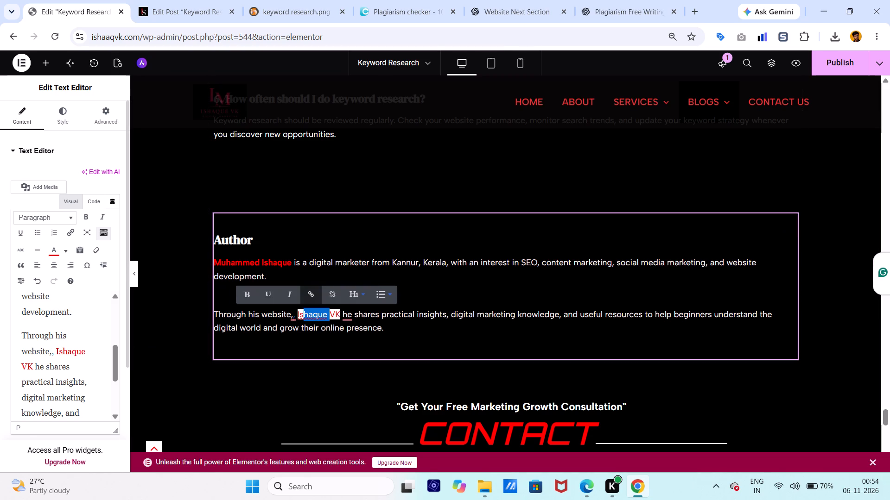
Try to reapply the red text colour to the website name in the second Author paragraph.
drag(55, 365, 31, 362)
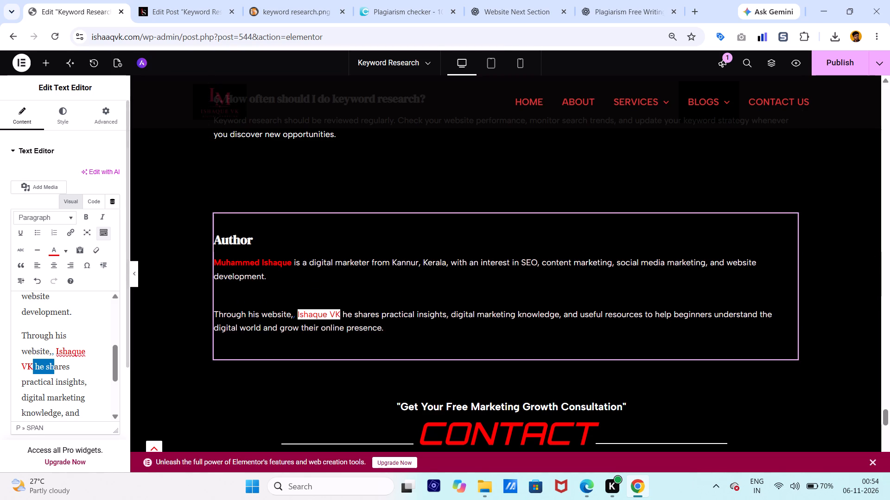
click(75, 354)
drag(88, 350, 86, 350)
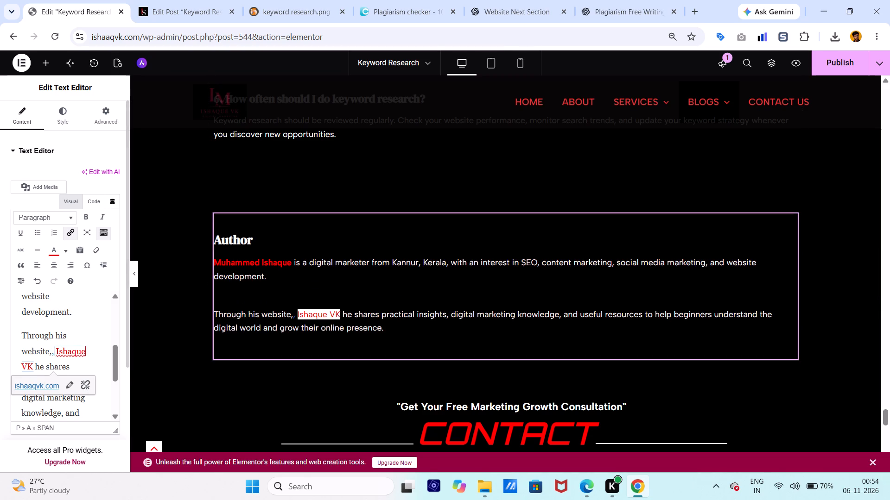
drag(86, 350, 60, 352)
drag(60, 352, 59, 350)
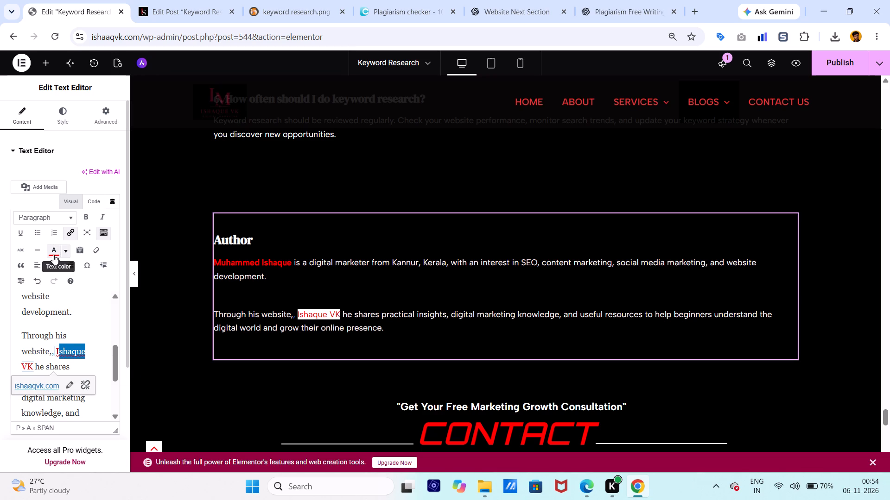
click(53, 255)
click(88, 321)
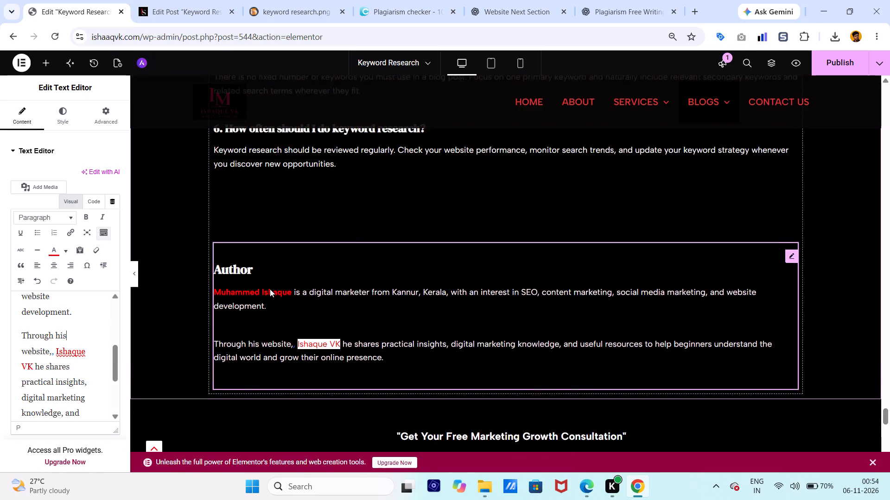
Check the end of the page around the Author section and publish the keyword research post.
scroll(270, 289, down, 3)
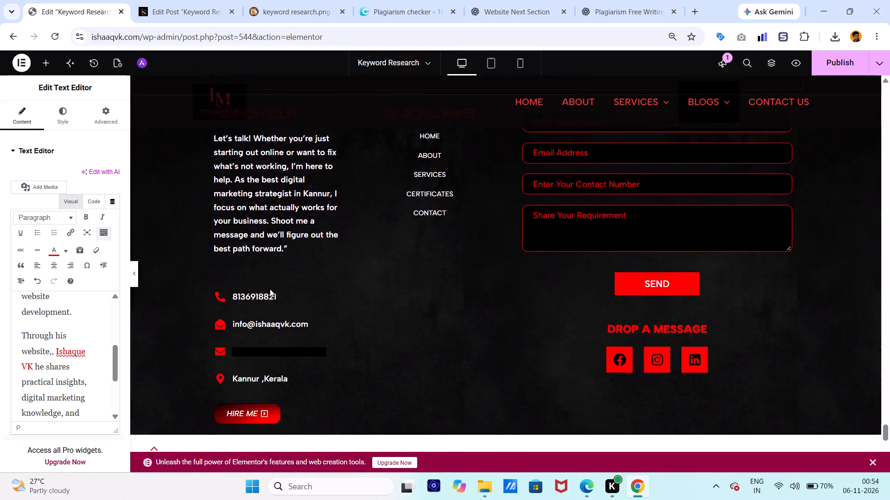
scroll(270, 289, up, 9)
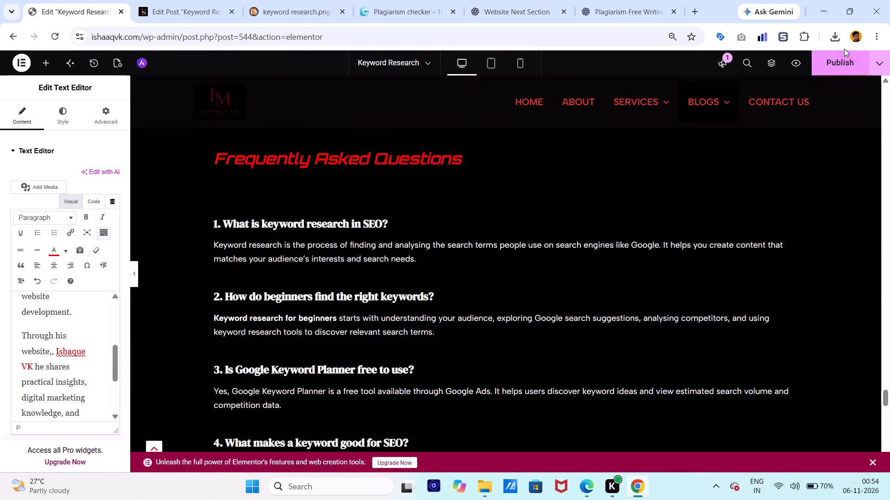
click(842, 61)
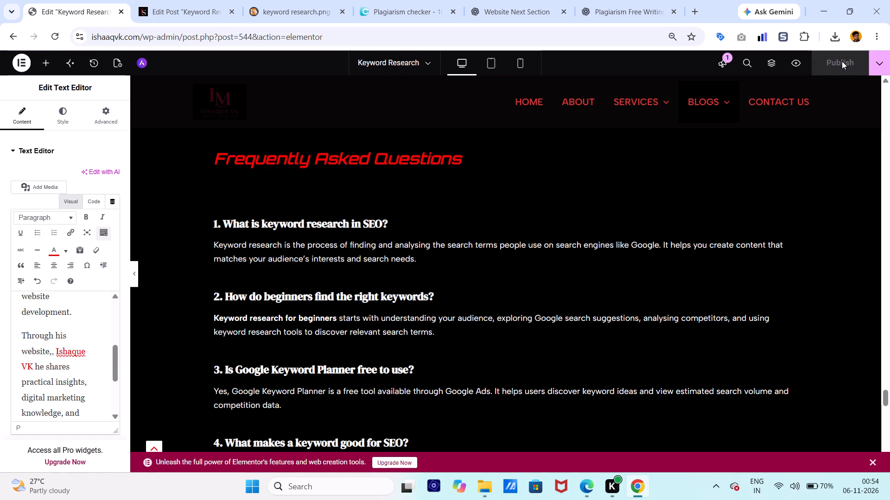
Open a new browser tab and look up cda.
click(701, 12)
text(cda)
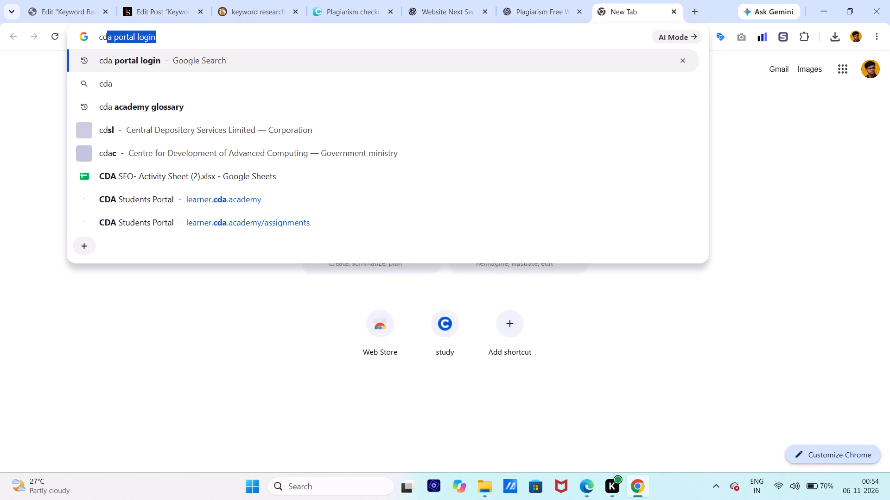